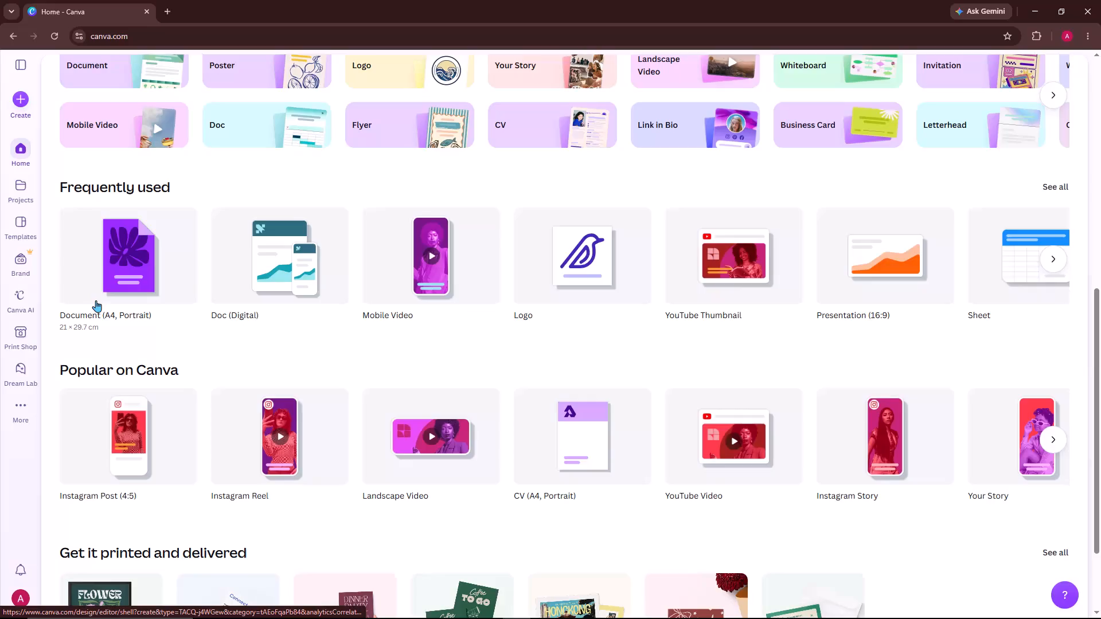
# Create a blank A4 portrait document and collapse the templates side panel.
pyautogui.click(97, 297)
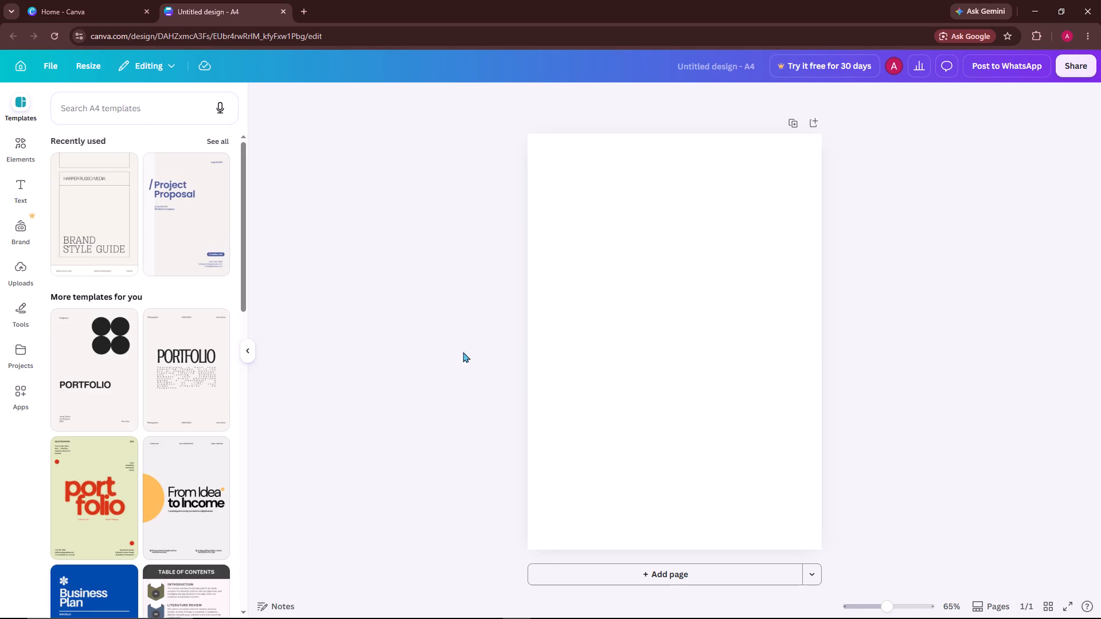
pyautogui.click(448, 350)
pyautogui.click(441, 348)
pyautogui.click(251, 355)
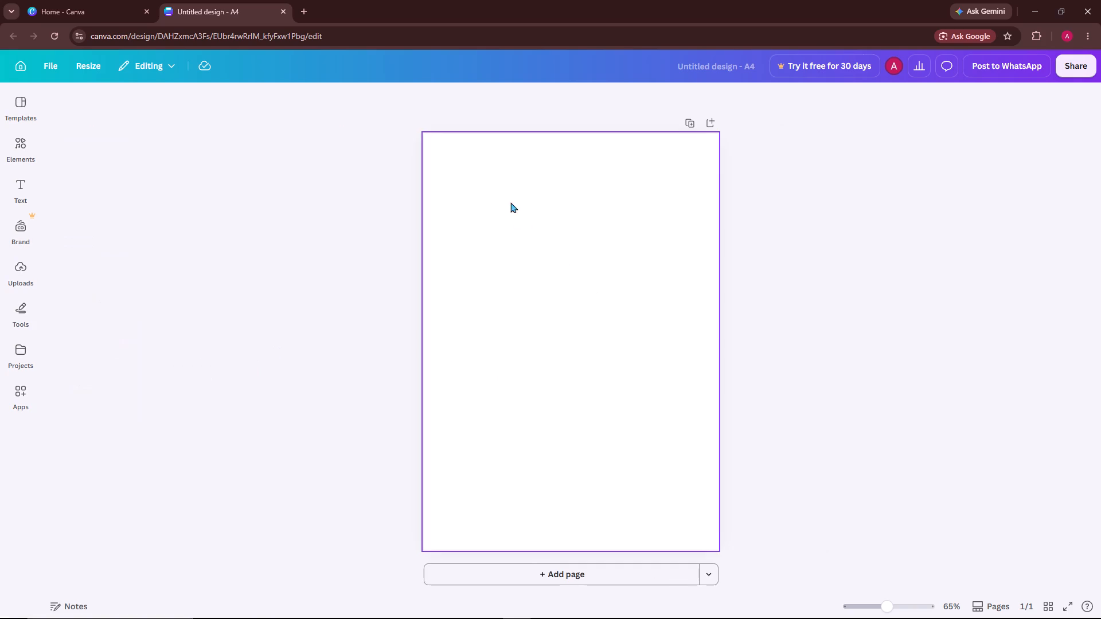
# Set the page background to a custom solid dark green, #3E574C.
pyautogui.click(510, 202)
pyautogui.click(569, 97)
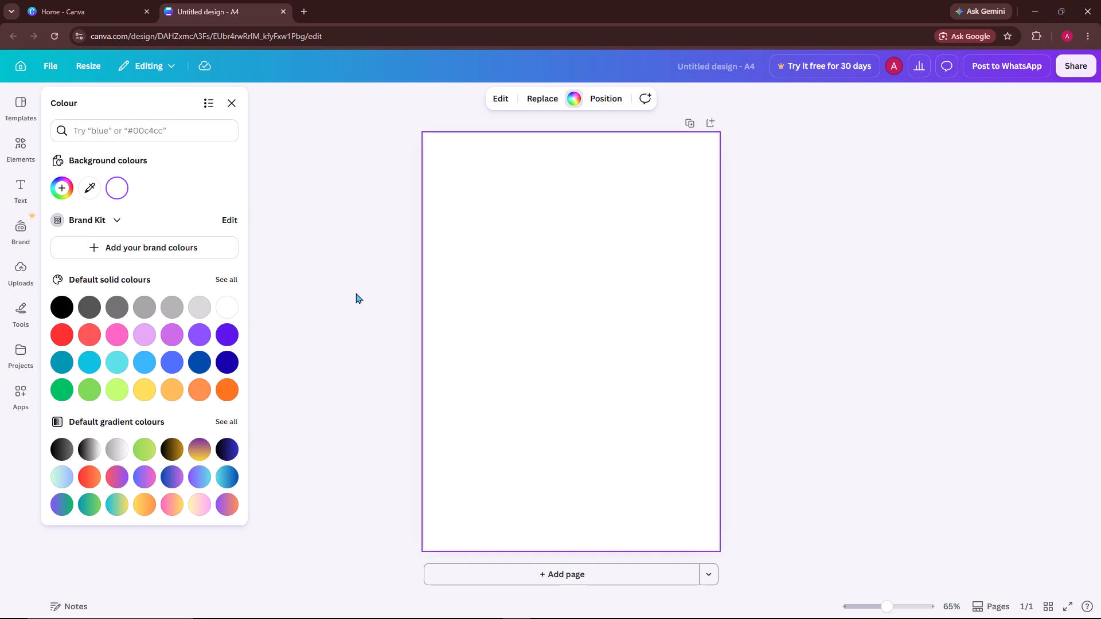
pyautogui.scroll(-3, 48, 323)
pyautogui.click(65, 335)
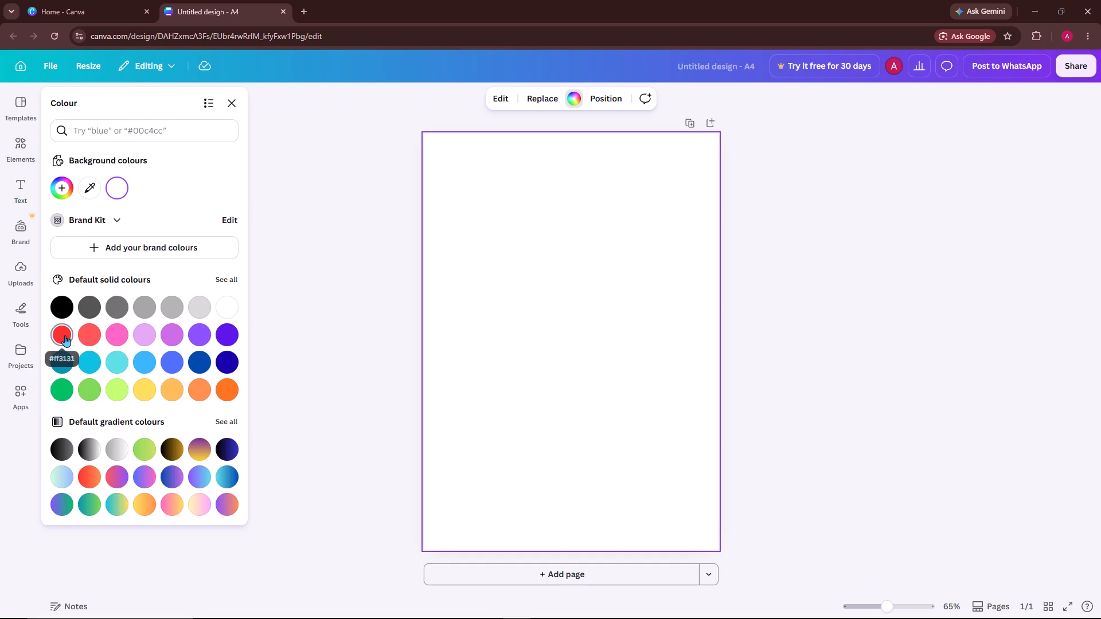
pyautogui.click(57, 190)
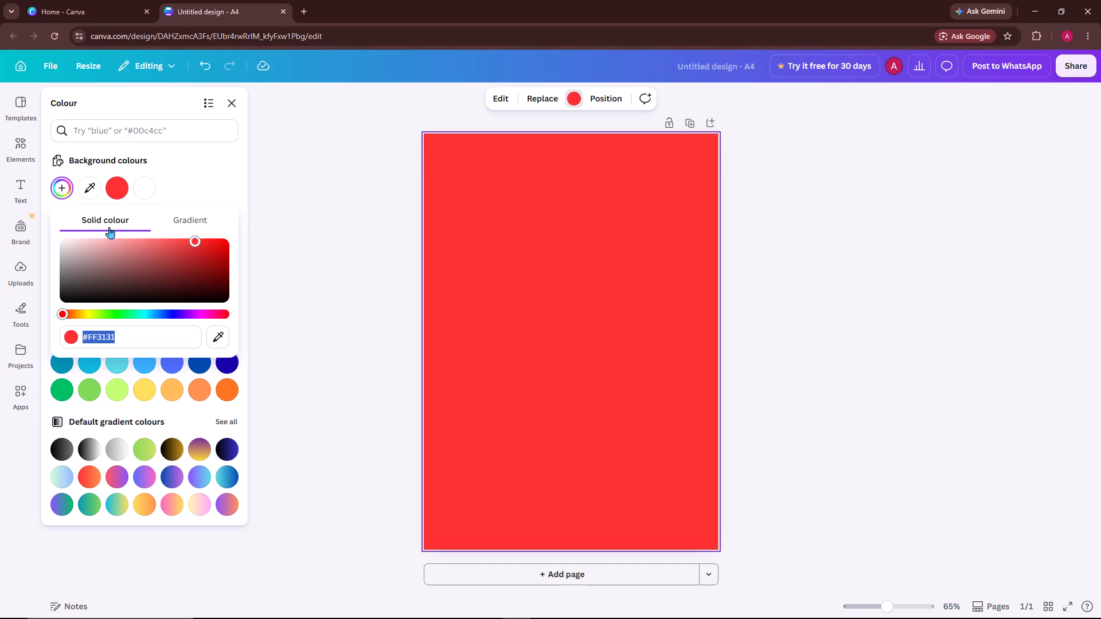
pyautogui.click(107, 224)
pyautogui.moveTo(61, 319); pyautogui.dragTo(99, 323)
pyautogui.moveTo(99, 323); pyautogui.dragTo(101, 323)
pyautogui.moveTo(64, 315); pyautogui.dragTo(133, 322)
pyautogui.moveTo(200, 249); pyautogui.dragTo(108, 272)
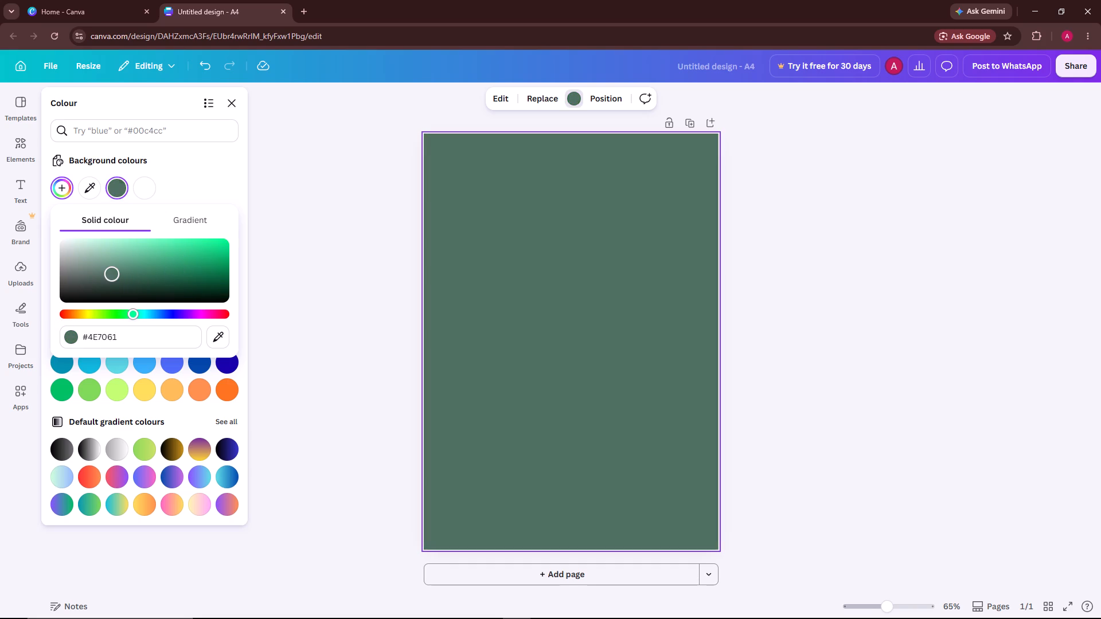
pyautogui.moveTo(108, 272); pyautogui.dragTo(107, 287)
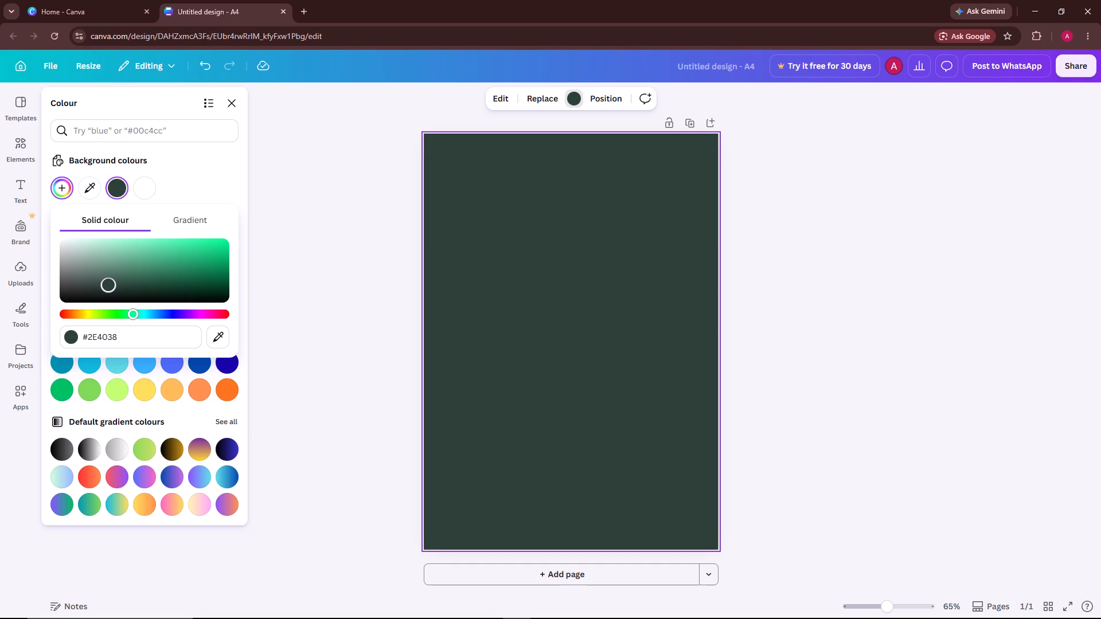
pyautogui.moveTo(107, 287); pyautogui.dragTo(107, 281)
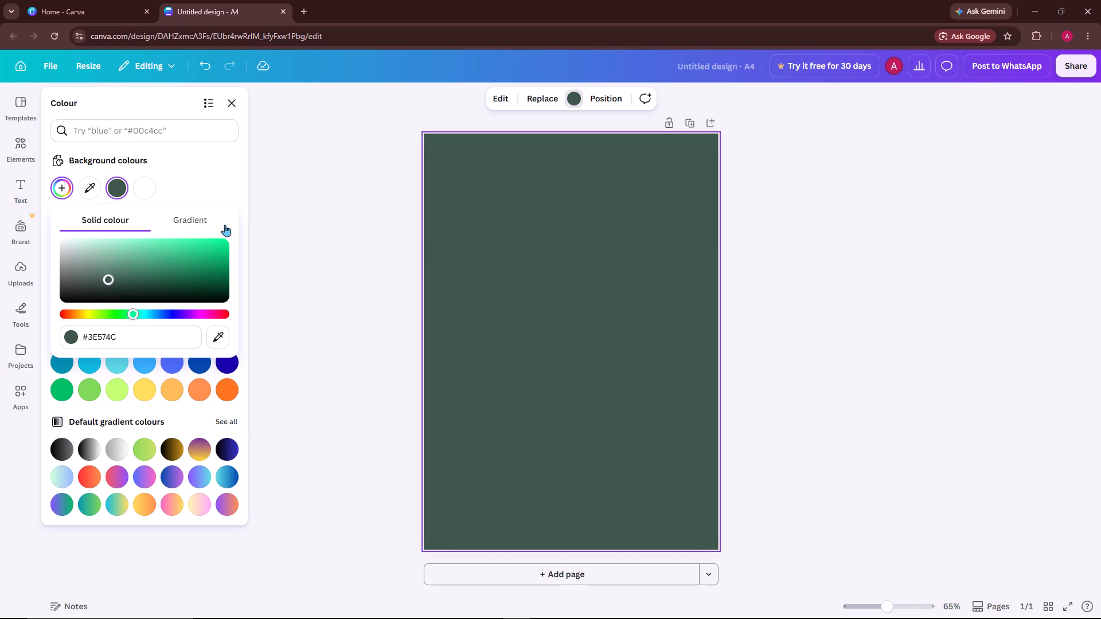
pyautogui.click(489, 218)
pyautogui.click(329, 182)
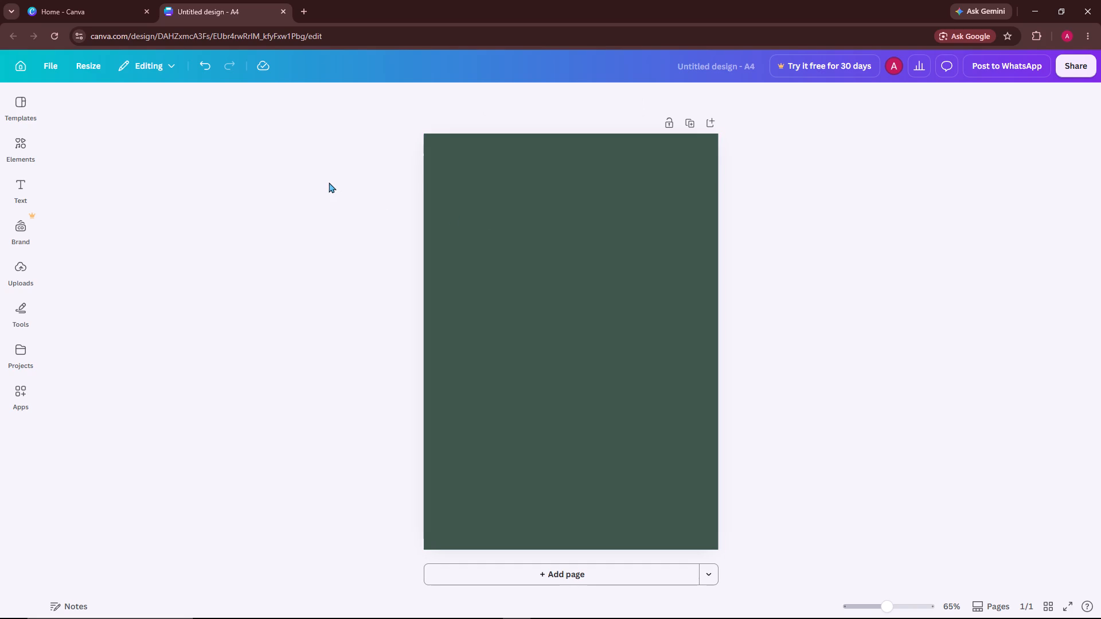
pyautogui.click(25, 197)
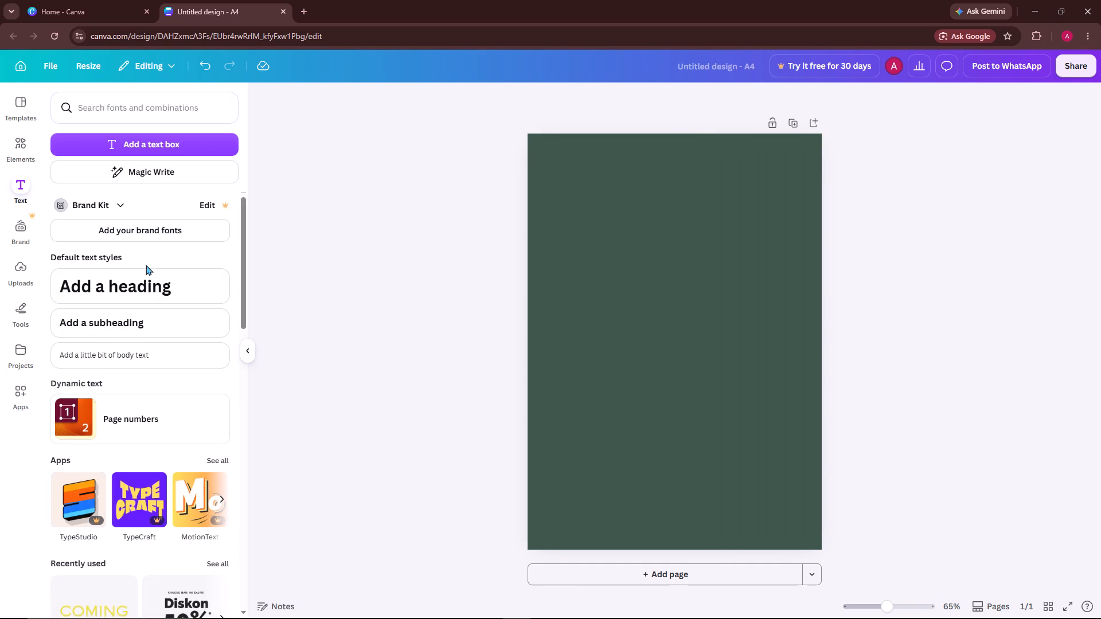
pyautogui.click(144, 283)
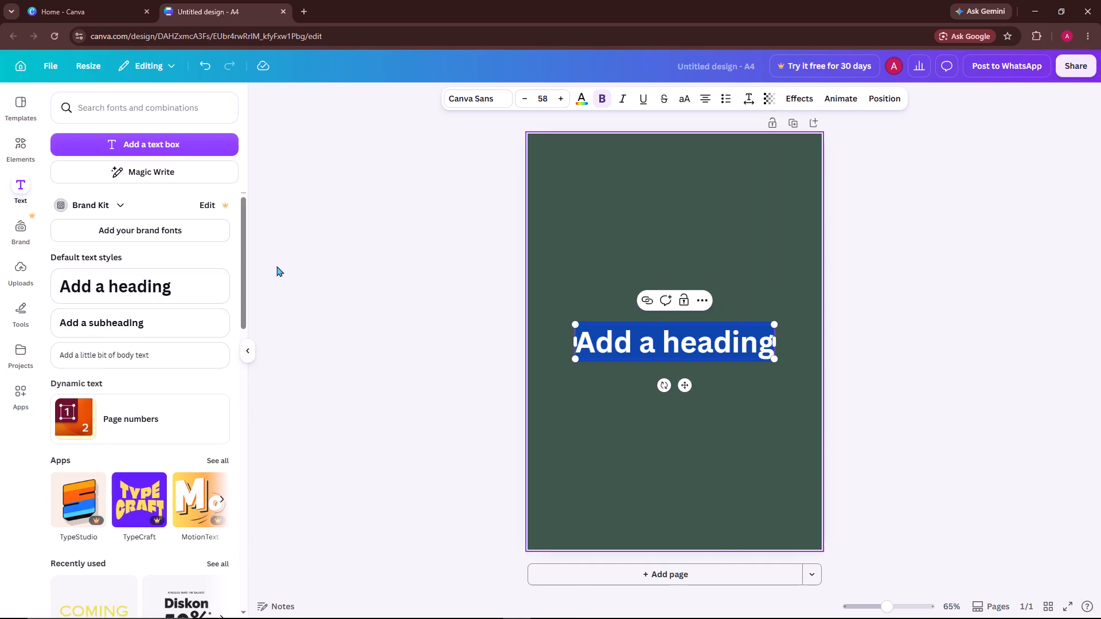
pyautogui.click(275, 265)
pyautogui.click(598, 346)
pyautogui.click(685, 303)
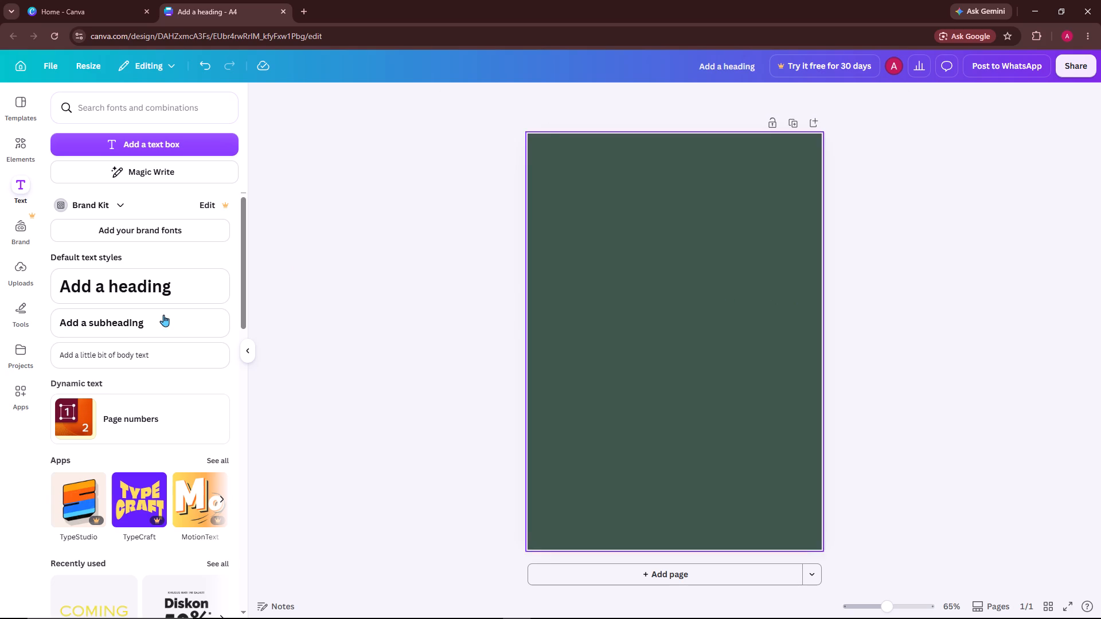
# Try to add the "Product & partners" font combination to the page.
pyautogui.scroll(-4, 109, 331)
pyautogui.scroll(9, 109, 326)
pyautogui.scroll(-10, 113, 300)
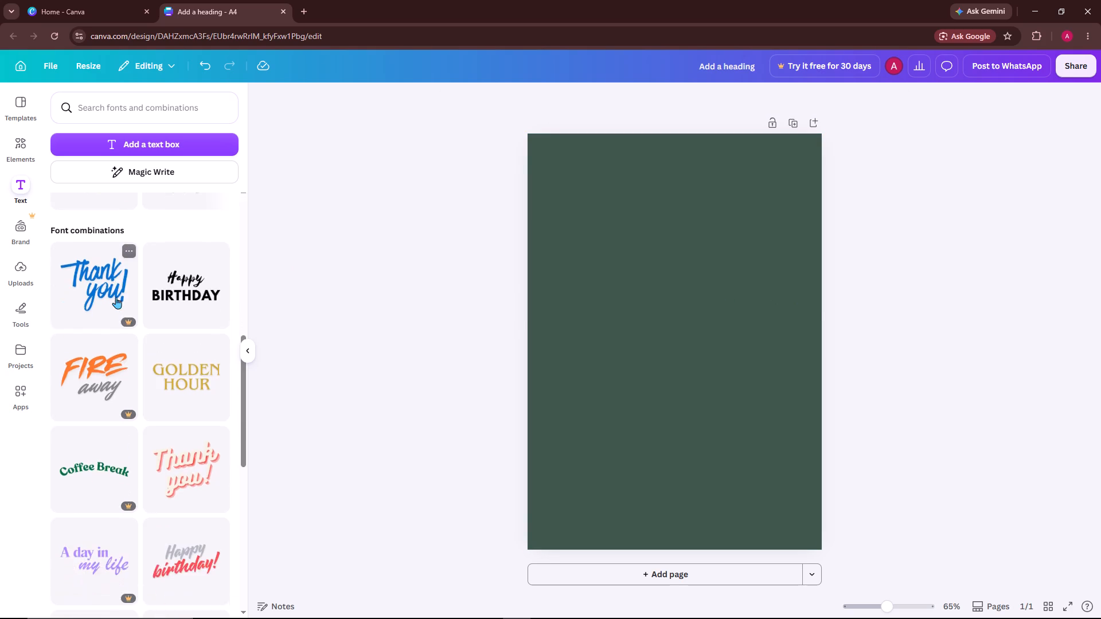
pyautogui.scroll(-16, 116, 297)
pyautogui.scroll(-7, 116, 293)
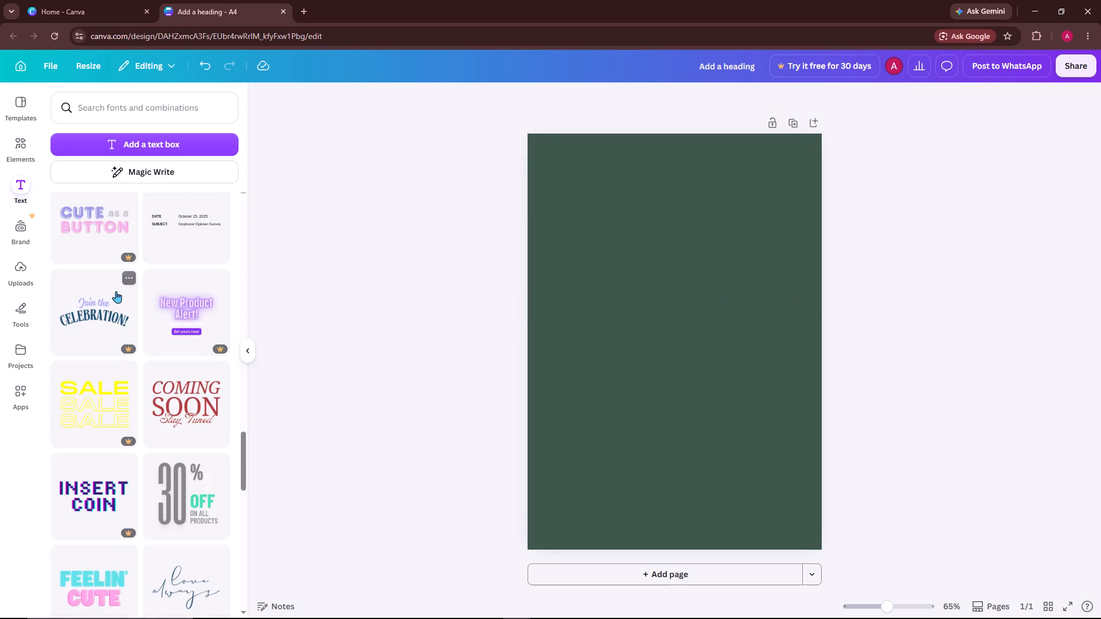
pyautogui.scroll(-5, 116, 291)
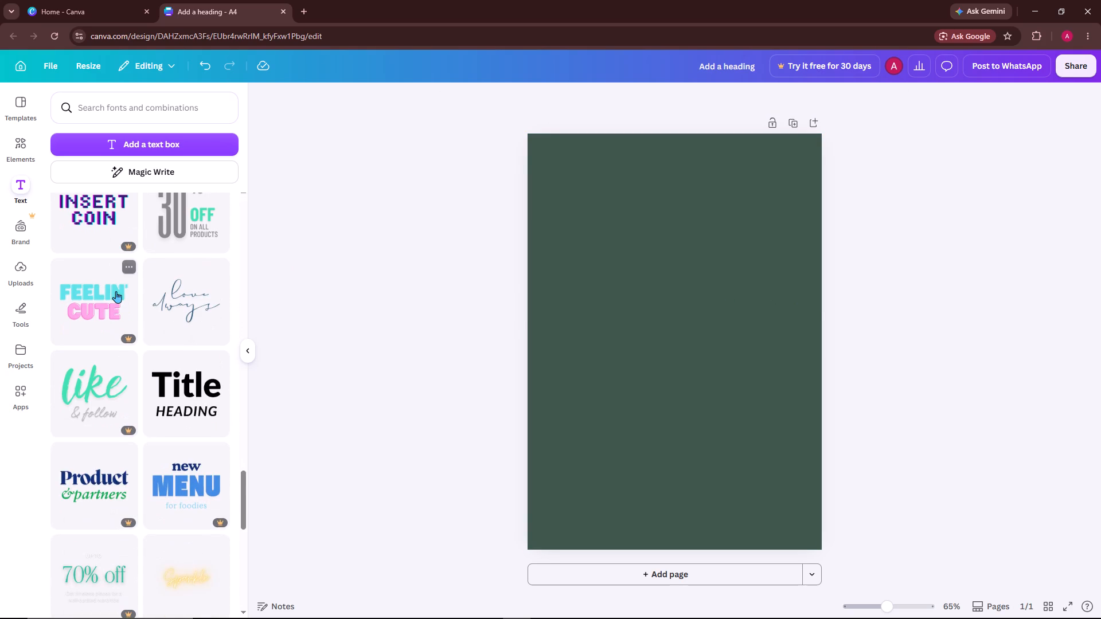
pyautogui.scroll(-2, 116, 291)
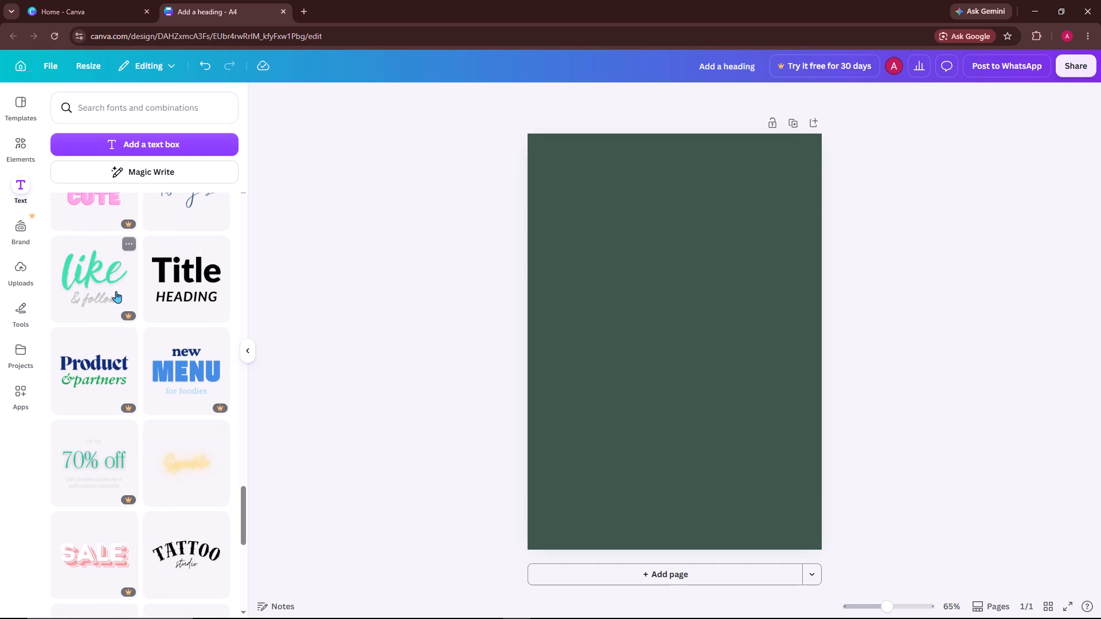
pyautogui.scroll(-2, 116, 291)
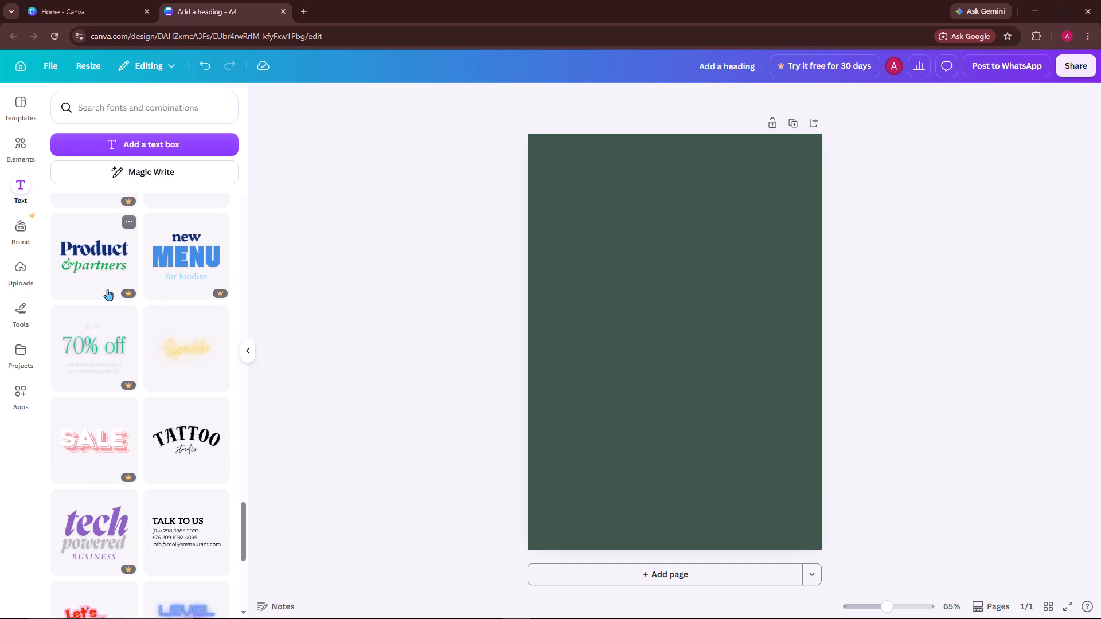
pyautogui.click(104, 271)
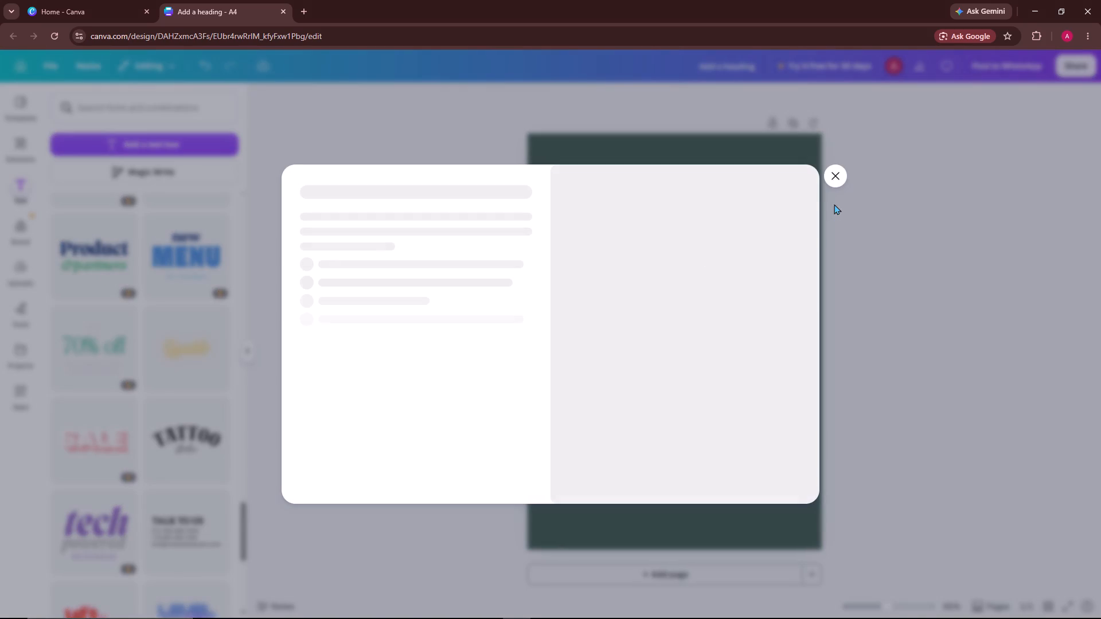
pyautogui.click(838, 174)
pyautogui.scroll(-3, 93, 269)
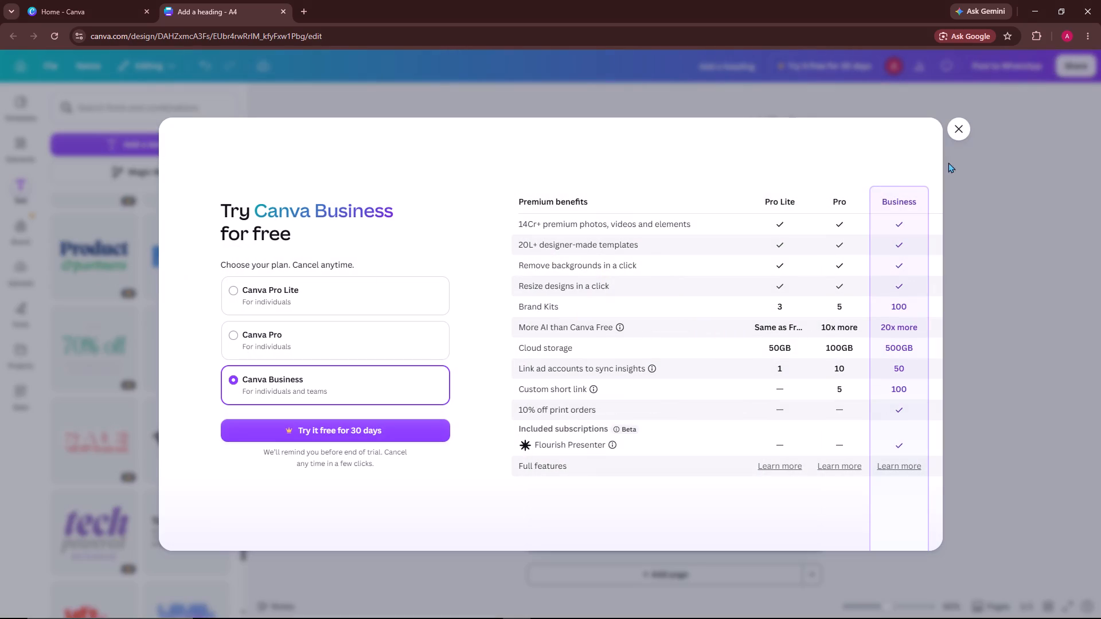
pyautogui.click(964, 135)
# Add the "TALK TO US" font combination and move it to the upper part of the page.
pyautogui.scroll(-2, 115, 271)
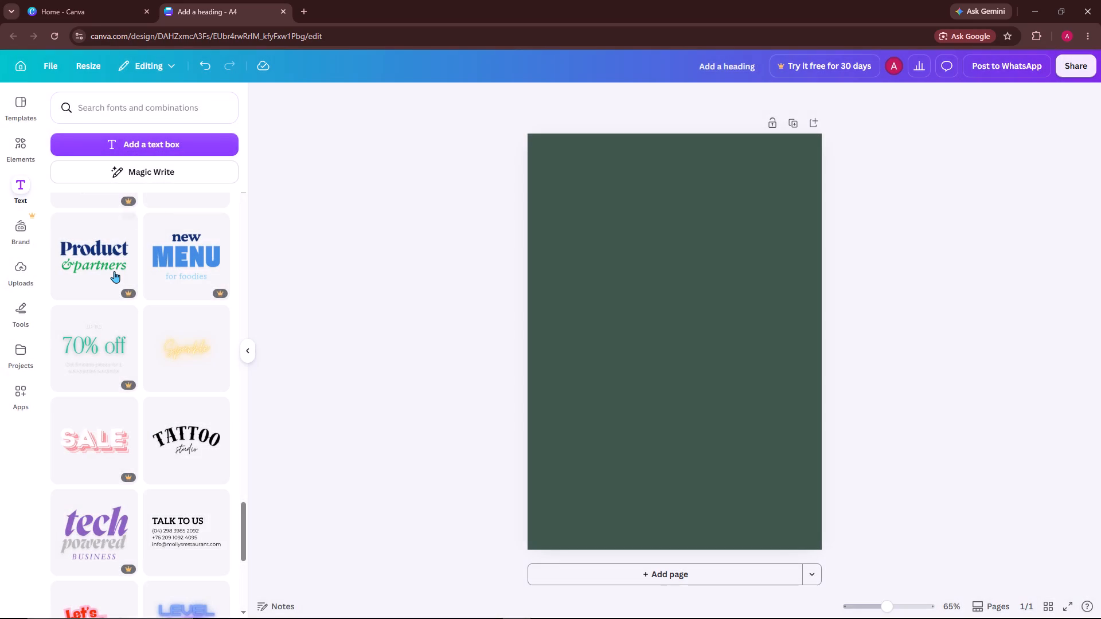
pyautogui.scroll(-6, 114, 271)
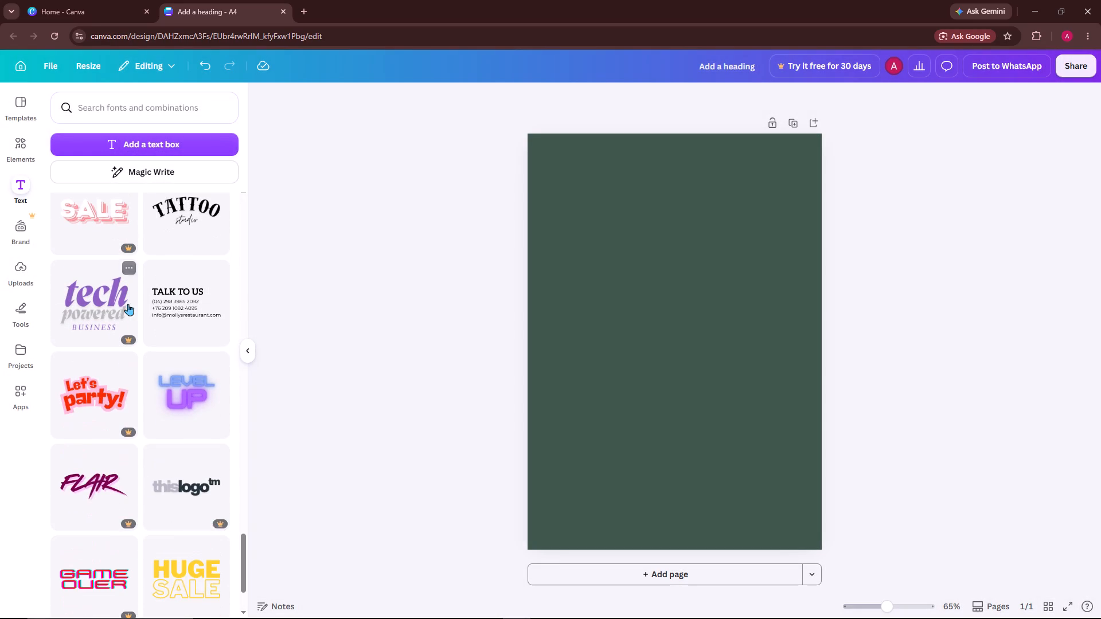
pyautogui.scroll(-1, 110, 299)
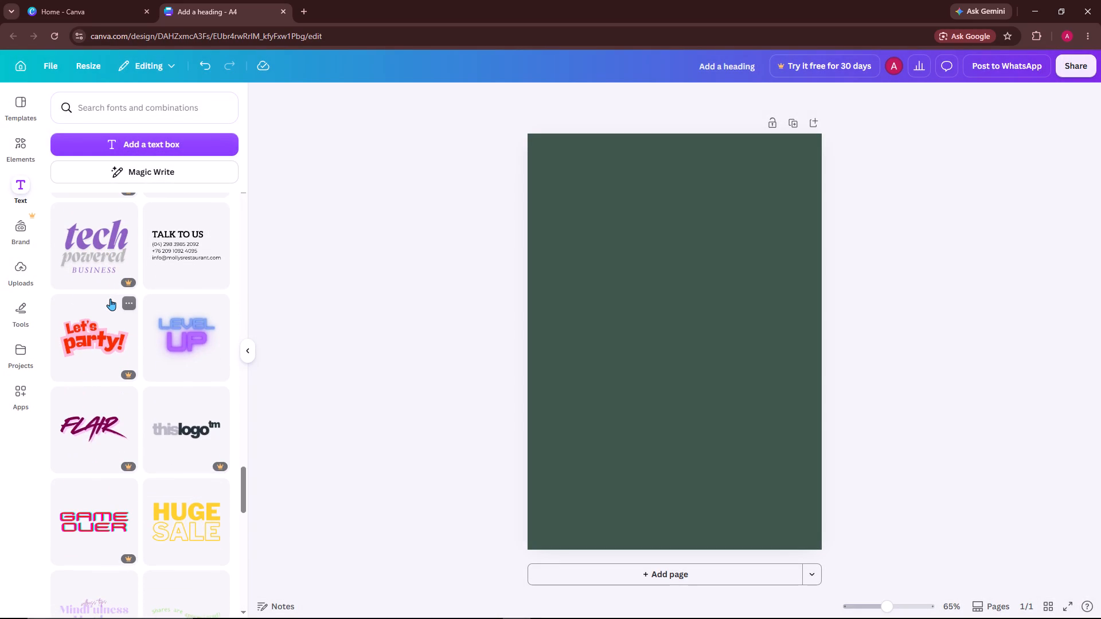
pyautogui.click(165, 248)
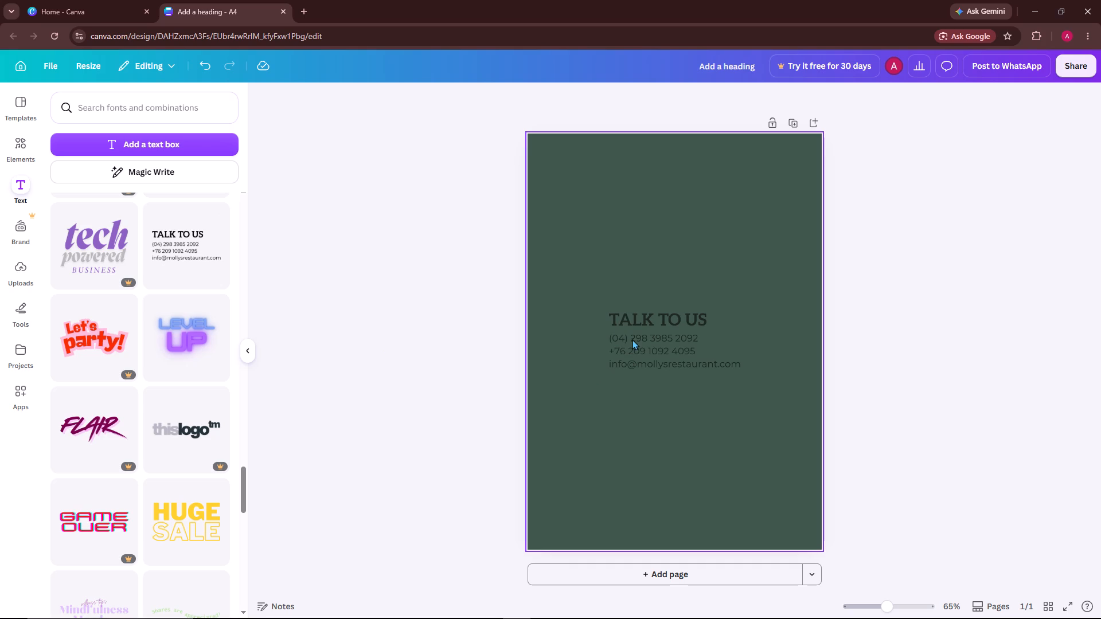
pyautogui.moveTo(598, 340); pyautogui.dragTo(651, 235)
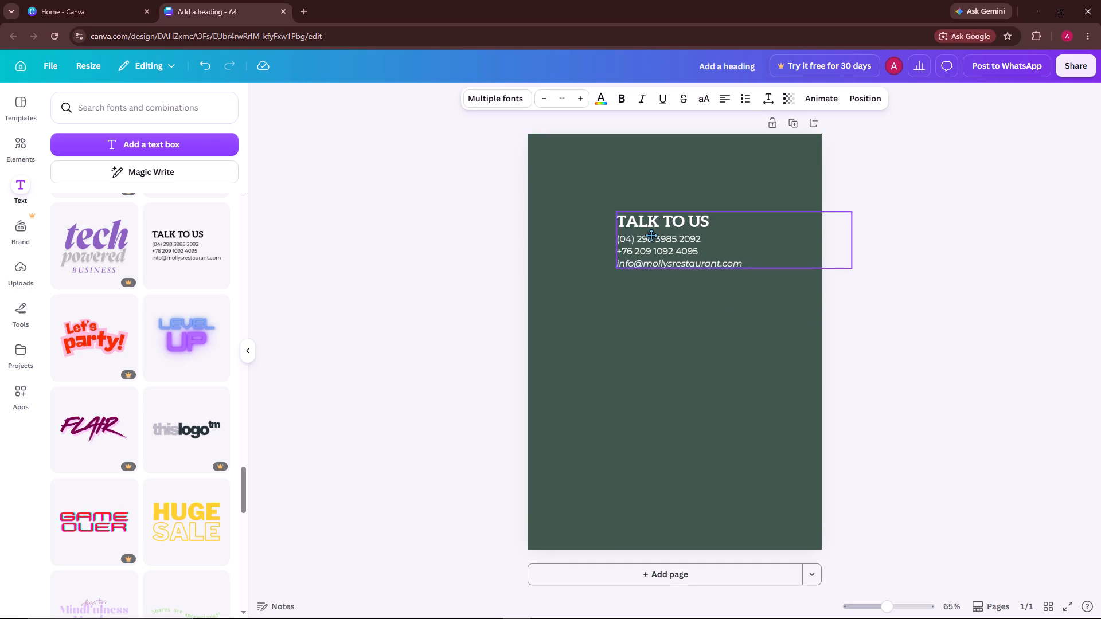
pyautogui.moveTo(651, 235); pyautogui.dragTo(633, 207)
# Delete the contact details text beneath the "TALK TO US" heading.
pyautogui.click(721, 207)
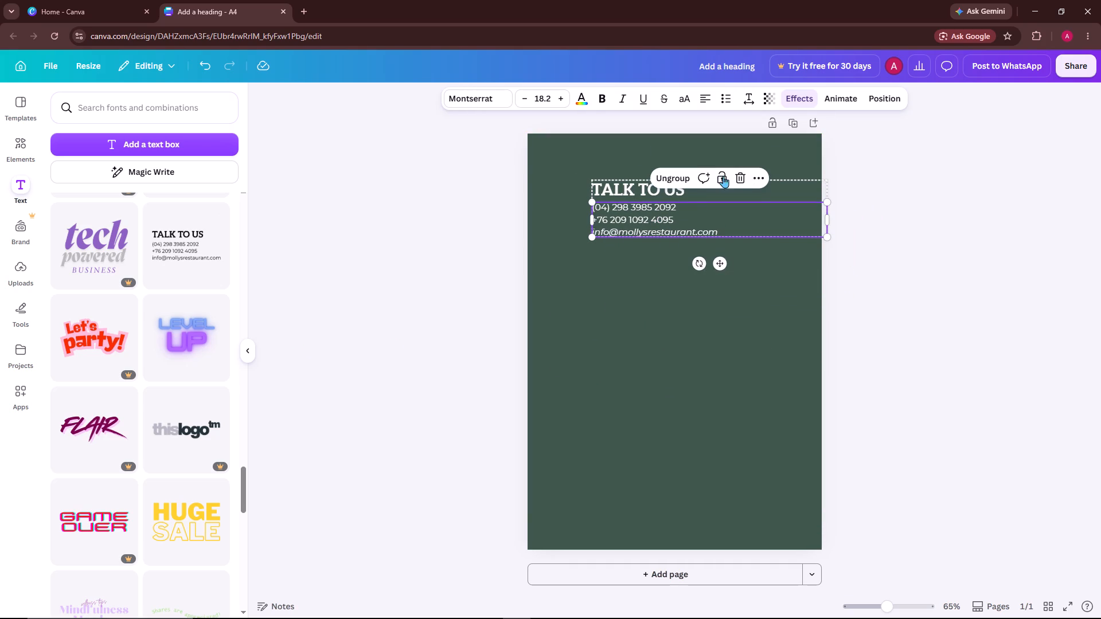
pyautogui.click(742, 174)
# Replace the "TALK TO US" heading text with "work out on fungal specimen".
pyautogui.click(654, 191)
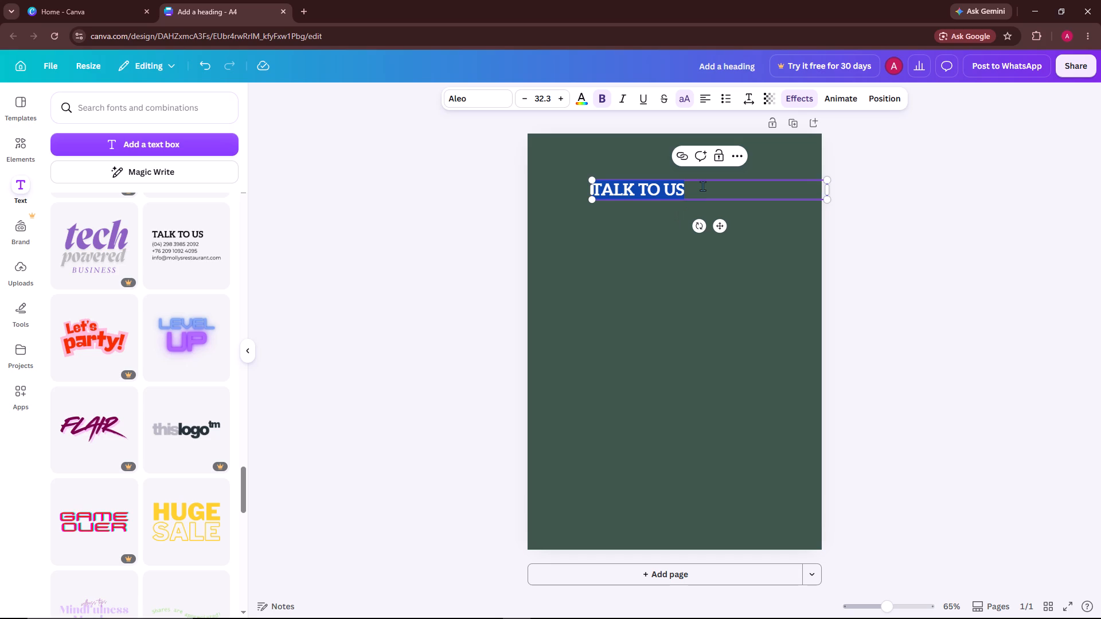
pyautogui.press('BackSpace')
pyautogui.write('work')
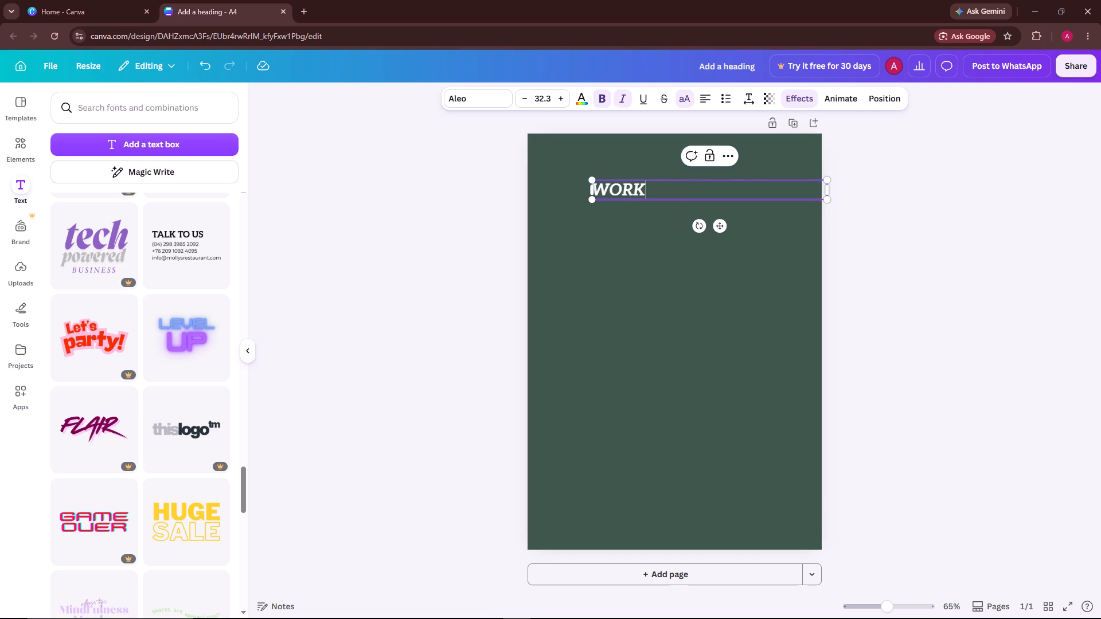
pyautogui.press('space')
pyautogui.write('out')
pyautogui.press('space')
pyautogui.write('on')
pyautogui.press('space')
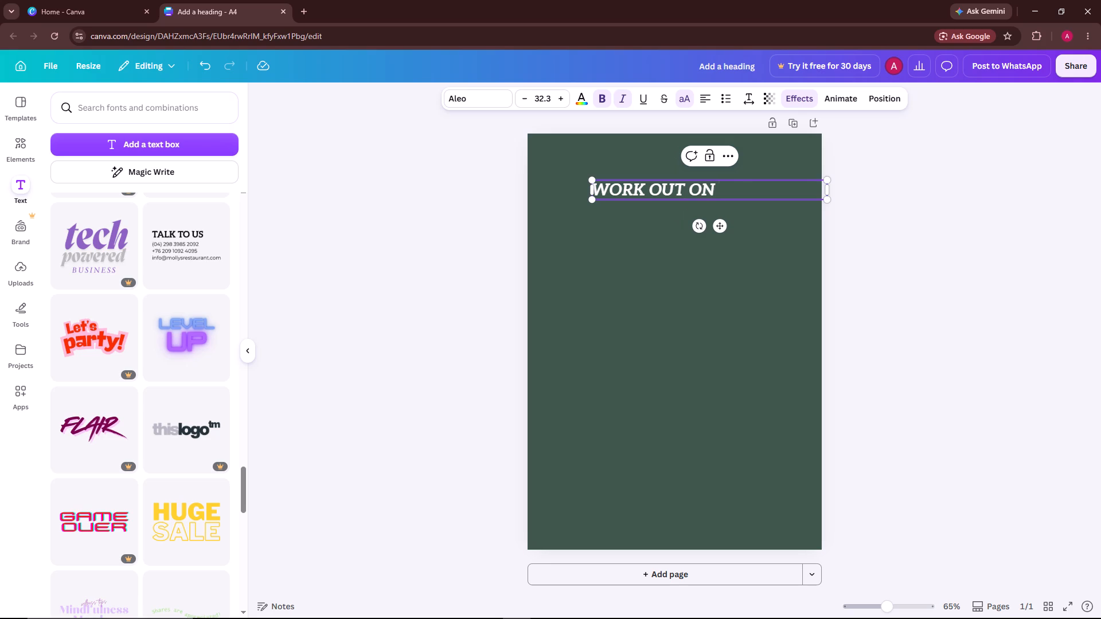
pyautogui.write('fi')
pyautogui.press('BackSpace')
pyautogui.write('ungal')
pyautogui.press('space')
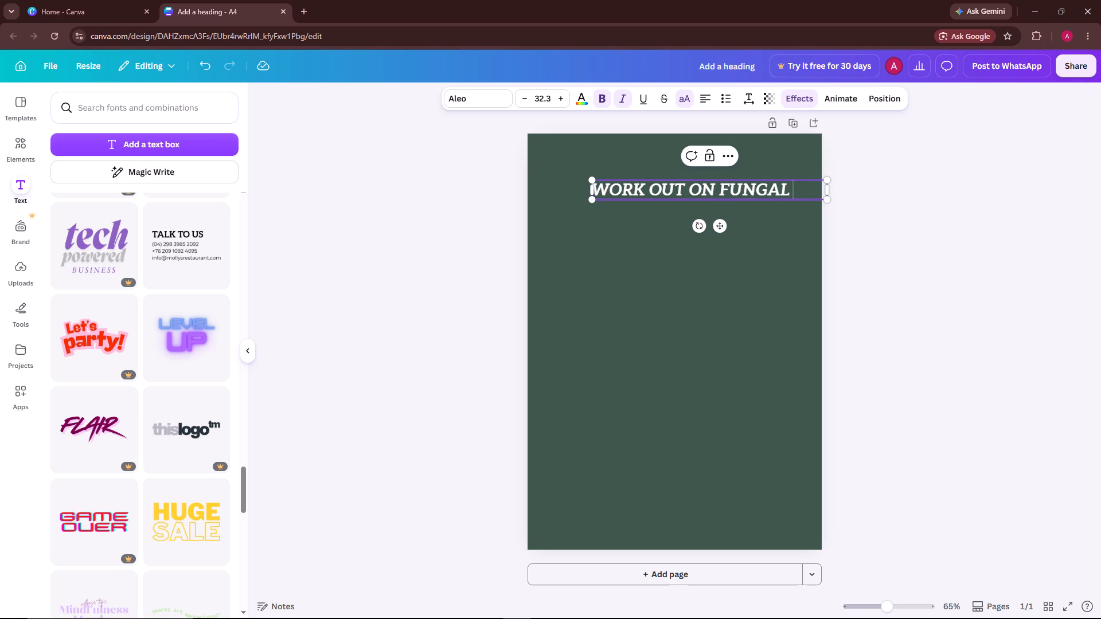
pyautogui.write('as')
pyautogui.press('s')
pyautogui.press('BackSpace')
pyautogui.press('BackSpace')
pyautogui.press('BackSpace')
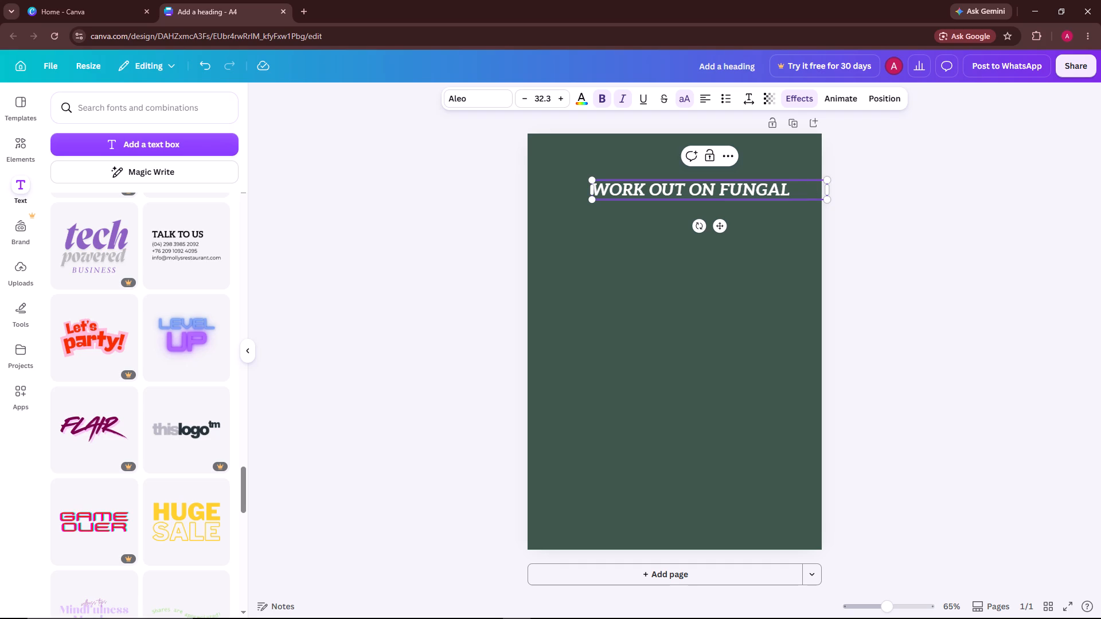
pyautogui.write('specim')
pyautogui.write('en')
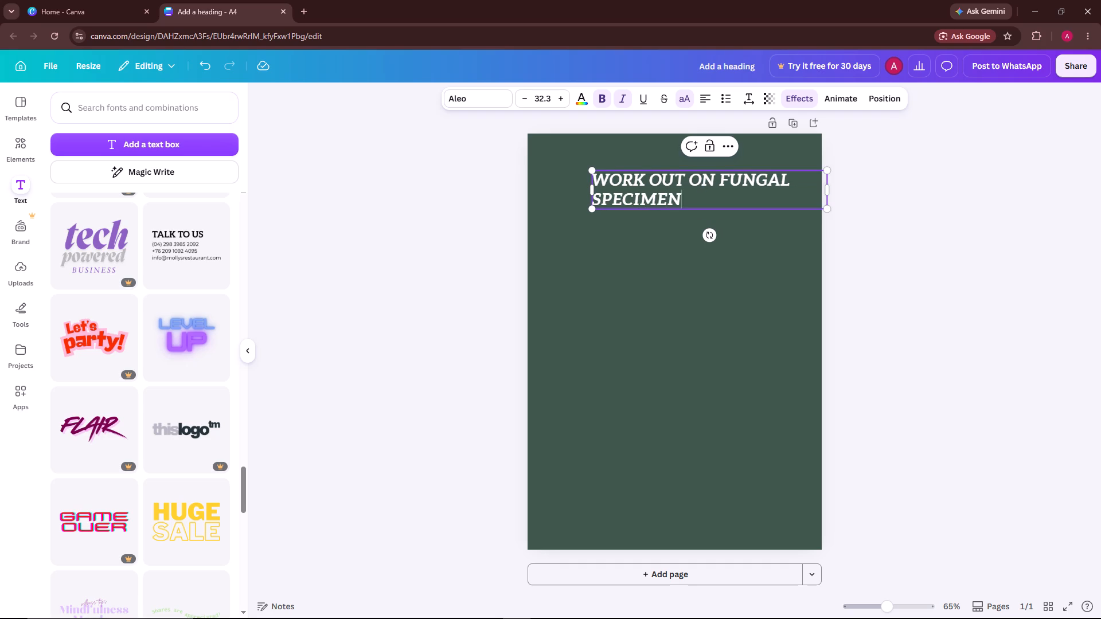
# Append "-1" to the end of the heading text.
pyautogui.write('-1')
# Scale the heading down to a font size of about 13.7.
pyautogui.moveTo(588, 208); pyautogui.dragTo(621, 195)
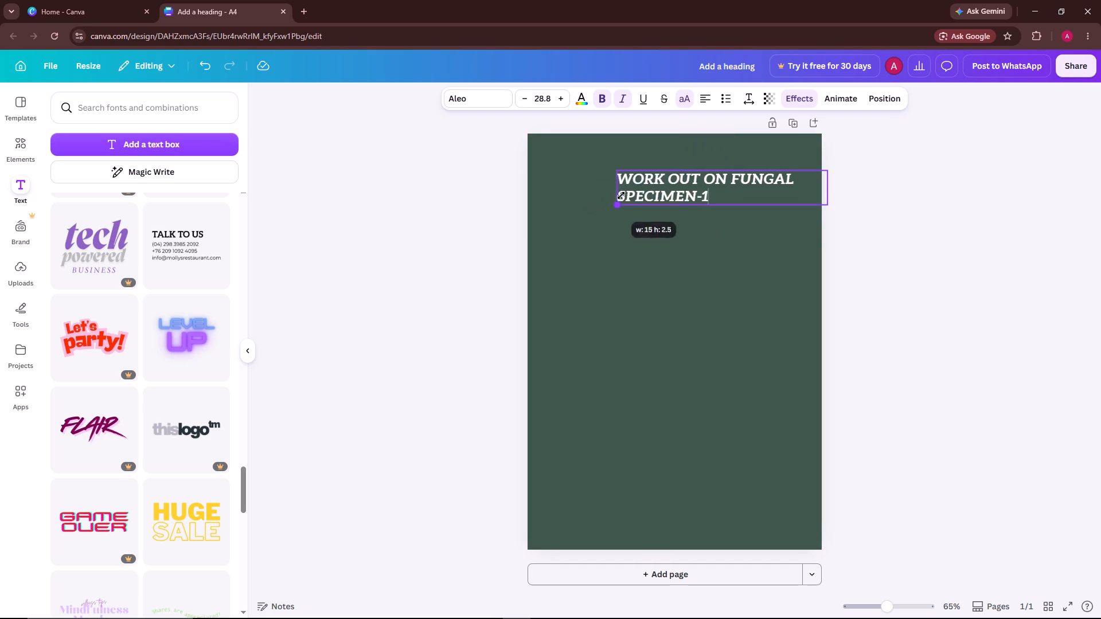
pyautogui.moveTo(621, 195); pyautogui.dragTo(722, 154)
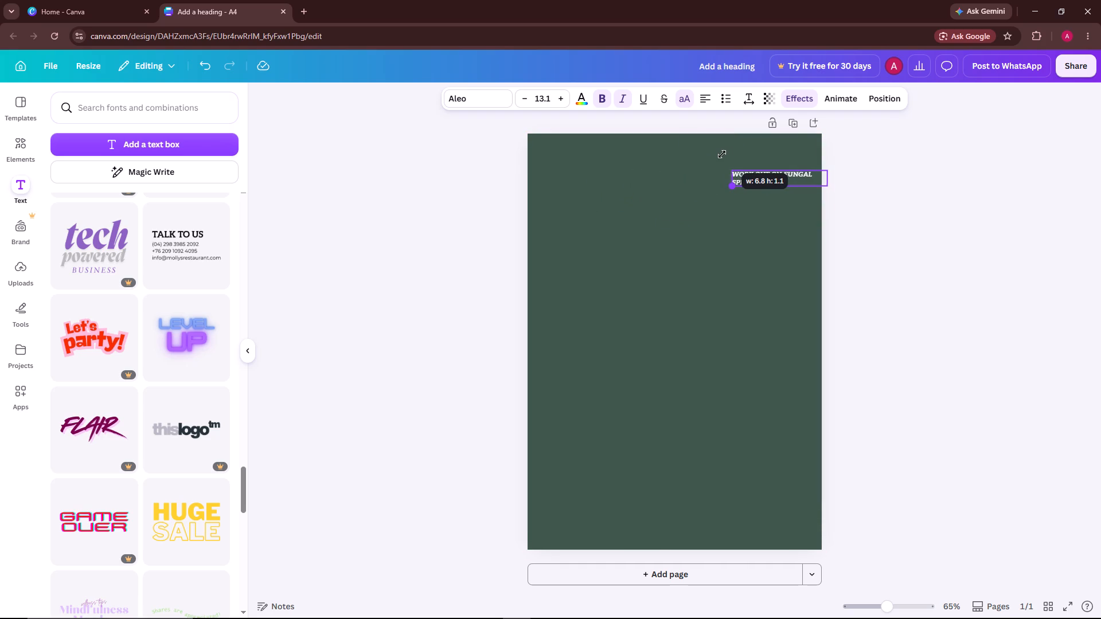
pyautogui.moveTo(722, 154); pyautogui.dragTo(719, 157)
pyautogui.click(686, 215)
# Move the heading fully inside the page and widen its text box so the text fits on one line.
pyautogui.moveTo(791, 178); pyautogui.dragTo(769, 178)
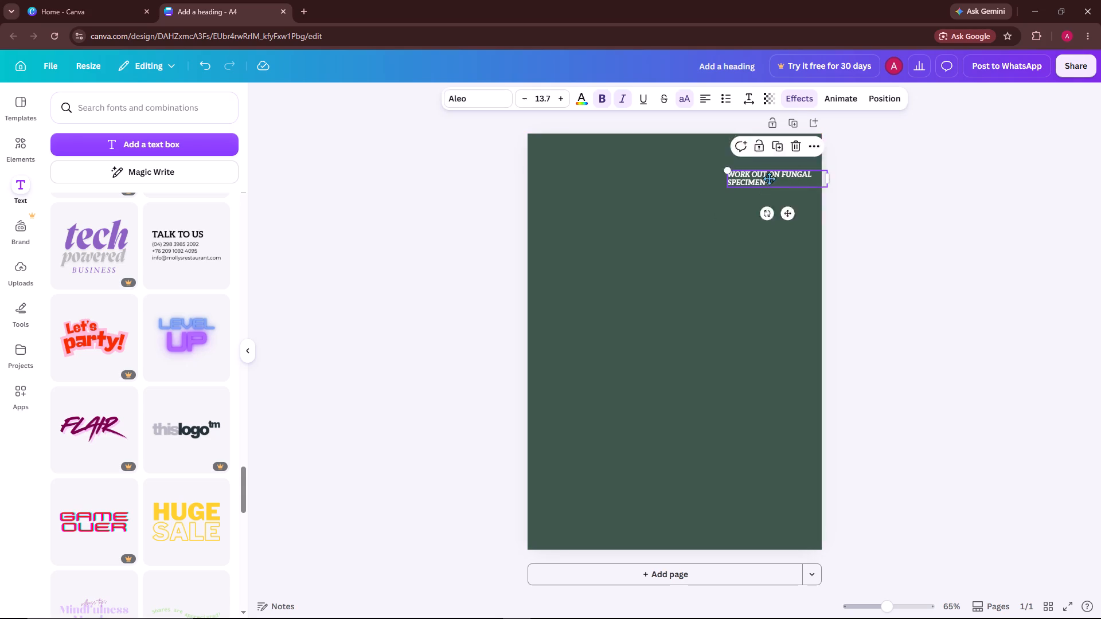
pyautogui.moveTo(769, 178); pyautogui.dragTo(710, 174)
pyautogui.moveTo(747, 169); pyautogui.dragTo(797, 169)
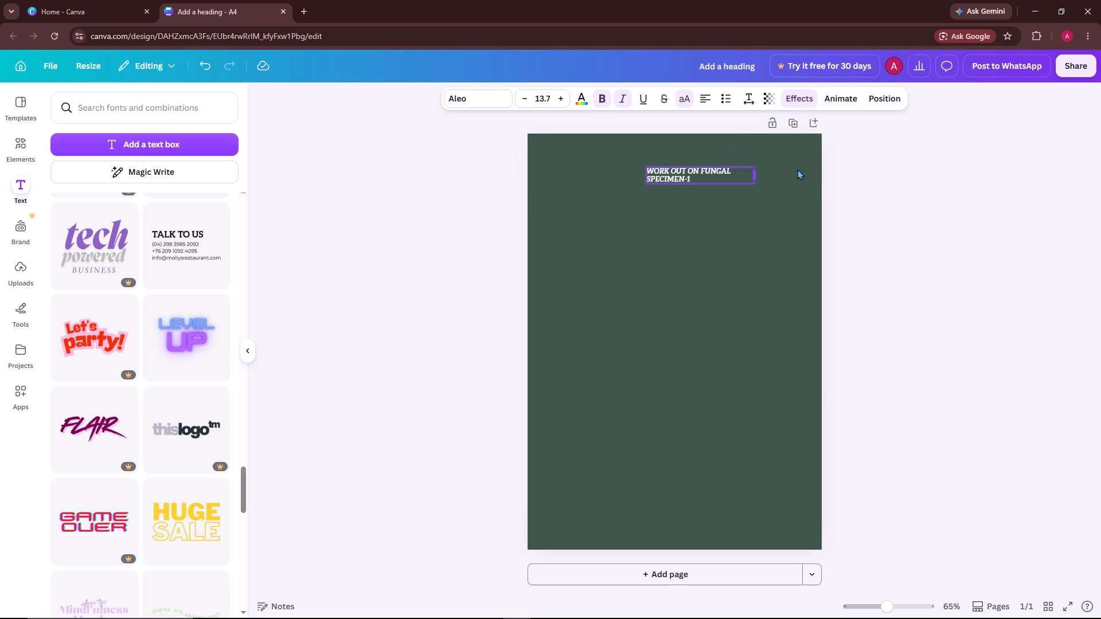
pyautogui.moveTo(797, 169); pyautogui.dragTo(798, 169)
pyautogui.click(741, 207)
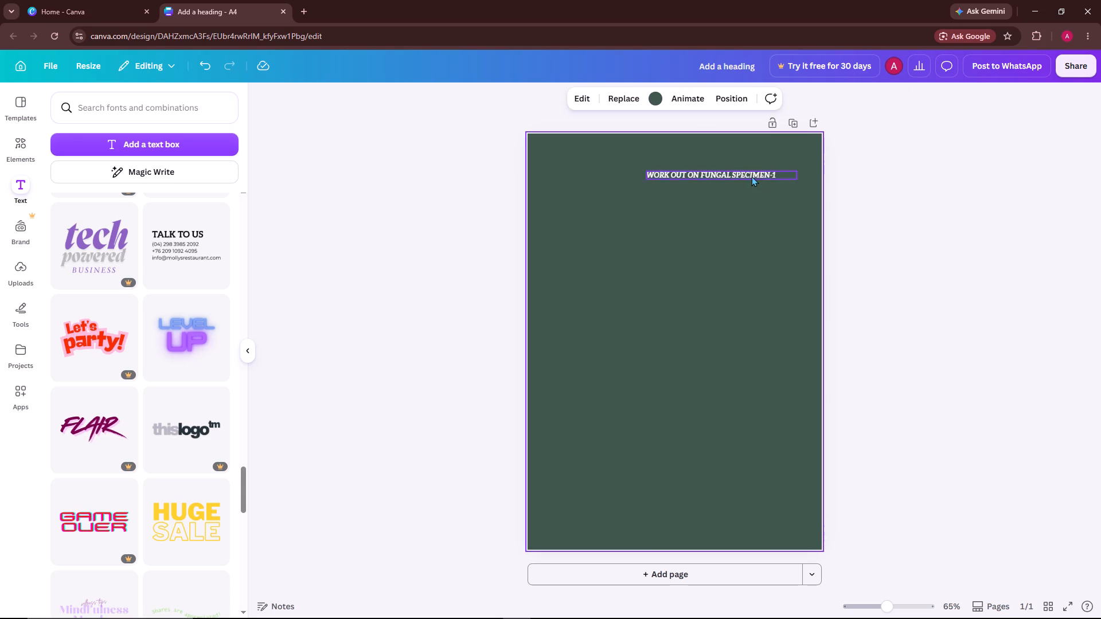
# Enlarge the heading to a font size of about 15.5 and centre it near the top of the page.
pyautogui.moveTo(749, 174); pyautogui.dragTo(712, 171)
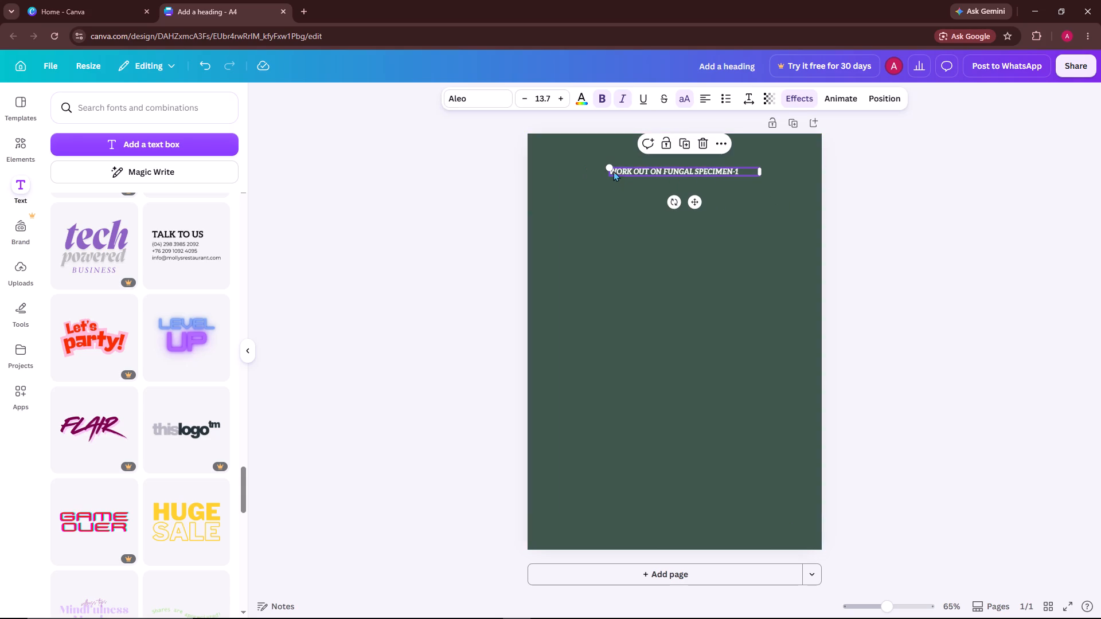
pyautogui.moveTo(610, 168); pyautogui.dragTo(591, 158)
pyautogui.click(602, 269)
pyautogui.moveTo(663, 170); pyautogui.dragTo(671, 166)
pyautogui.click(638, 242)
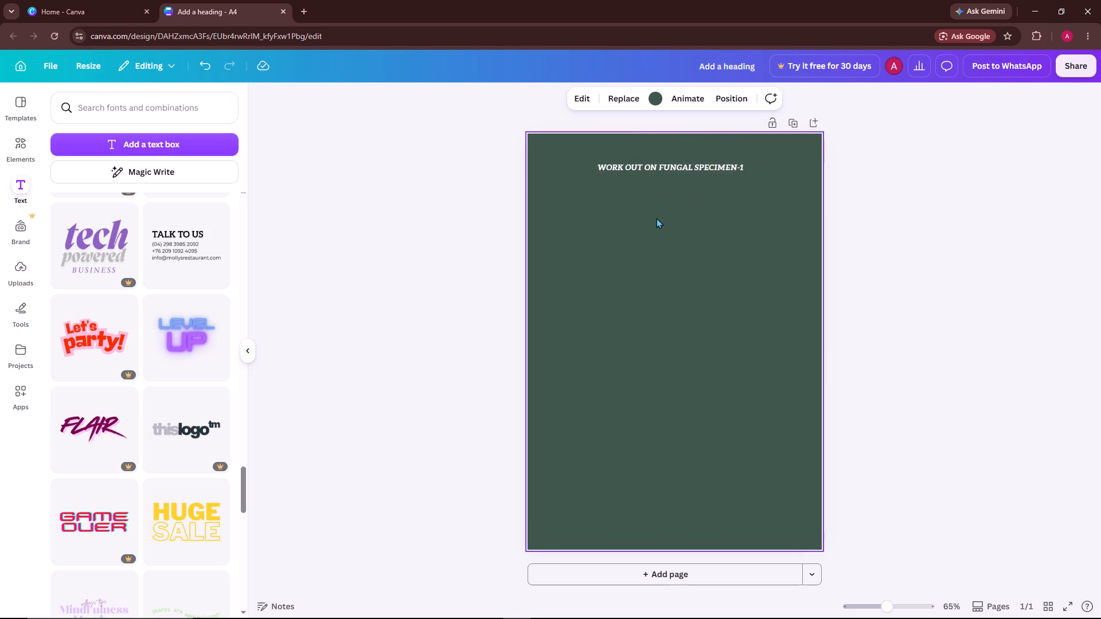
# Select the whole heading text and give it a custom solid light pink colour.
pyautogui.click(743, 167)
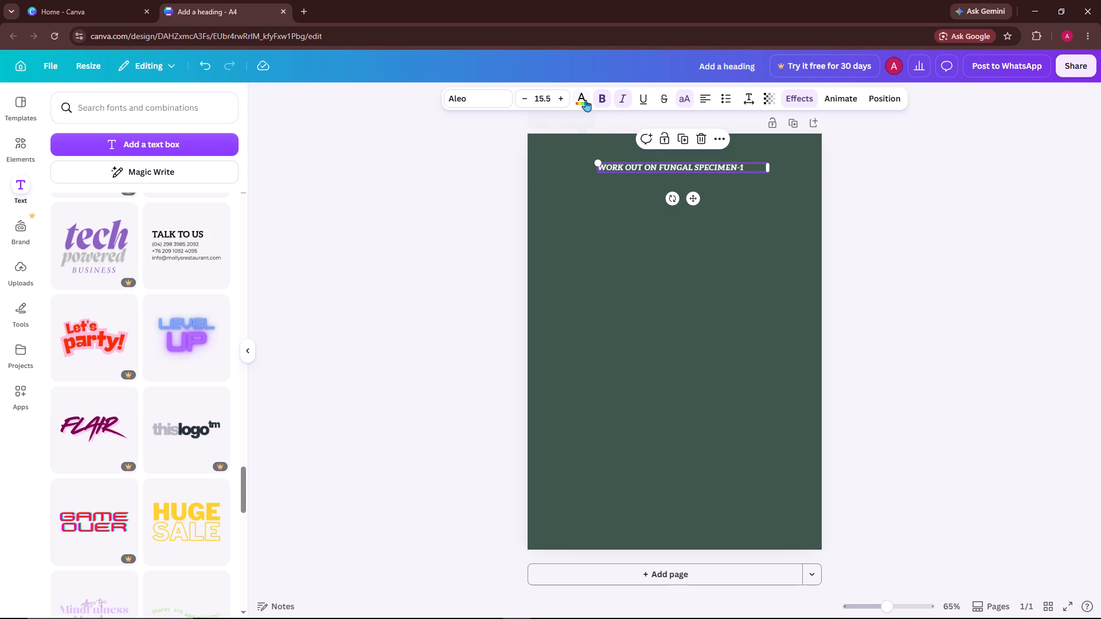
pyautogui.click(749, 167)
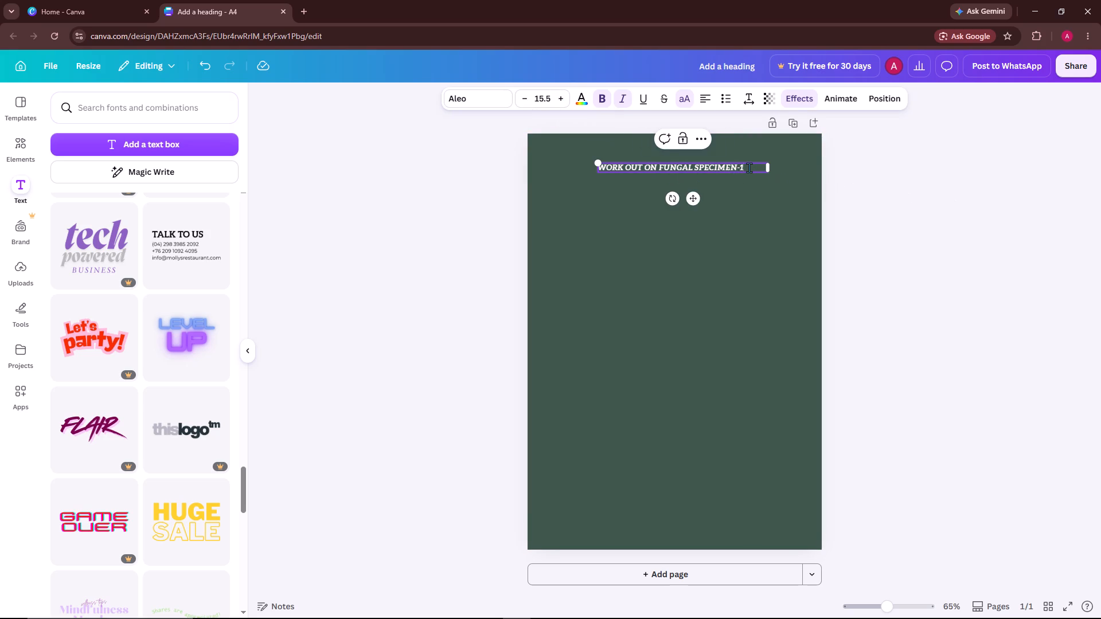
pyautogui.click(749, 167)
pyautogui.moveTo(749, 167); pyautogui.dragTo(593, 160)
pyautogui.click(593, 160)
pyautogui.click(581, 101)
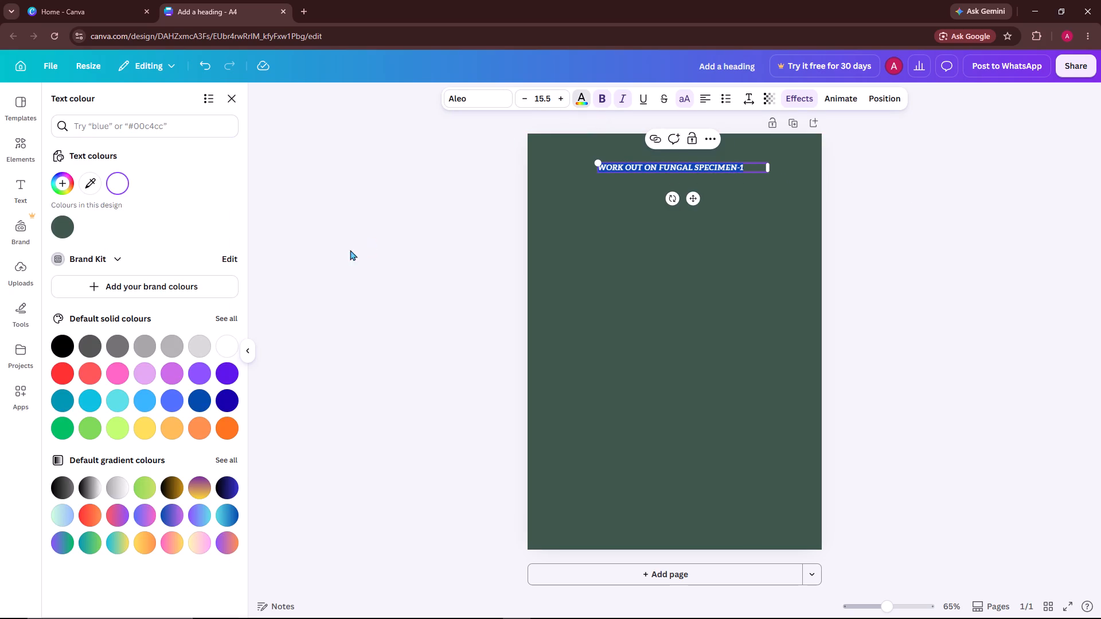
pyautogui.scroll(-4, 48, 319)
pyautogui.click(56, 180)
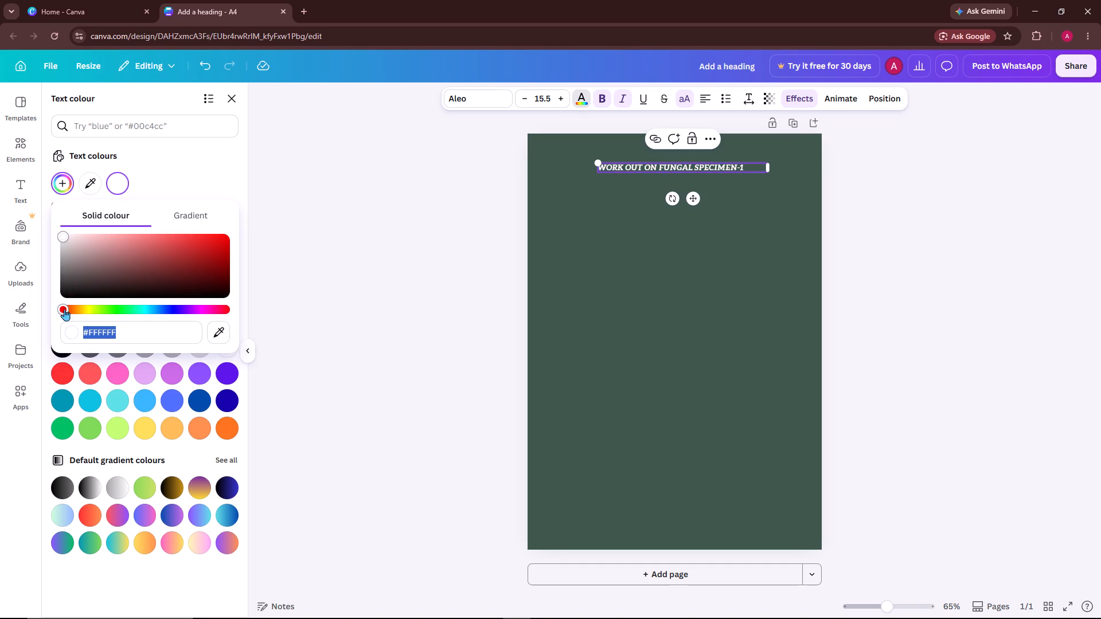
pyautogui.moveTo(62, 238); pyautogui.dragTo(67, 238)
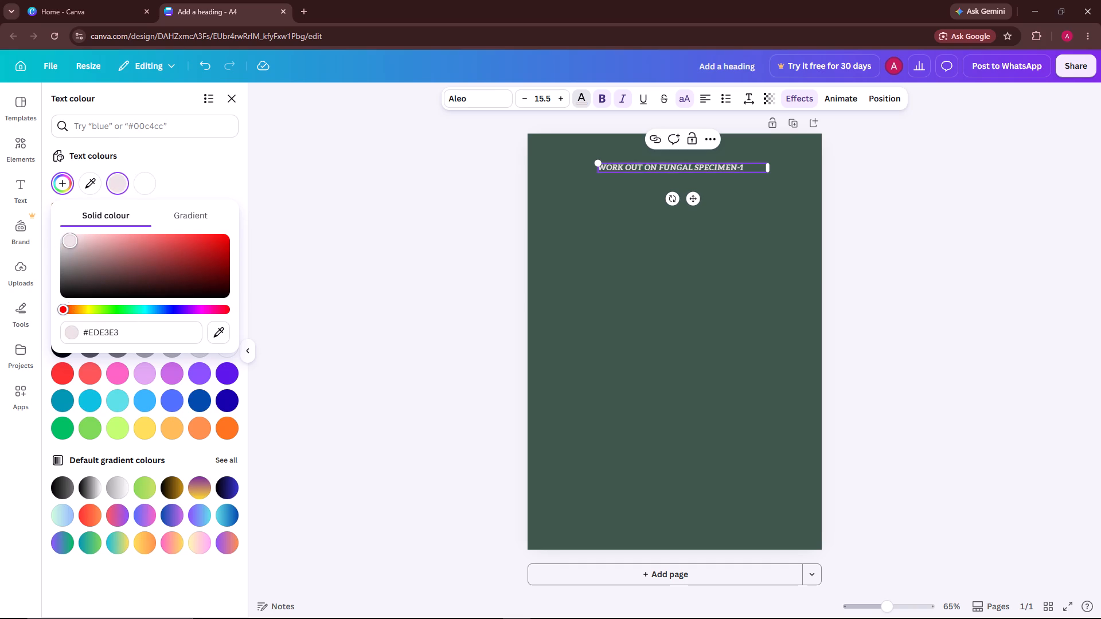
pyautogui.moveTo(67, 238); pyautogui.dragTo(121, 235)
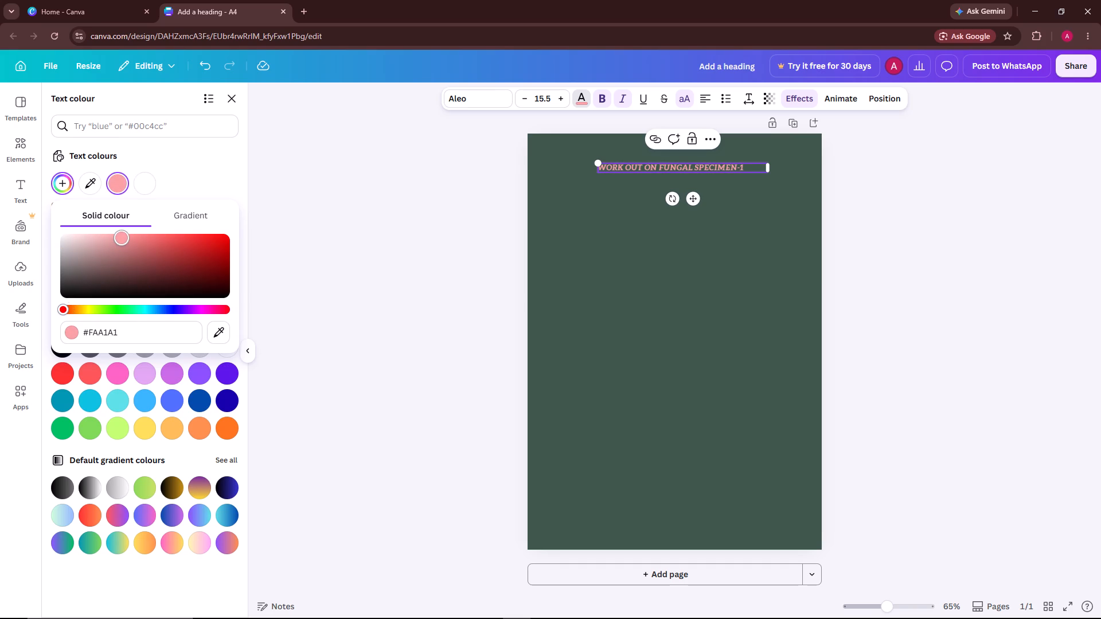
pyautogui.moveTo(121, 235); pyautogui.dragTo(127, 234)
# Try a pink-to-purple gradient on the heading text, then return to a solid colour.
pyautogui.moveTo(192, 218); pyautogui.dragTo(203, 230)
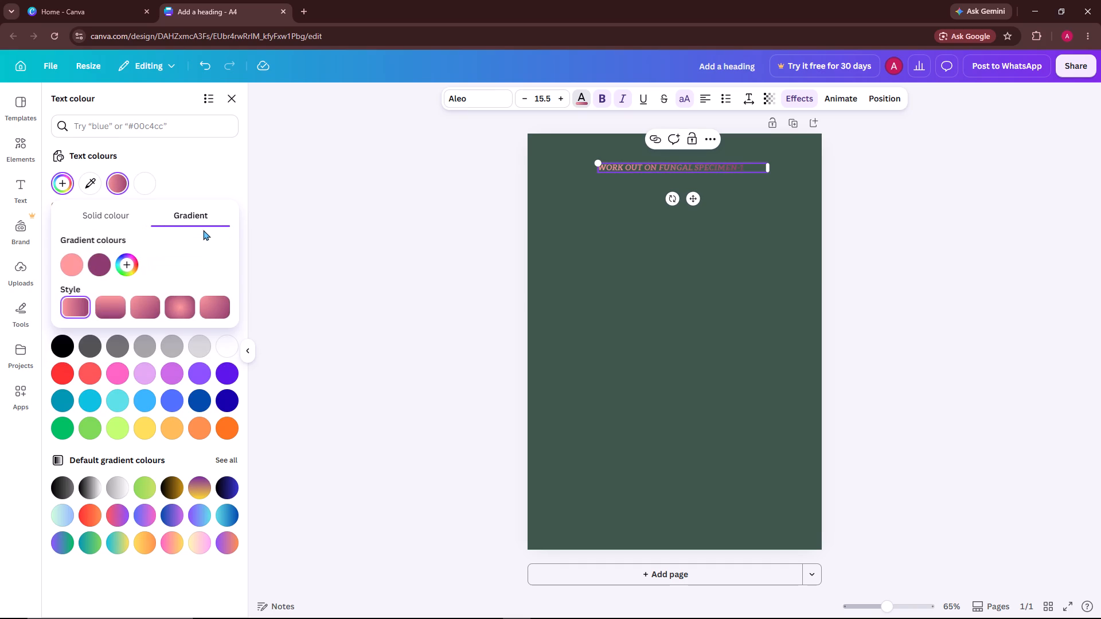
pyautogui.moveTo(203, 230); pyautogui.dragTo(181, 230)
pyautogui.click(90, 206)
# Try several red, pink and grey shades for the heading text and settle on a muted dusty pink.
pyautogui.moveTo(99, 254); pyautogui.dragTo(155, 253)
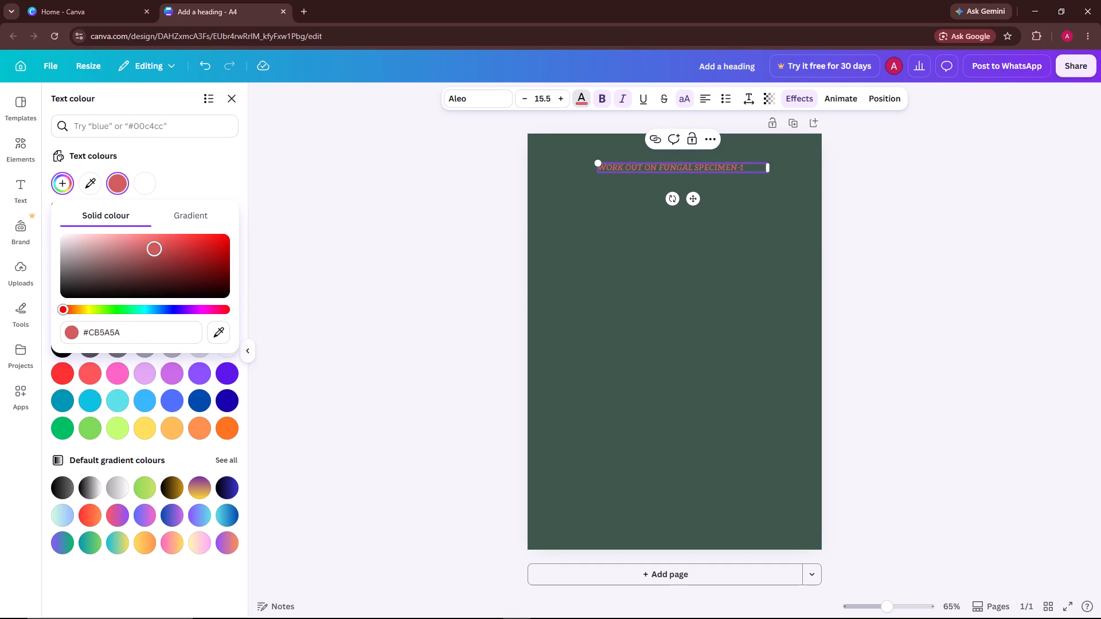
pyautogui.moveTo(155, 253); pyautogui.dragTo(145, 240)
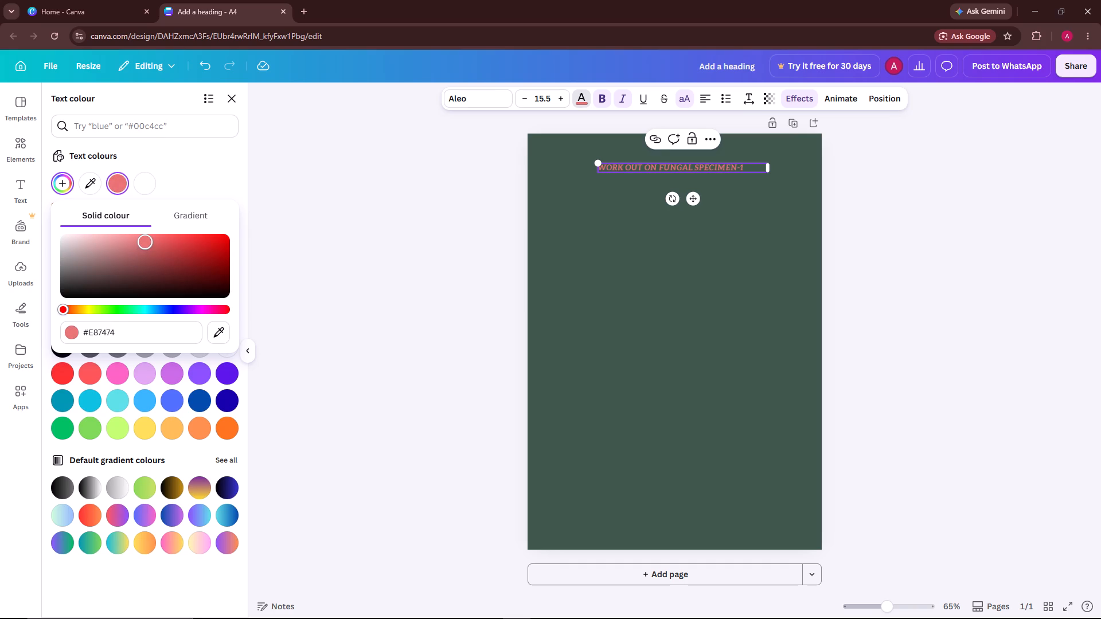
pyautogui.moveTo(145, 240); pyautogui.dragTo(132, 261)
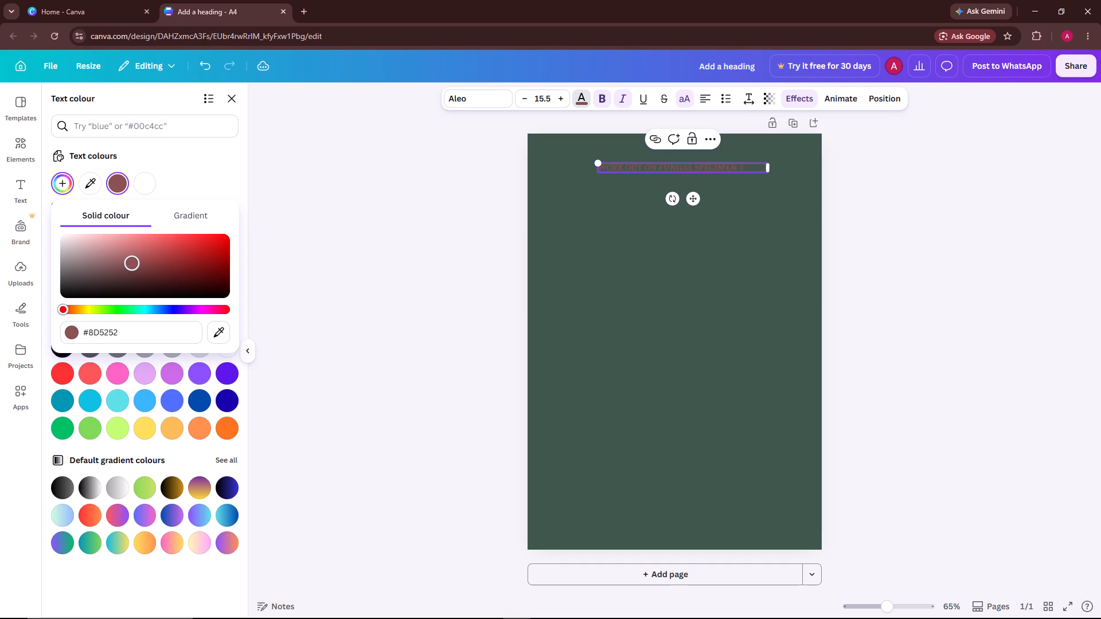
pyautogui.moveTo(132, 261); pyautogui.dragTo(154, 253)
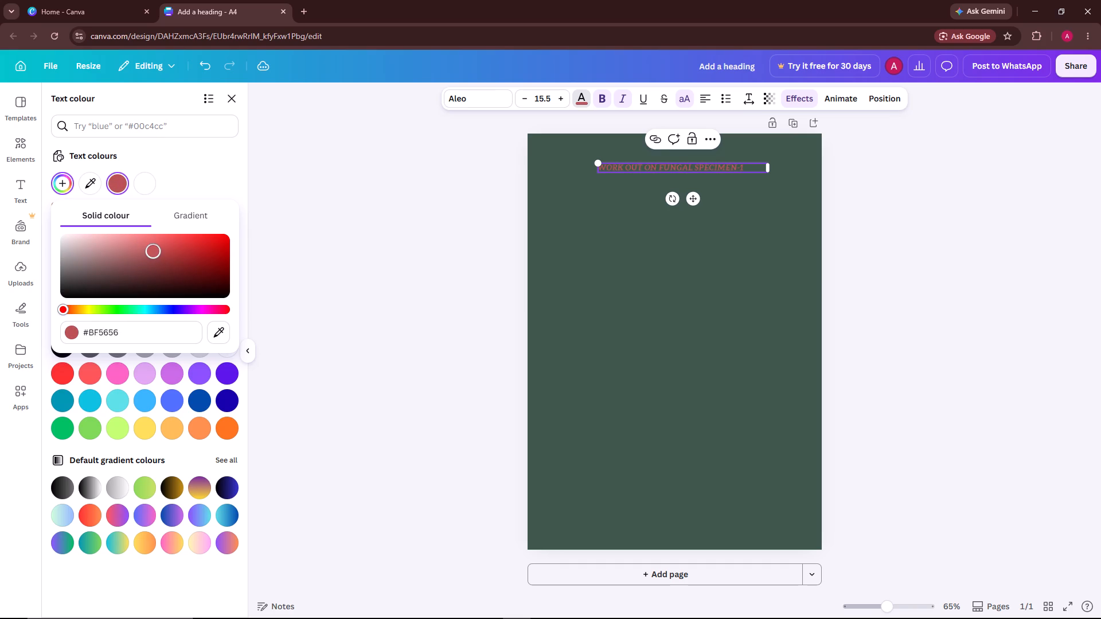
pyautogui.moveTo(154, 253); pyautogui.dragTo(150, 245)
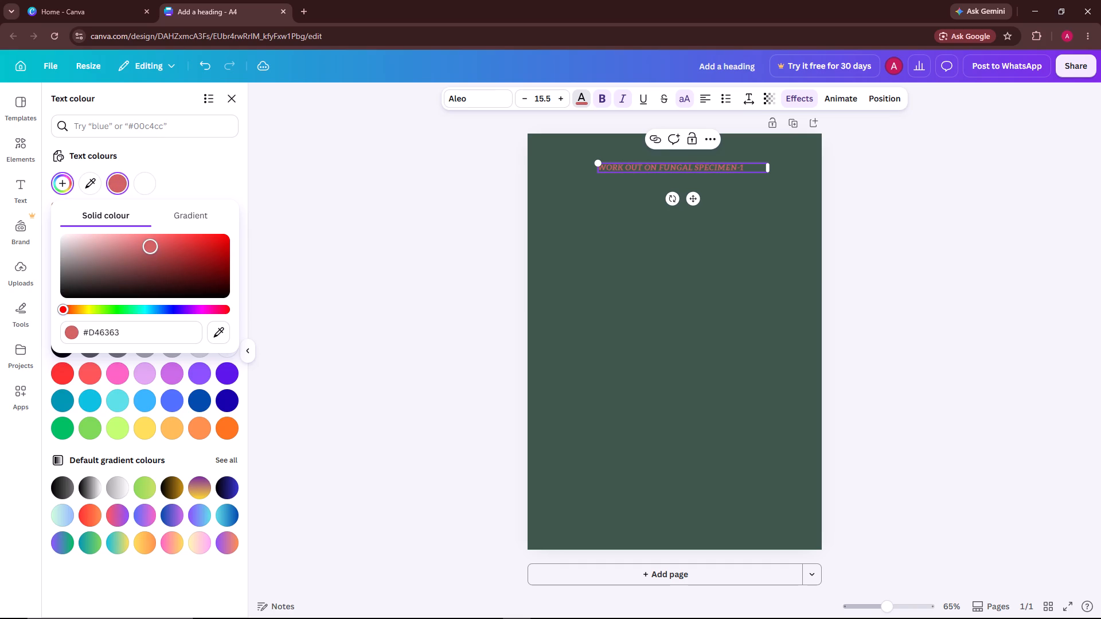
pyautogui.moveTo(150, 245); pyautogui.dragTo(130, 266)
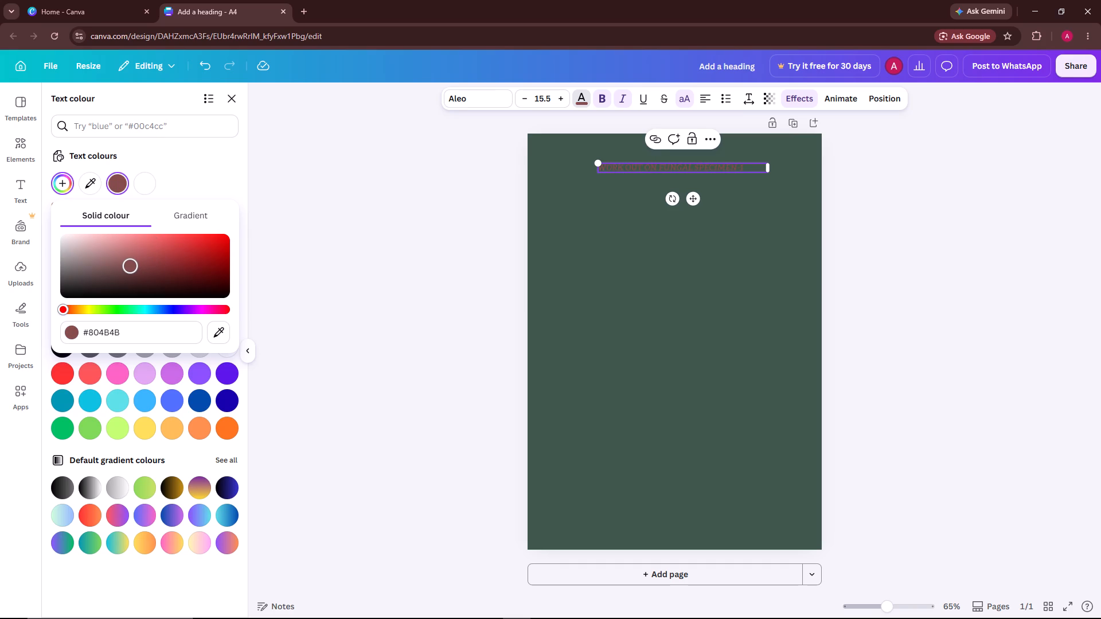
pyautogui.moveTo(130, 266); pyautogui.dragTo(121, 257)
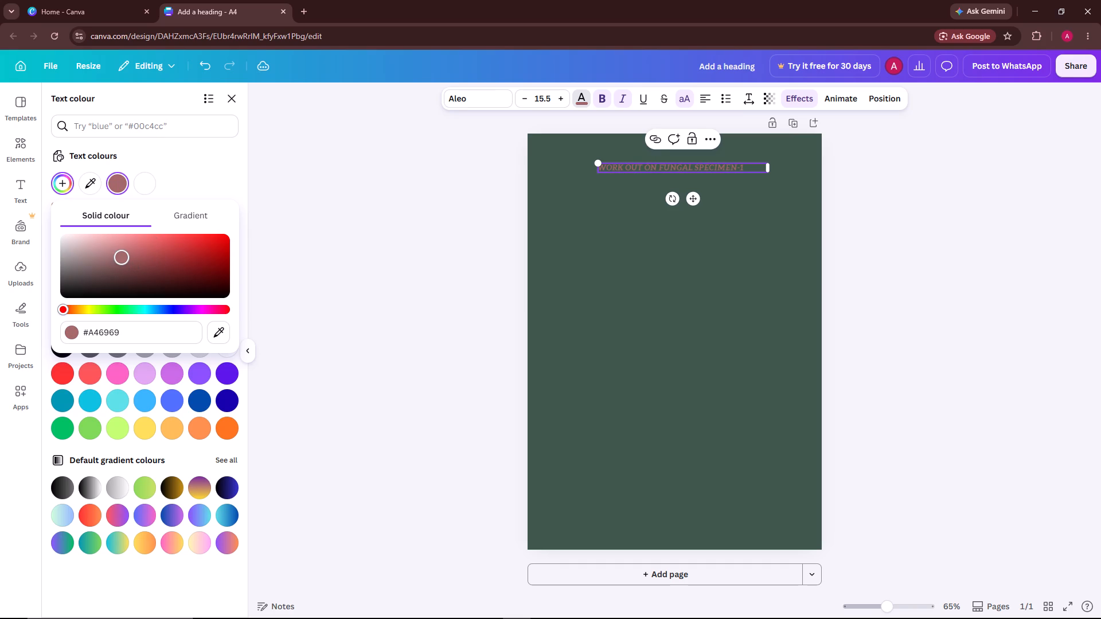
pyautogui.moveTo(121, 257); pyautogui.dragTo(125, 244)
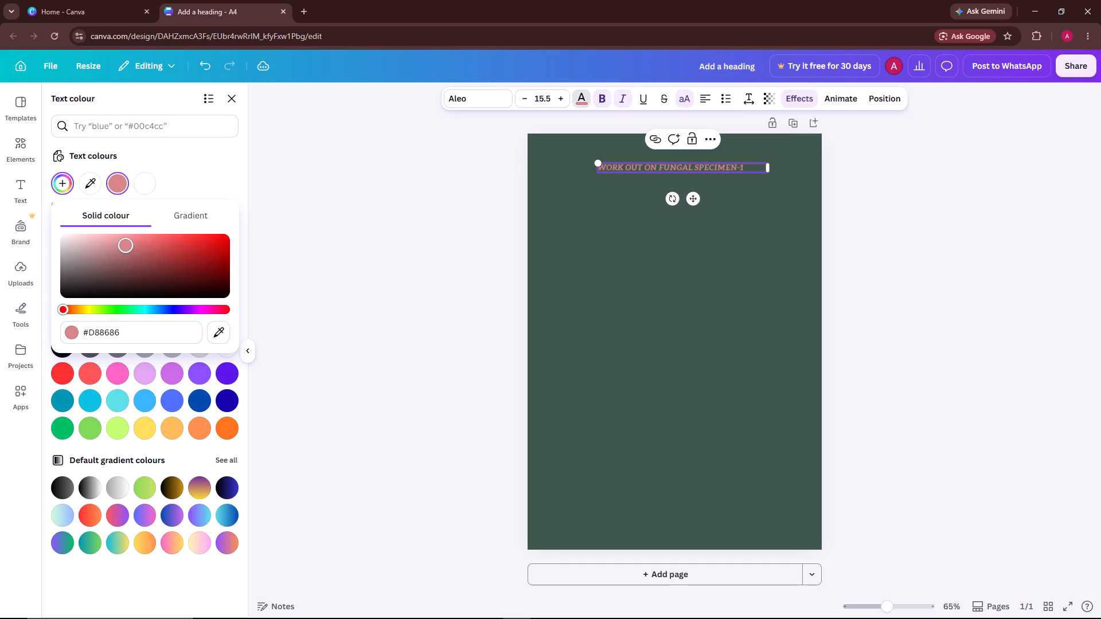
pyautogui.moveTo(125, 244); pyautogui.dragTo(26, 252)
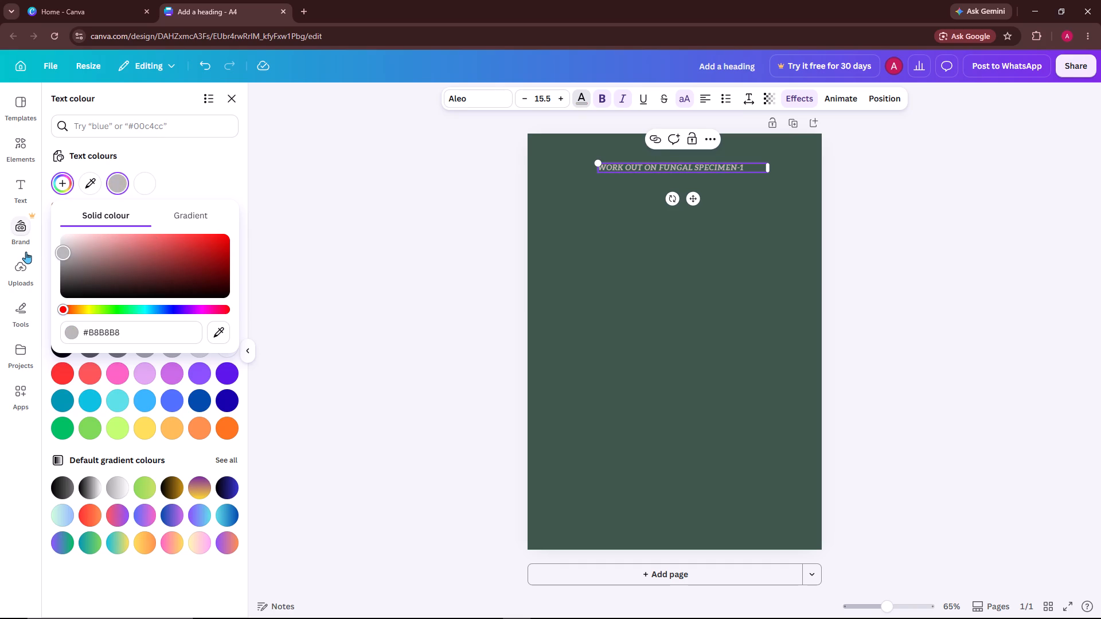
pyautogui.moveTo(26, 252); pyautogui.dragTo(26, 249)
pyautogui.moveTo(26, 249); pyautogui.dragTo(49, 249)
pyautogui.moveTo(49, 249); pyautogui.dragTo(89, 252)
pyautogui.click(243, 343)
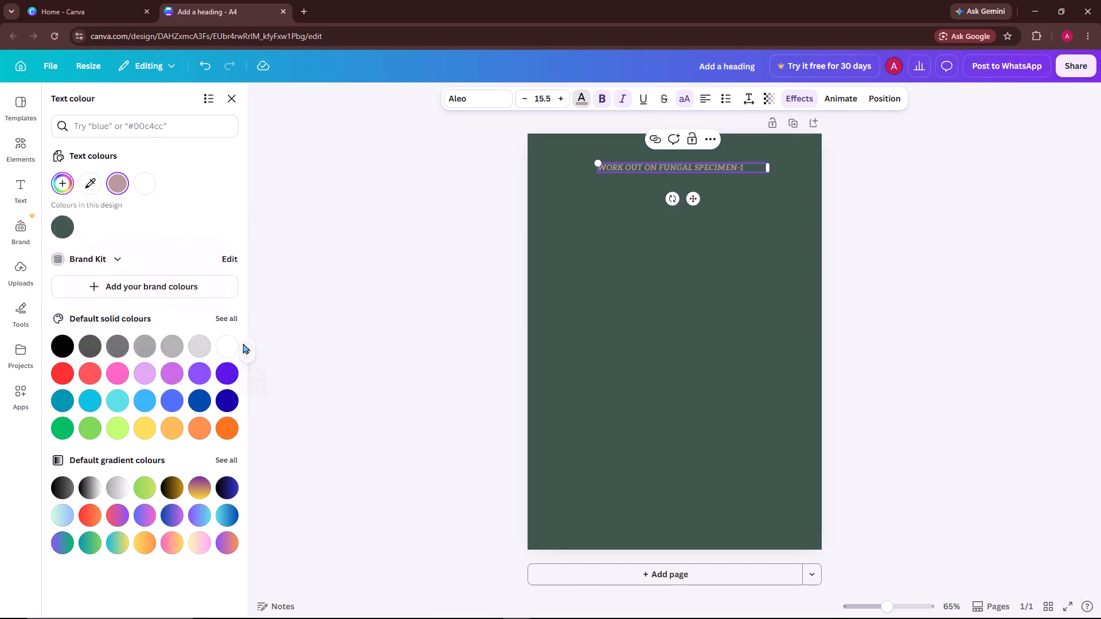
pyautogui.click(257, 332)
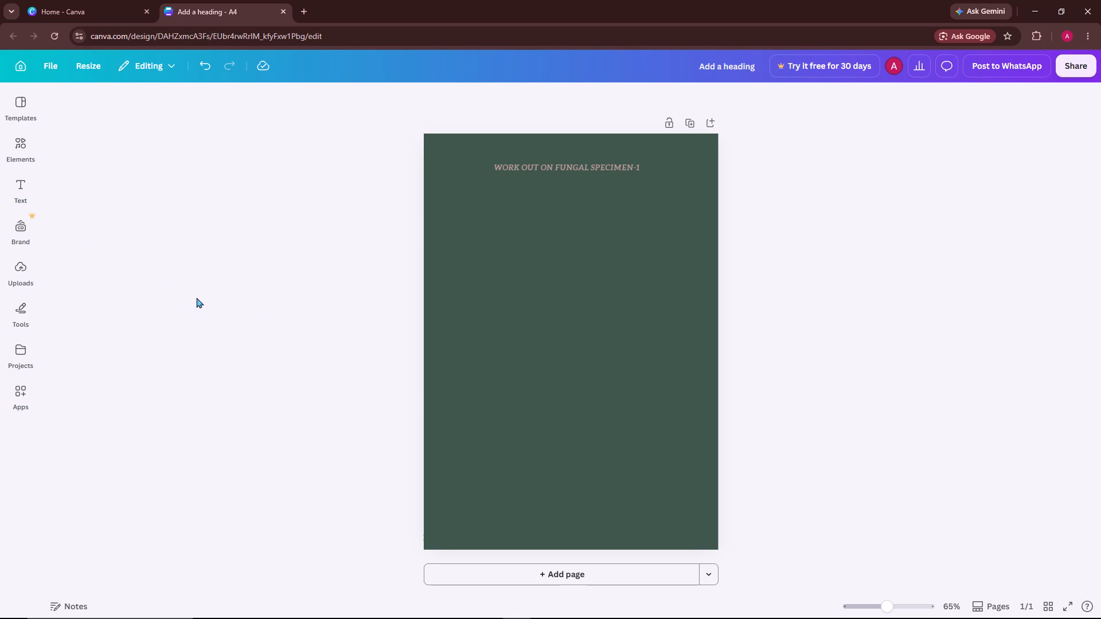
# Browse the ready-made font combinations for a style suited to the page's further text.
pyautogui.click(28, 190)
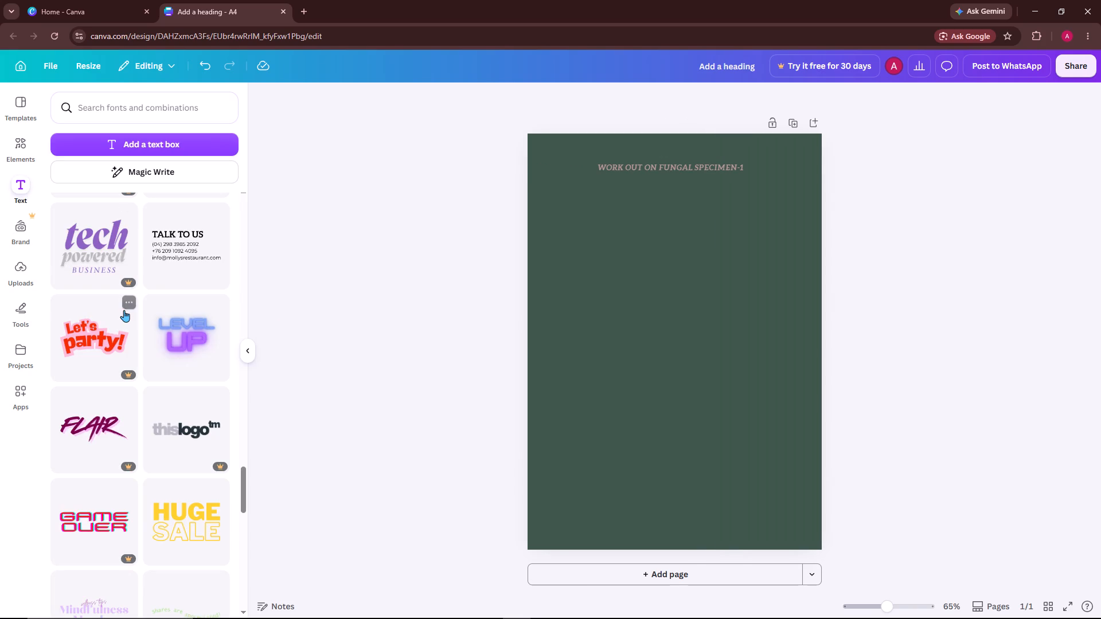
pyautogui.scroll(-8, 124, 310)
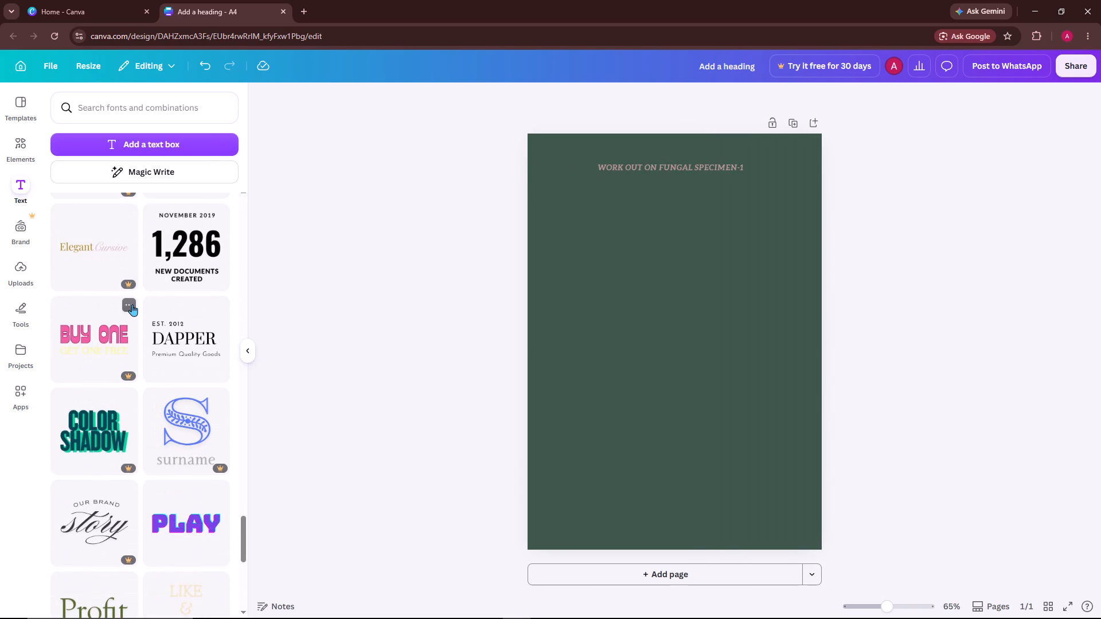
pyautogui.scroll(-2, 132, 304)
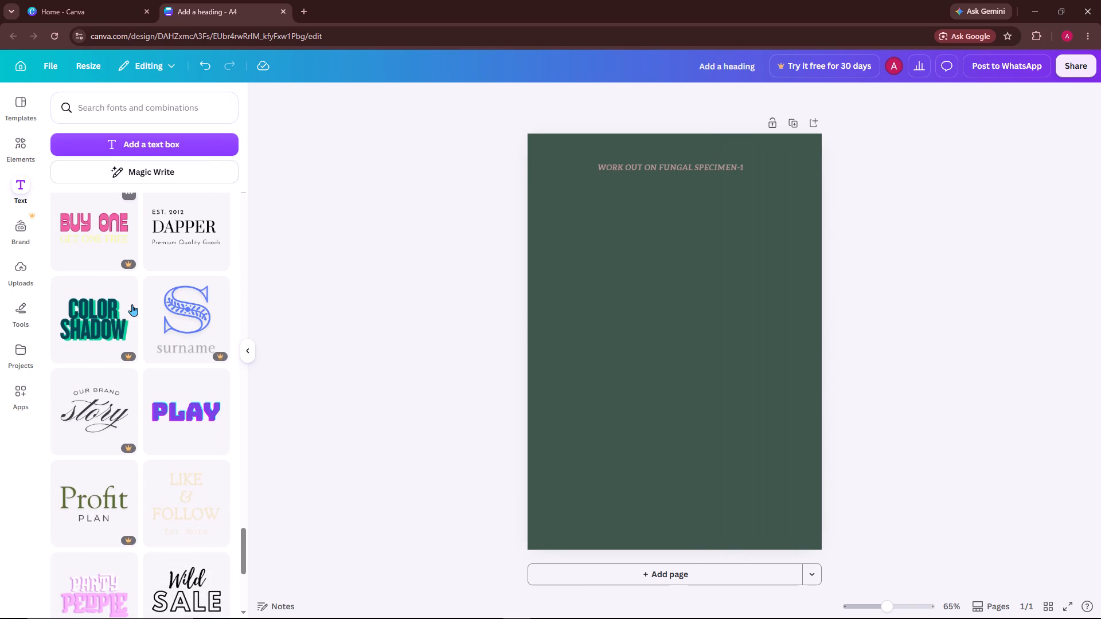
pyautogui.scroll(-8, 132, 304)
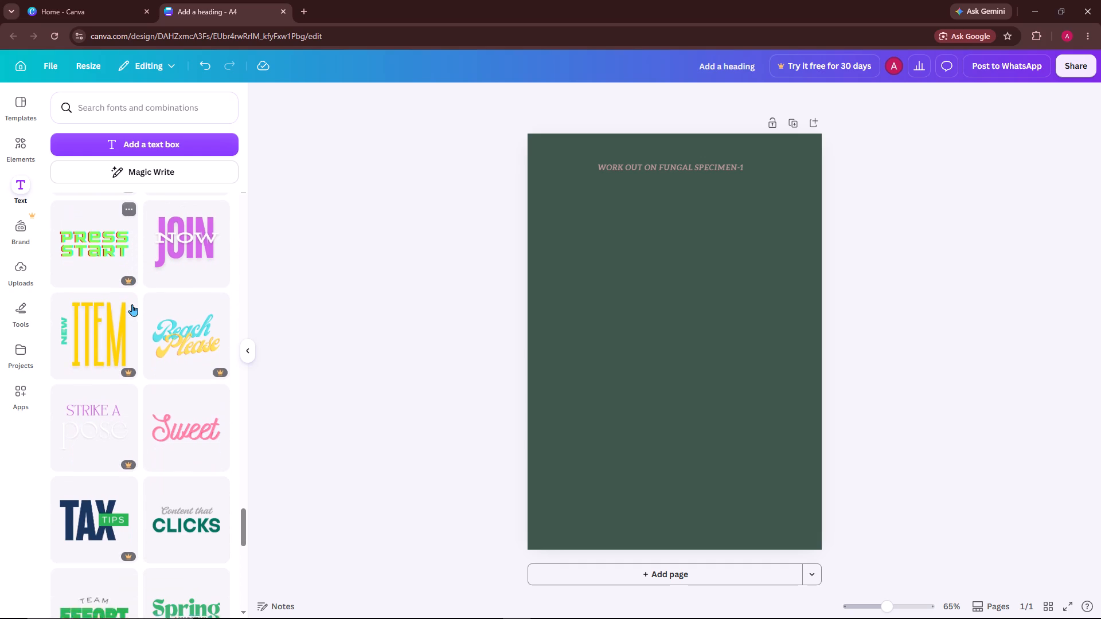
pyautogui.scroll(-1, 132, 304)
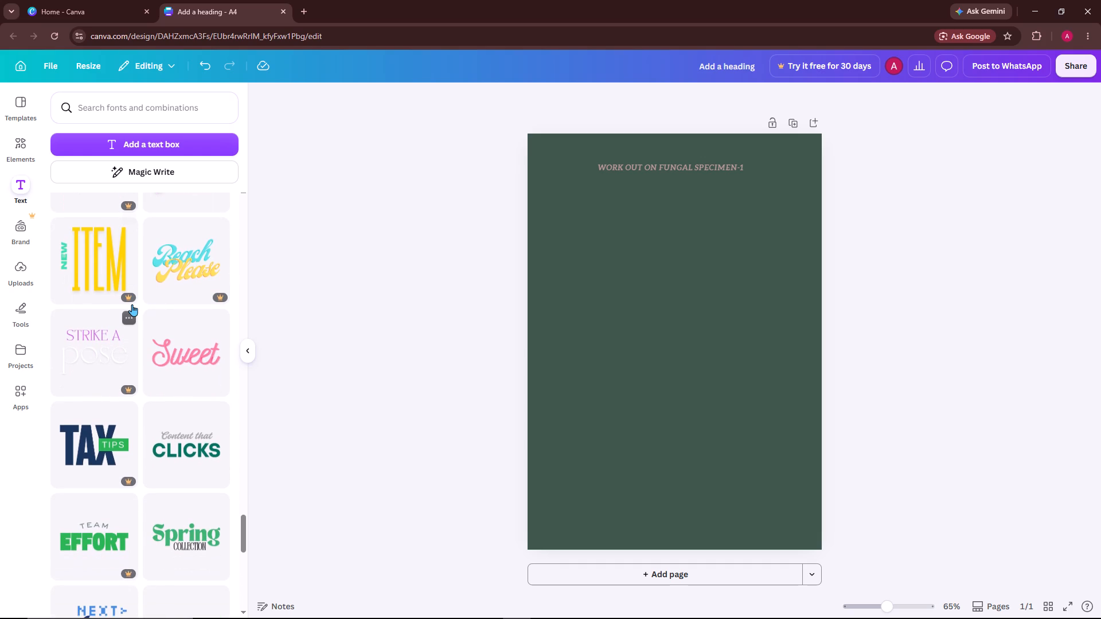
pyautogui.scroll(-2, 132, 304)
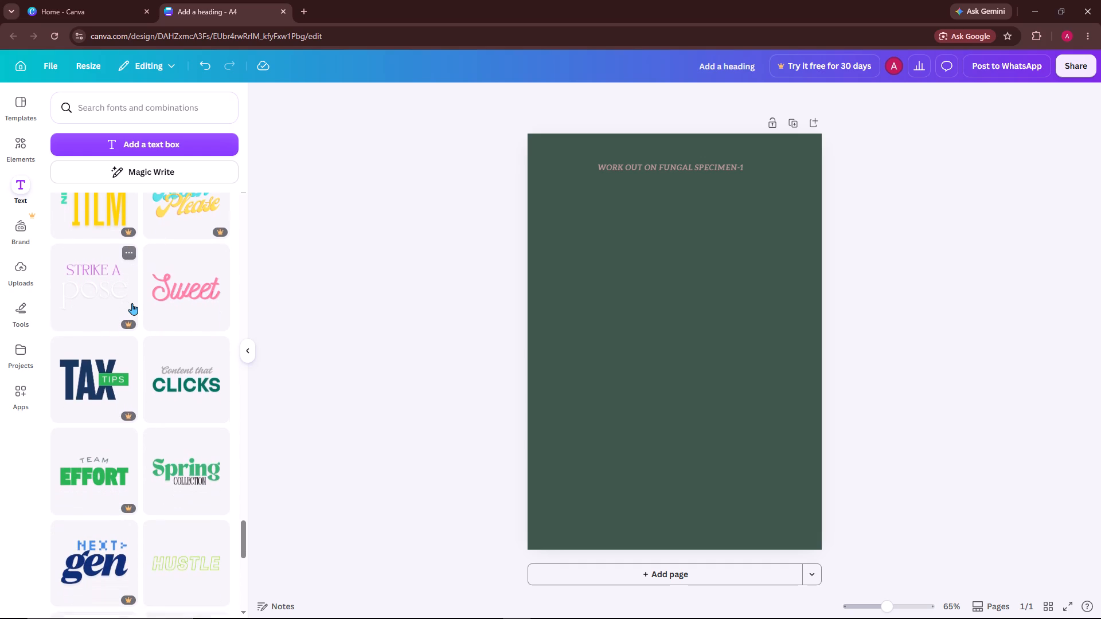
pyautogui.scroll(-8, 132, 303)
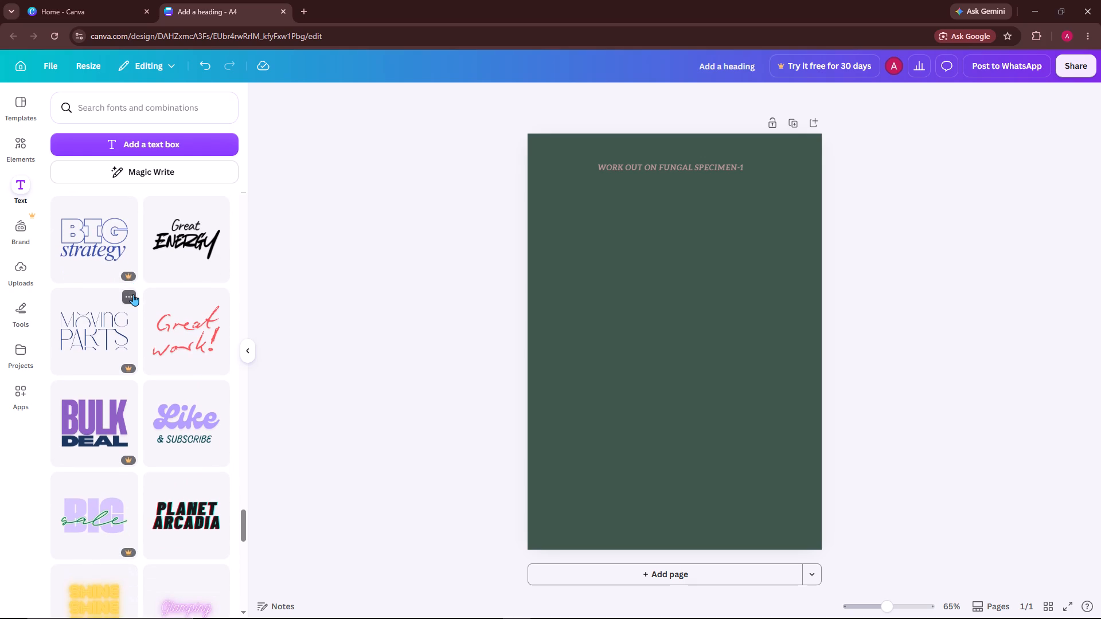
pyautogui.scroll(-2, 133, 294)
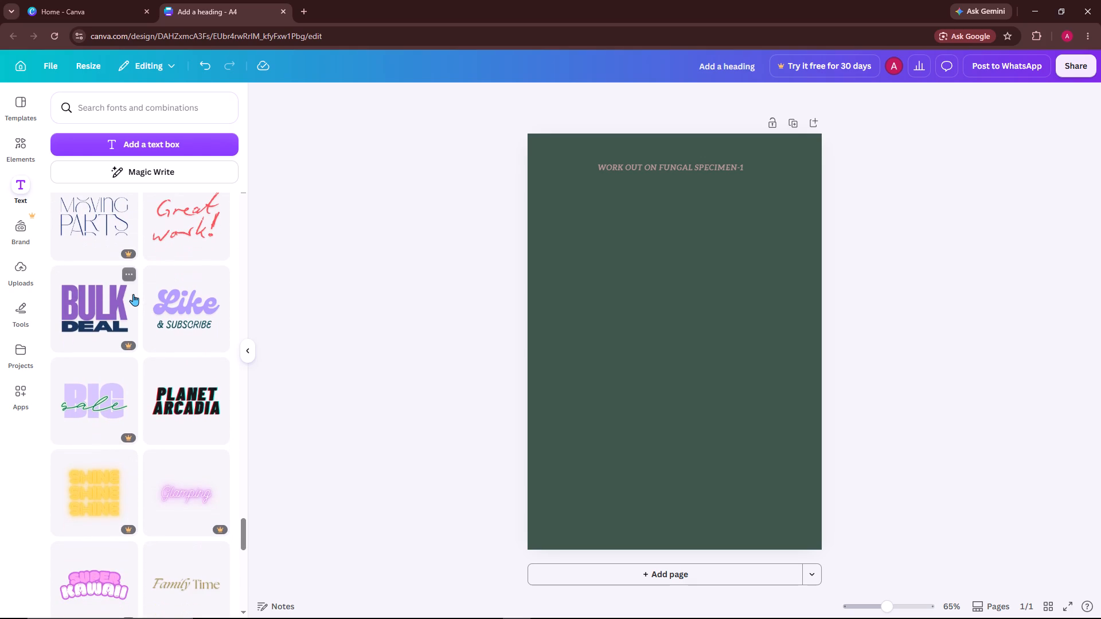
pyautogui.scroll(15, 133, 294)
# Search the fonts for "body typing font" and add a text box in the Body Text font.
pyautogui.click(139, 113)
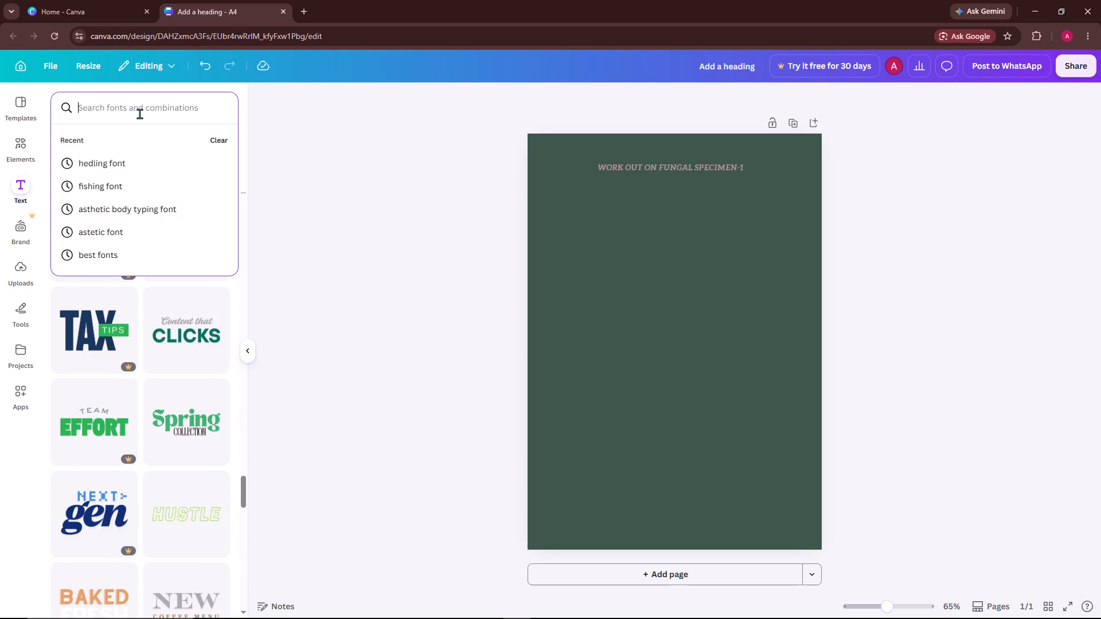
pyautogui.write('body')
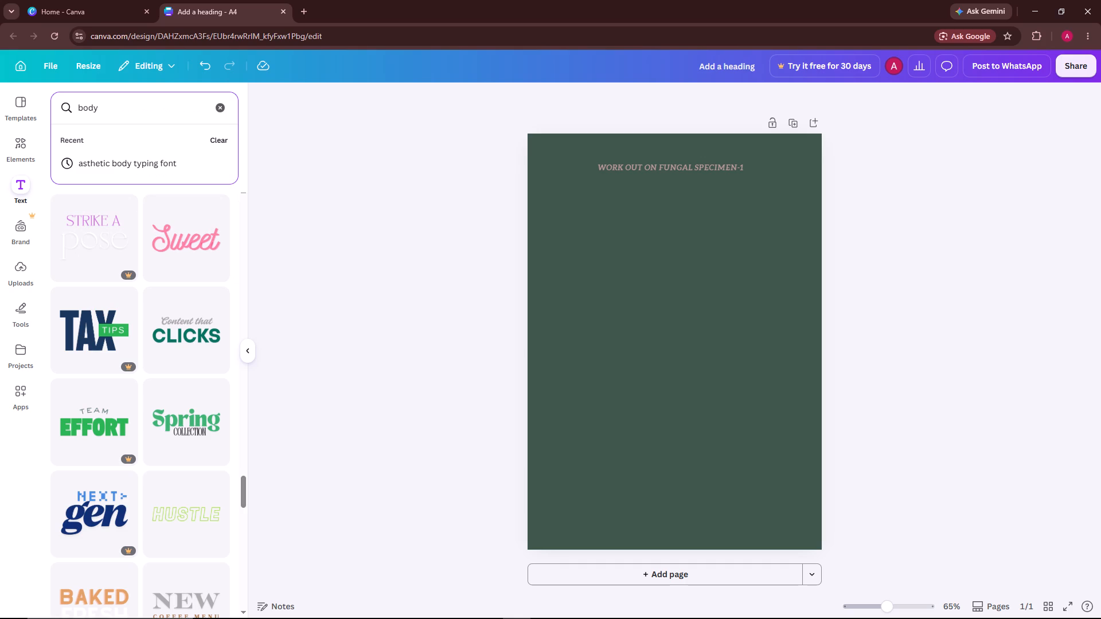
pyautogui.press('space')
pyautogui.write('typing')
pyautogui.press('space')
pyautogui.write('font')
pyautogui.press('Return')
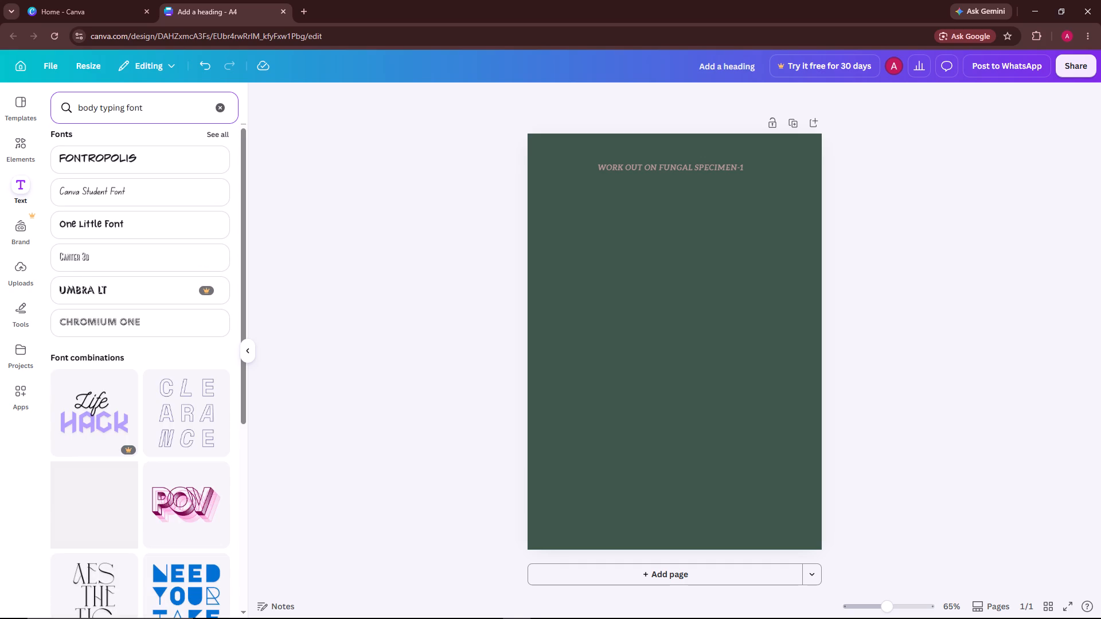
pyautogui.click(210, 136)
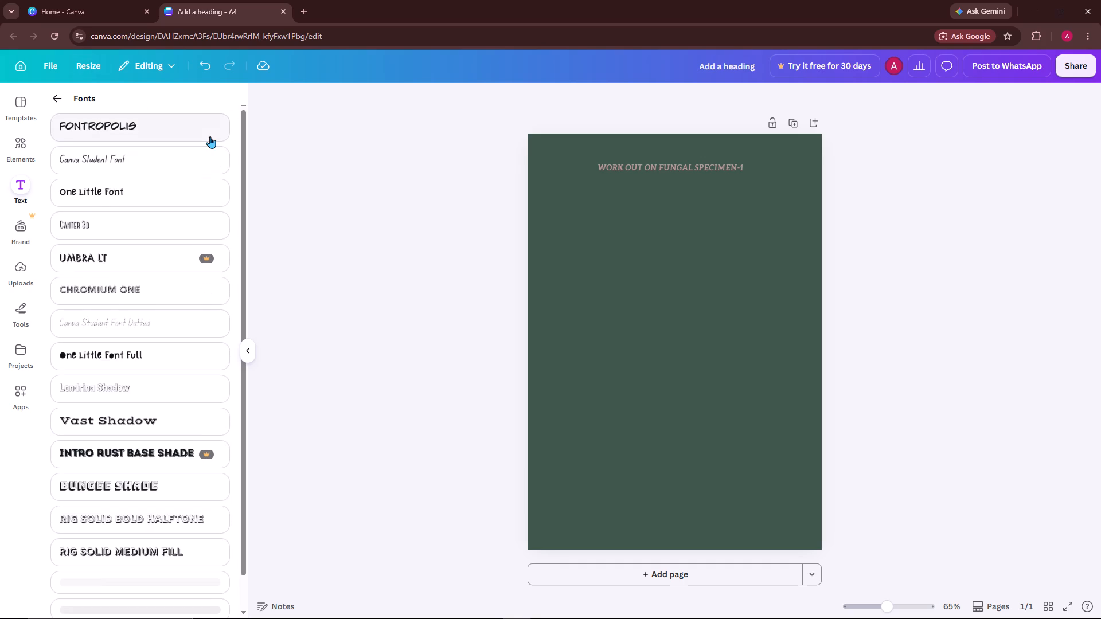
pyautogui.scroll(-5, 126, 241)
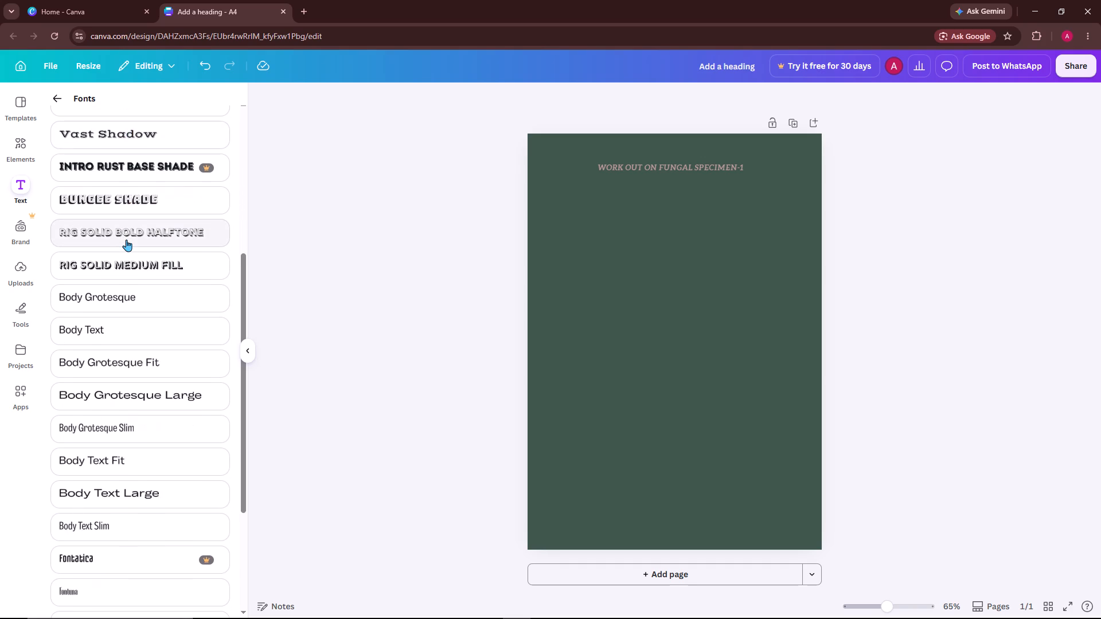
pyautogui.click(118, 320)
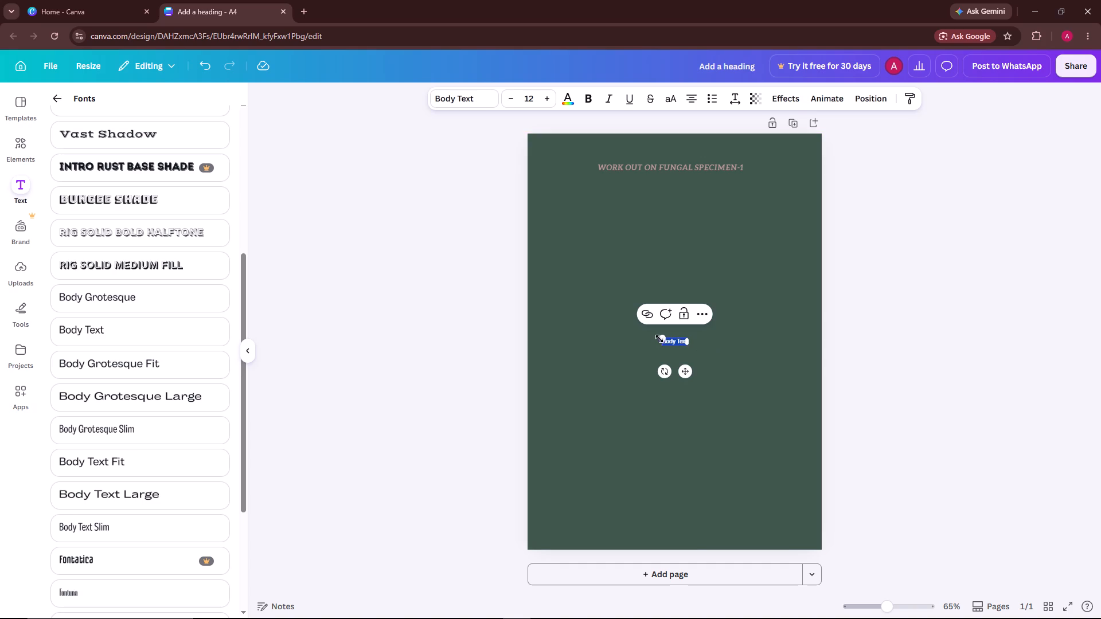
# Enlarge the Body Text box to a font size of about 16.6 and shift it slightly left near the page's middle.
pyautogui.moveTo(659, 337); pyautogui.dragTo(643, 358)
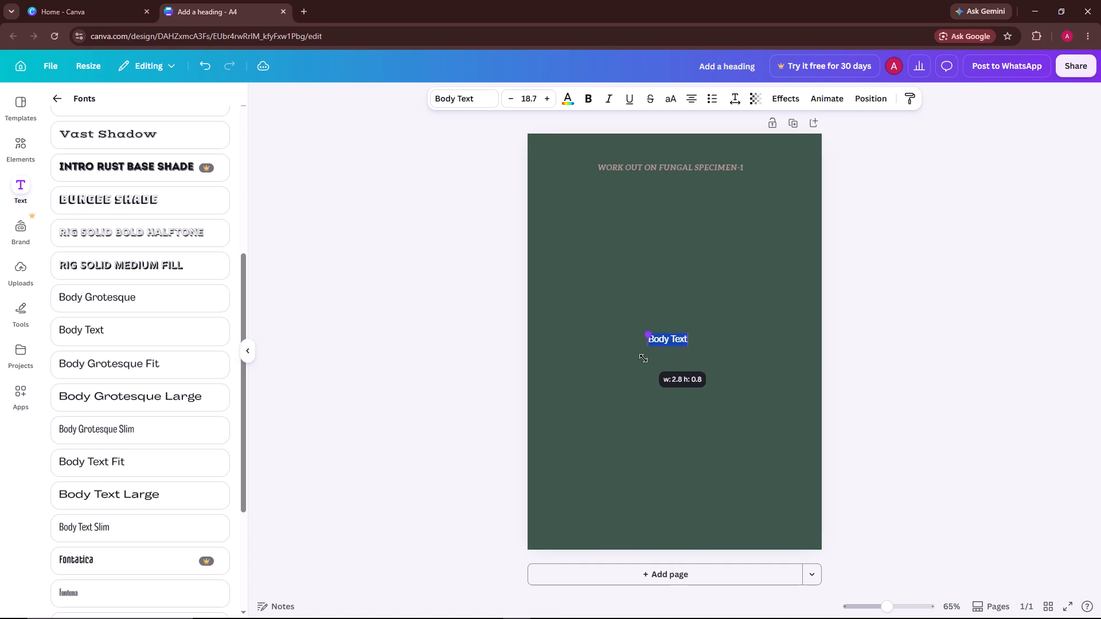
pyautogui.moveTo(643, 358); pyautogui.dragTo(643, 359)
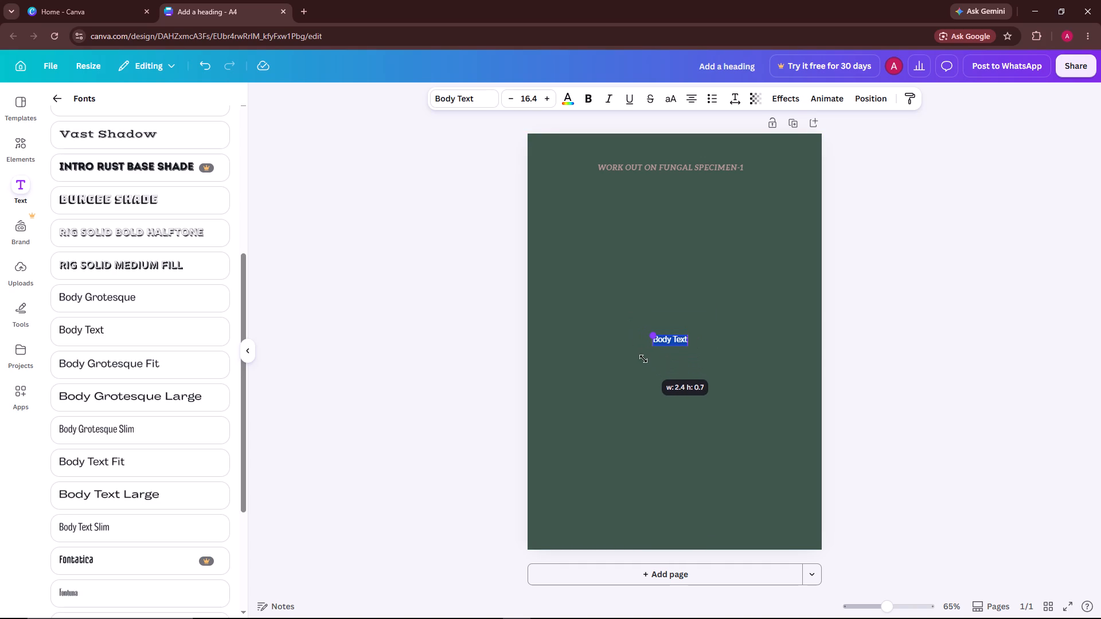
pyautogui.moveTo(643, 359); pyautogui.dragTo(652, 352)
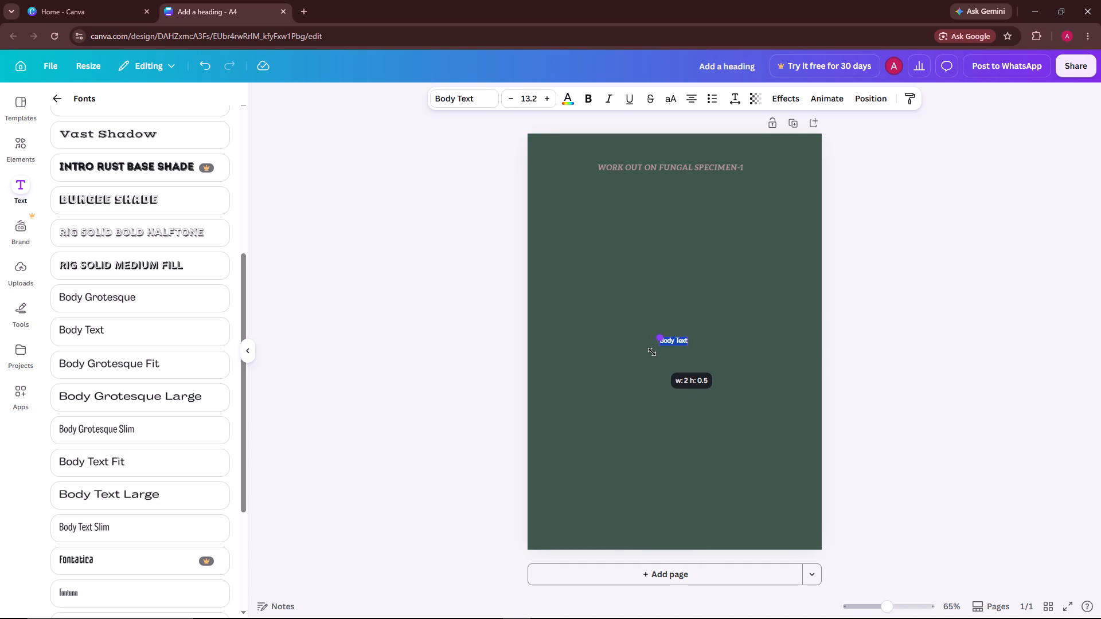
pyautogui.moveTo(652, 352); pyautogui.dragTo(647, 346)
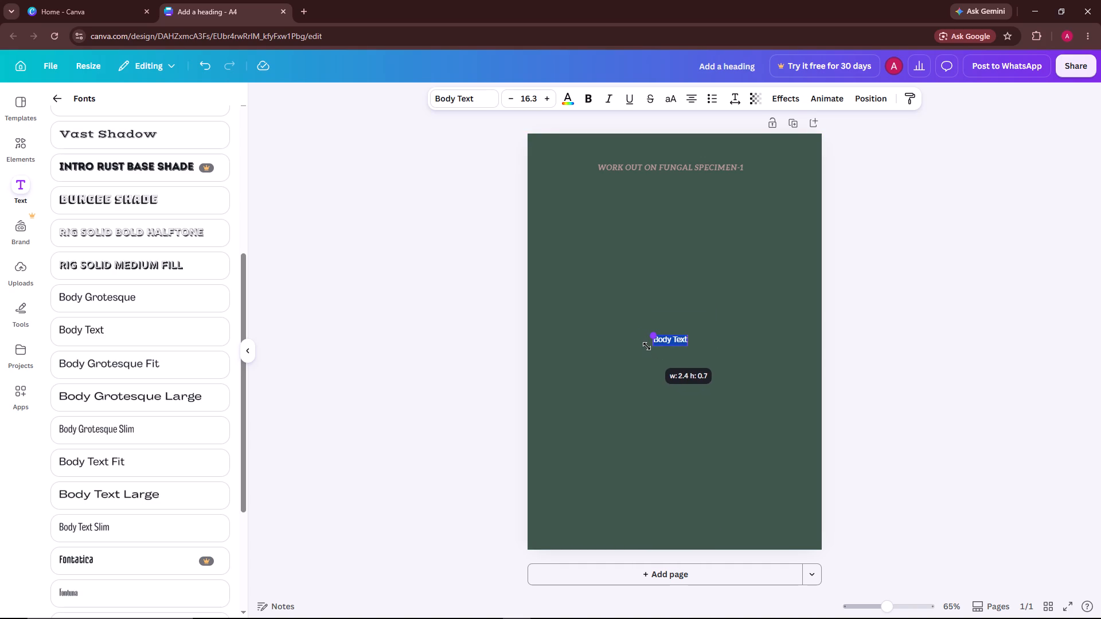
pyautogui.moveTo(647, 346); pyautogui.dragTo(647, 346)
pyautogui.click(627, 332)
pyautogui.moveTo(686, 338); pyautogui.dragTo(688, 338)
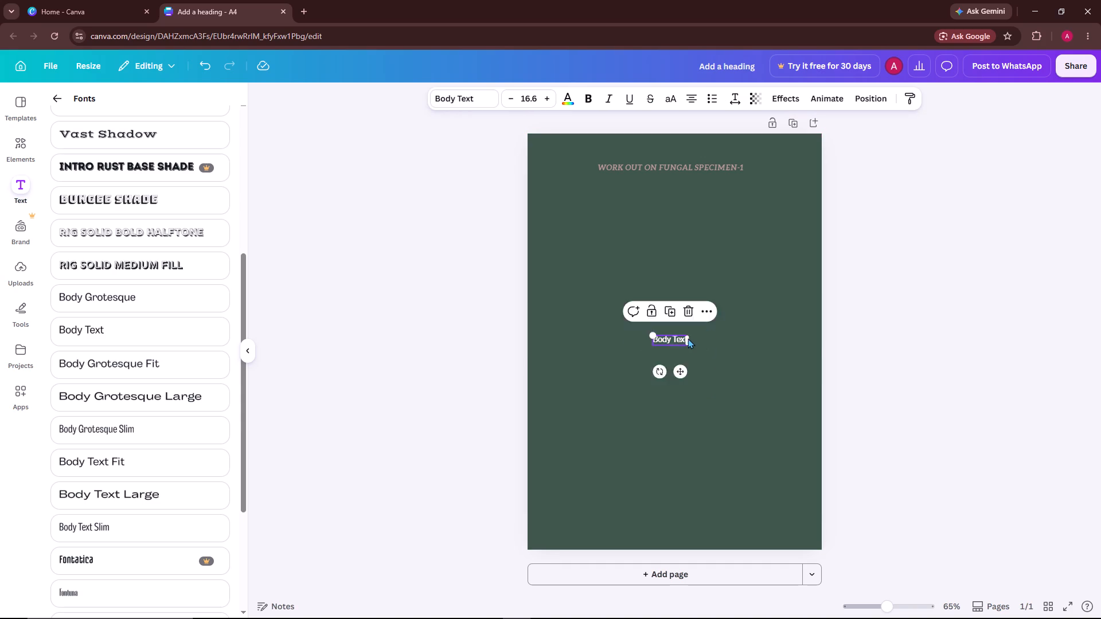
pyautogui.moveTo(688, 338); pyautogui.dragTo(670, 334)
pyautogui.click(720, 281)
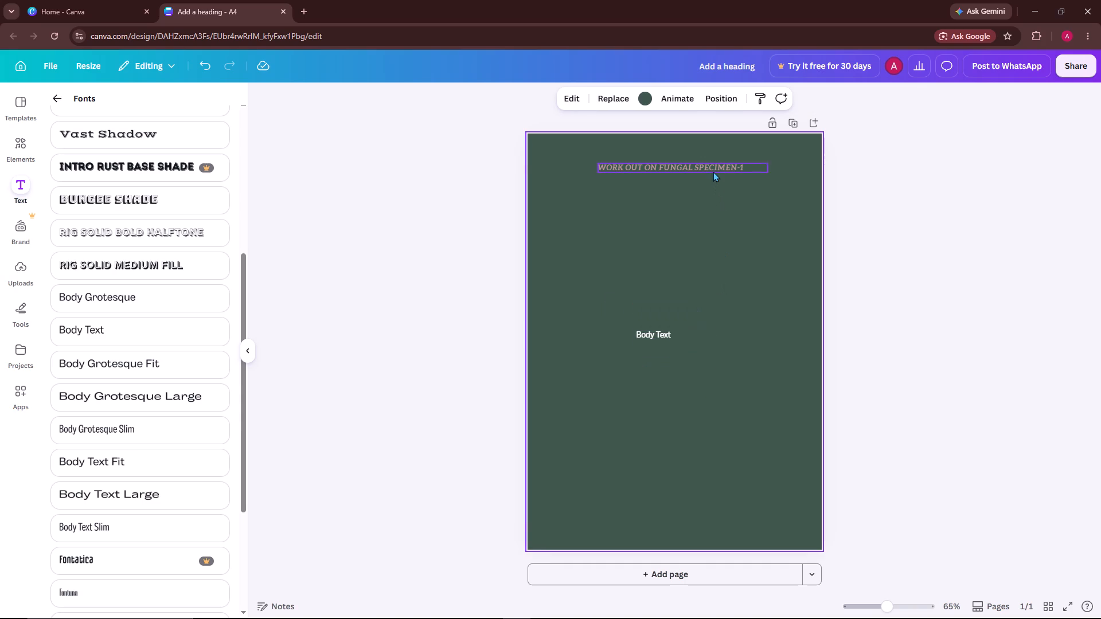
# Duplicate the heading and place the copy just below the original, aligned with its left edge.
pyautogui.click(713, 171)
pyautogui.click(679, 135)
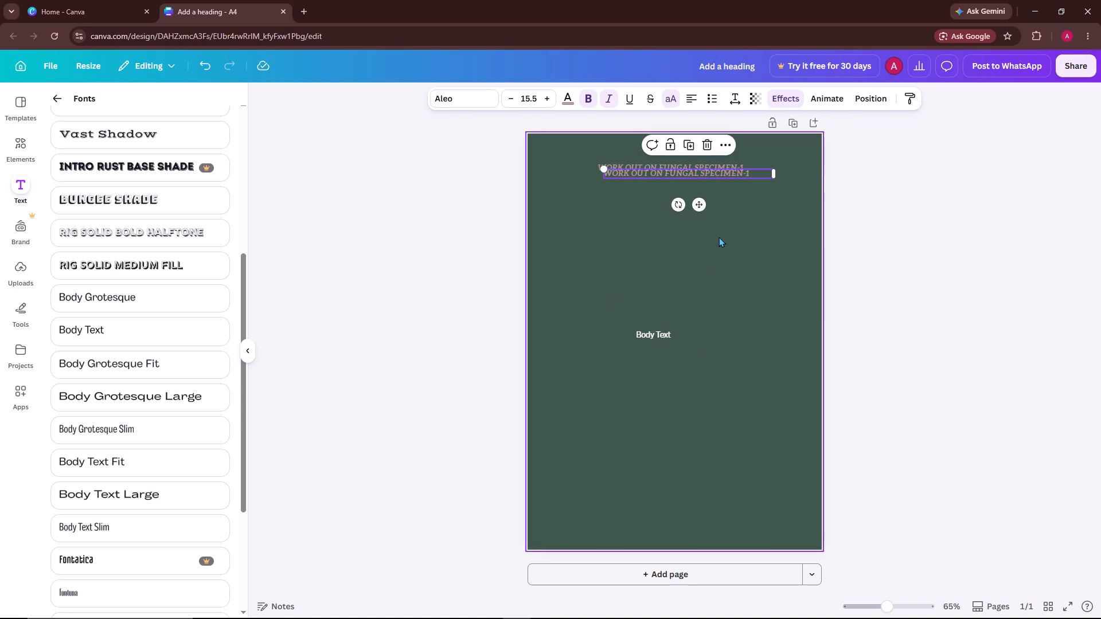
pyautogui.moveTo(700, 173); pyautogui.dragTo(696, 203)
# Replace the duplicated heading's text with "Supplied material:".
pyautogui.click(706, 203)
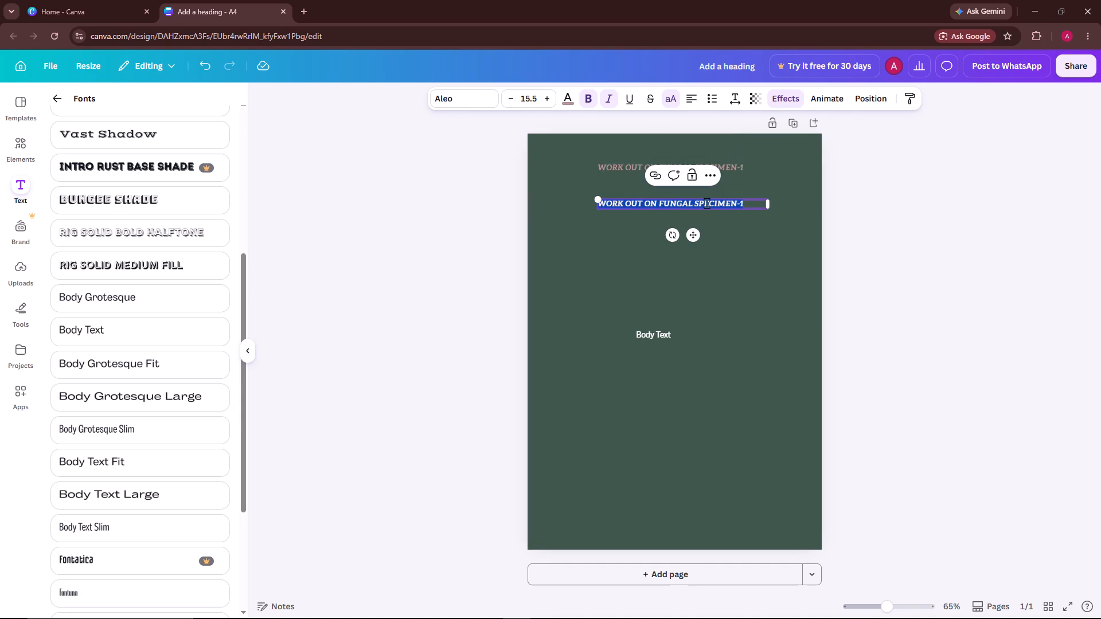
pyautogui.press('BackSpace')
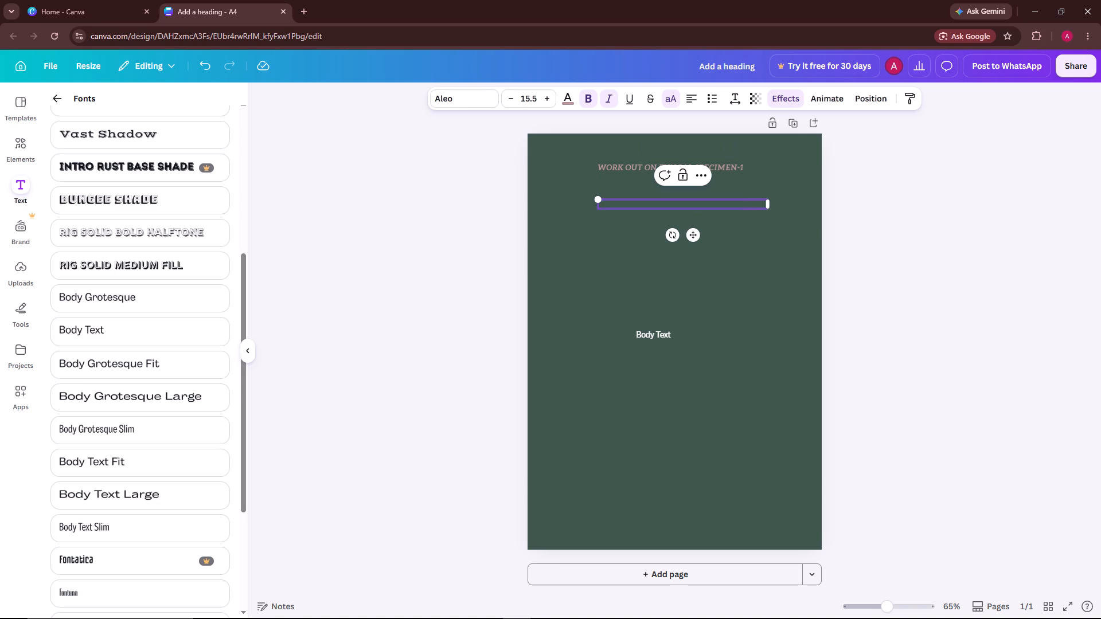
pyautogui.write('supp')
pyautogui.write('lied')
pyautogui.press('space')
pyautogui.write('material')
pyautogui.hotkey('shift', ':')
# Select the whole "Supplied material:" text and give it a custom near-black solid colour, about #070707.
pyautogui.moveTo(675, 202); pyautogui.dragTo(608, 195)
pyautogui.moveTo(700, 203); pyautogui.dragTo(610, 200)
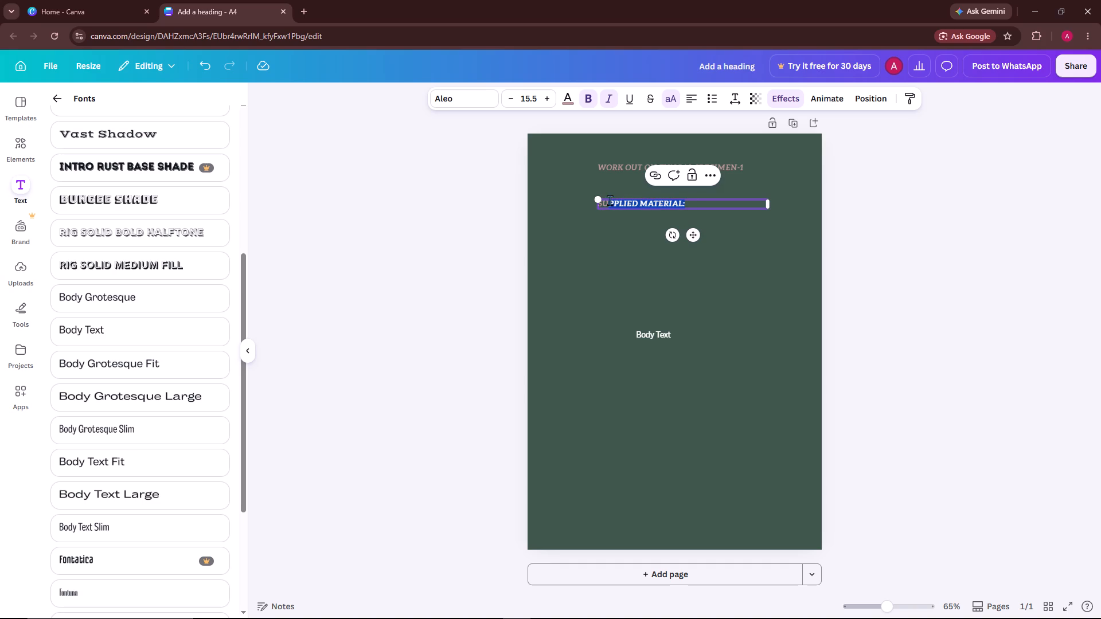
pyautogui.moveTo(610, 200); pyautogui.dragTo(598, 200)
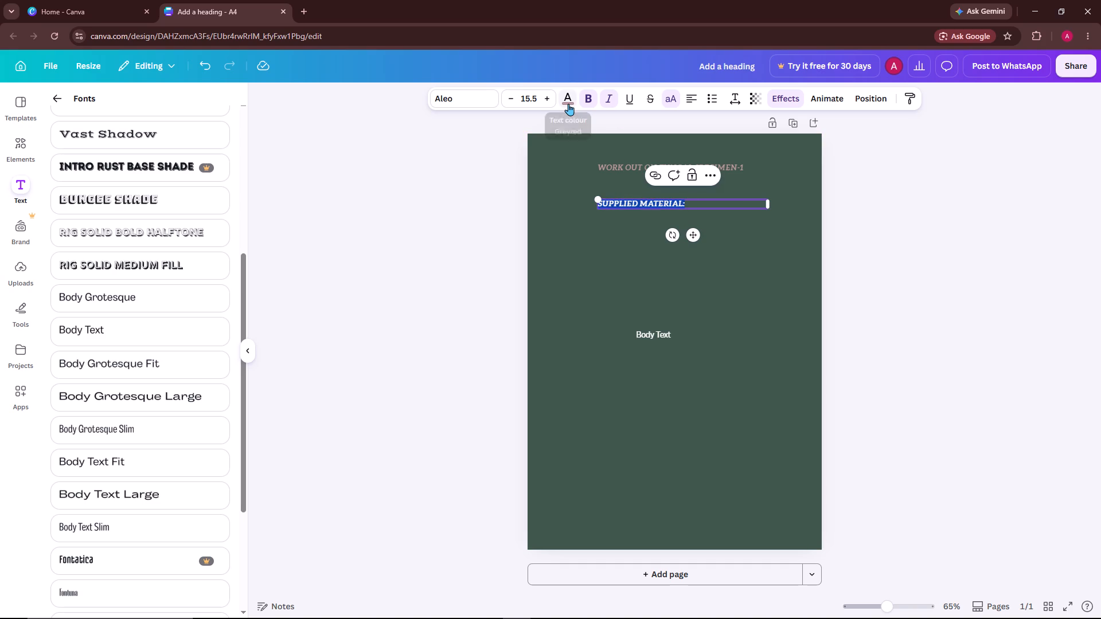
pyautogui.click(568, 104)
pyautogui.click(67, 181)
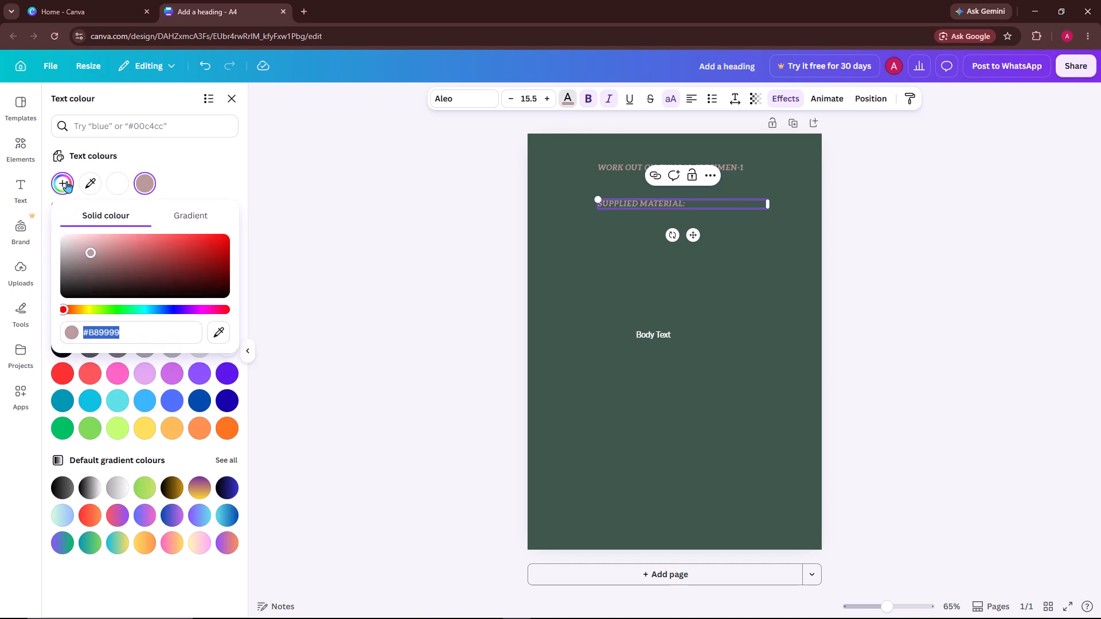
pyautogui.click(68, 311)
pyautogui.moveTo(81, 267); pyautogui.dragTo(67, 296)
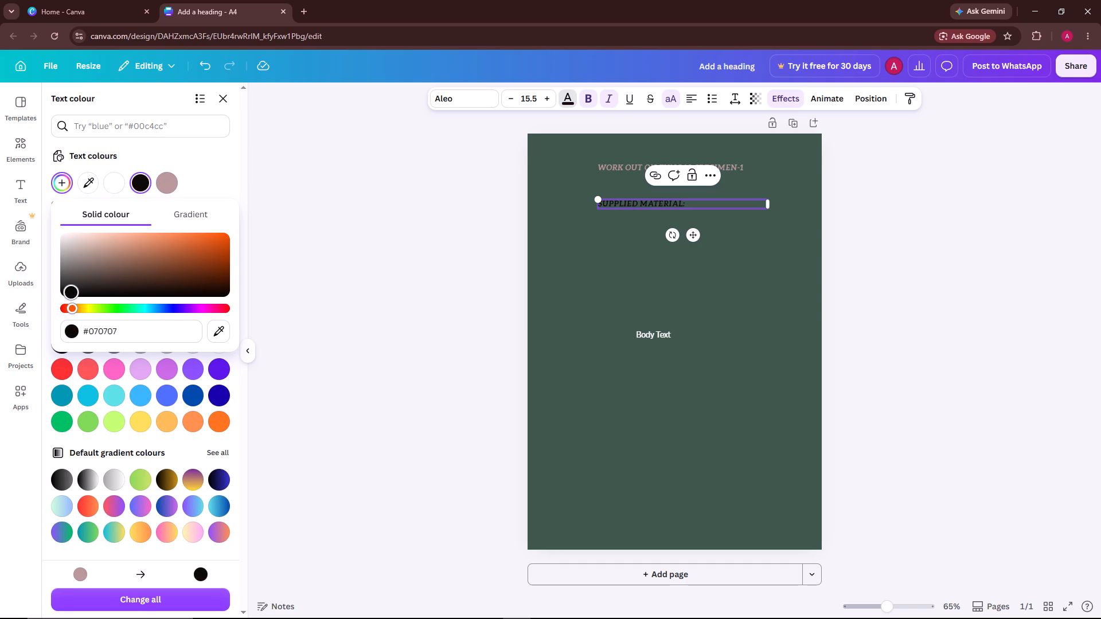
pyautogui.moveTo(67, 296); pyautogui.dragTo(69, 292)
pyautogui.click(354, 219)
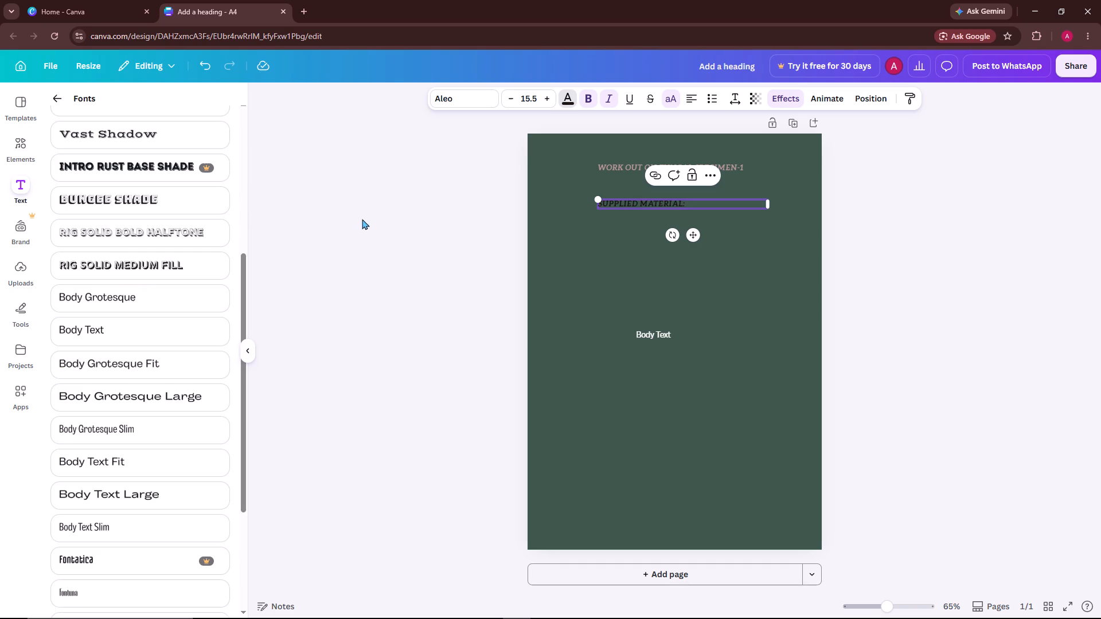
pyautogui.click(388, 221)
# Move the "Supplied material:" subheading left and slightly up, so it starts near the page's left margin.
pyautogui.moveTo(651, 202); pyautogui.dragTo(637, 196)
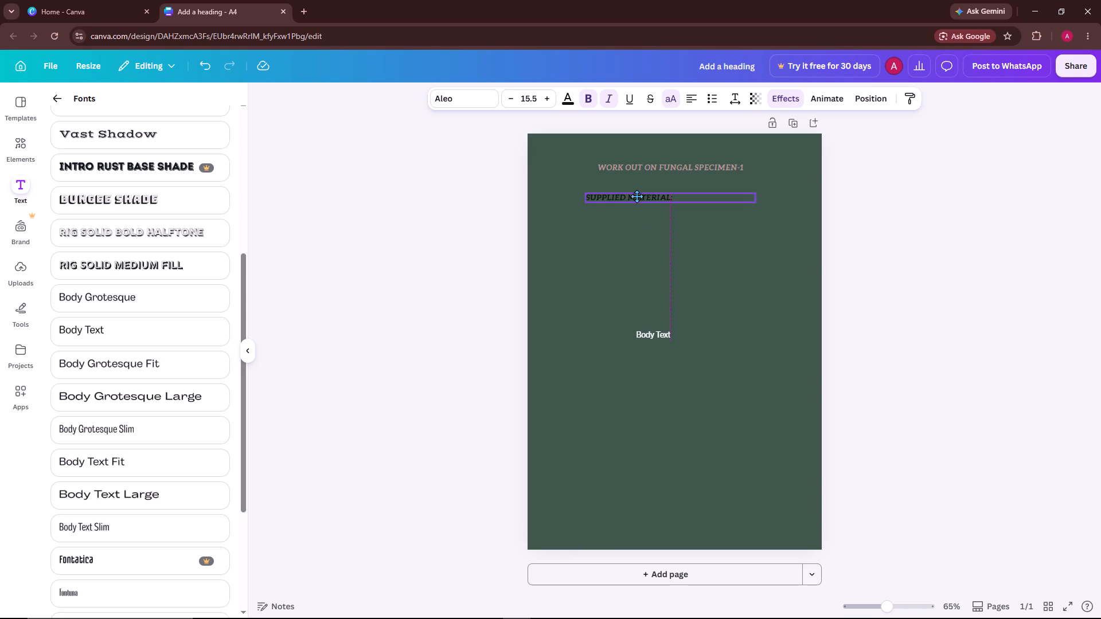
pyautogui.moveTo(637, 196); pyautogui.dragTo(618, 197)
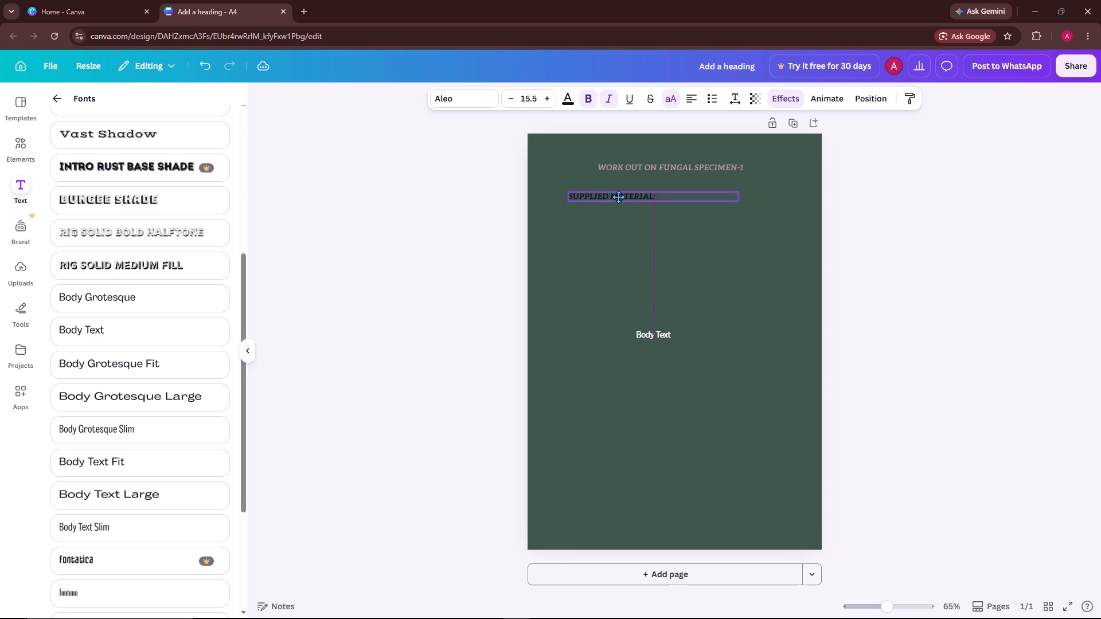
pyautogui.moveTo(618, 197); pyautogui.dragTo(615, 198)
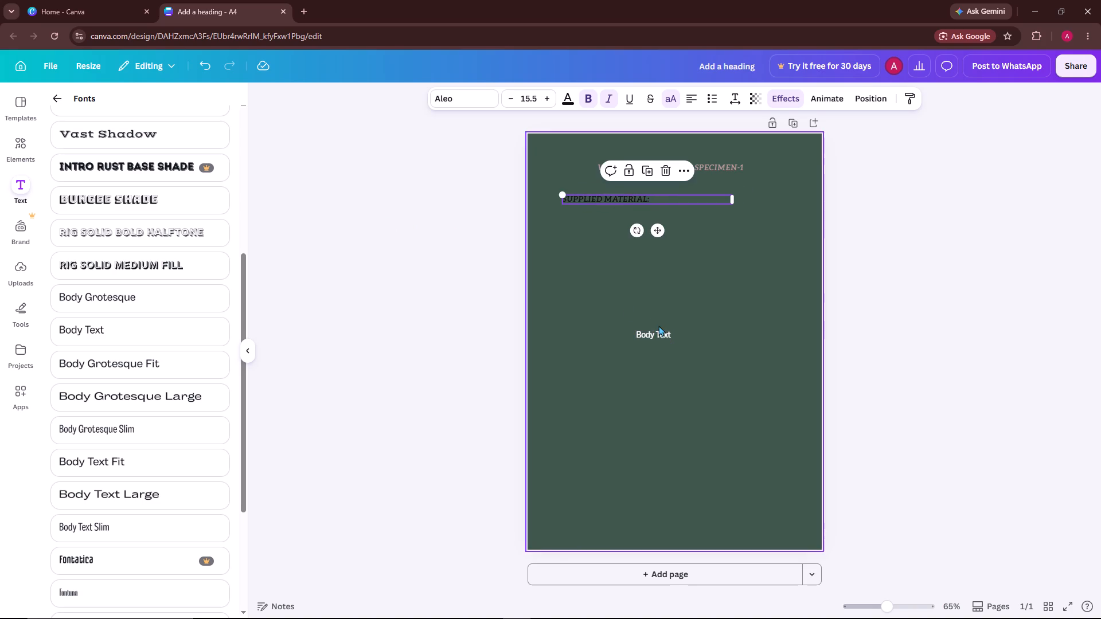
# Bring the Body Text box up to the subheading's right and level the "Supplied material:" subheading with it.
pyautogui.click(658, 328)
pyautogui.moveTo(654, 334); pyautogui.dragTo(731, 193)
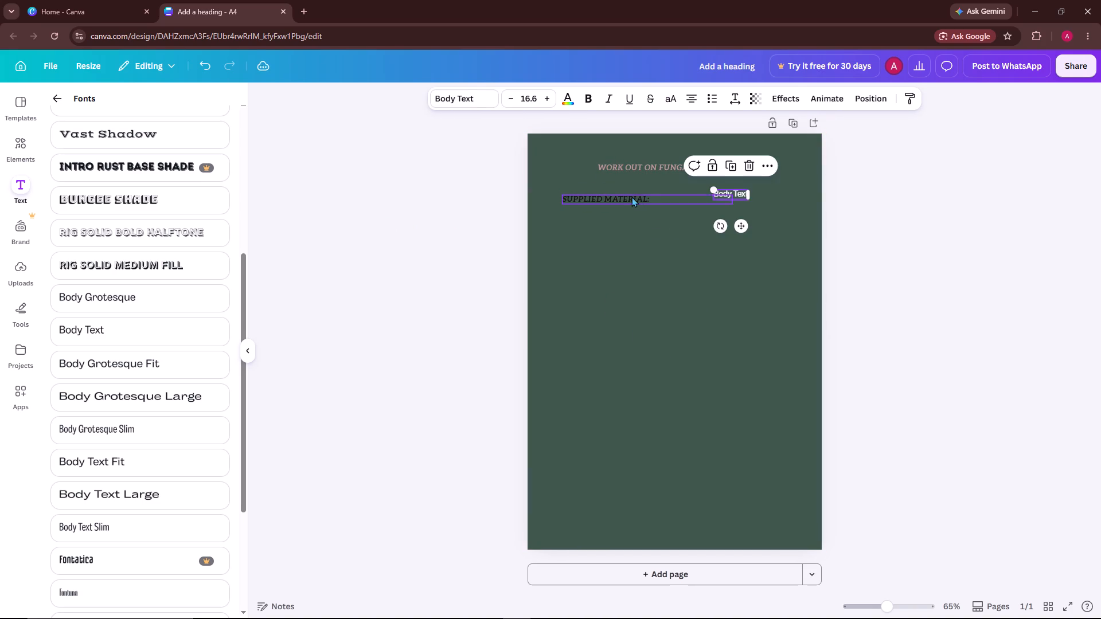
pyautogui.click(631, 197)
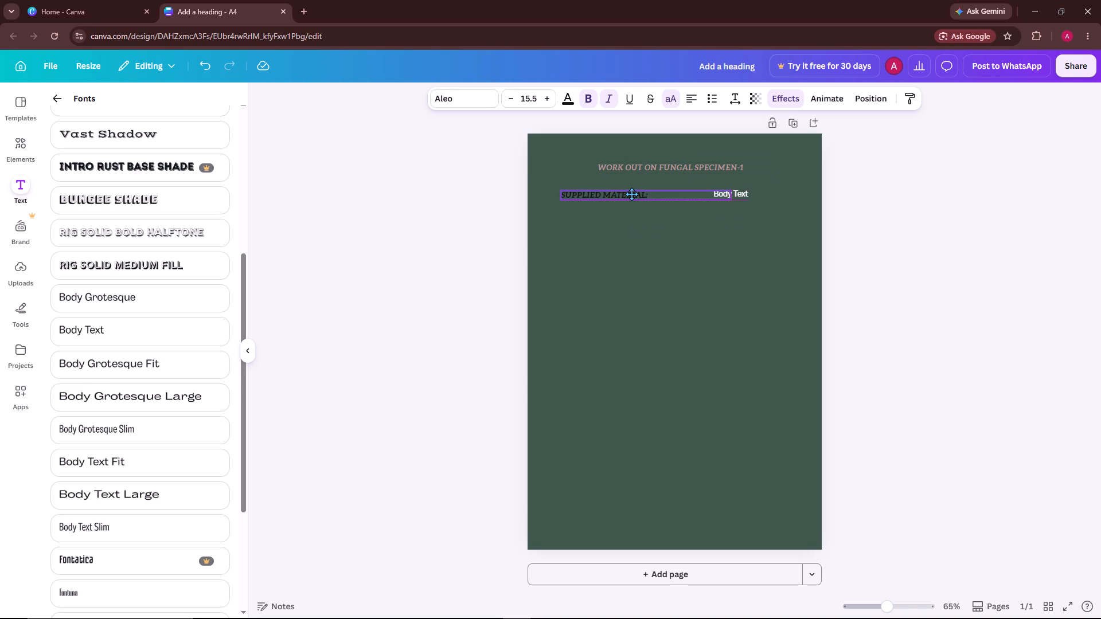
pyautogui.click(599, 221)
# Widen the Body Text box to about 11.6 and place it so its text sits just after the "Supplied material:" subheading.
pyautogui.click(740, 191)
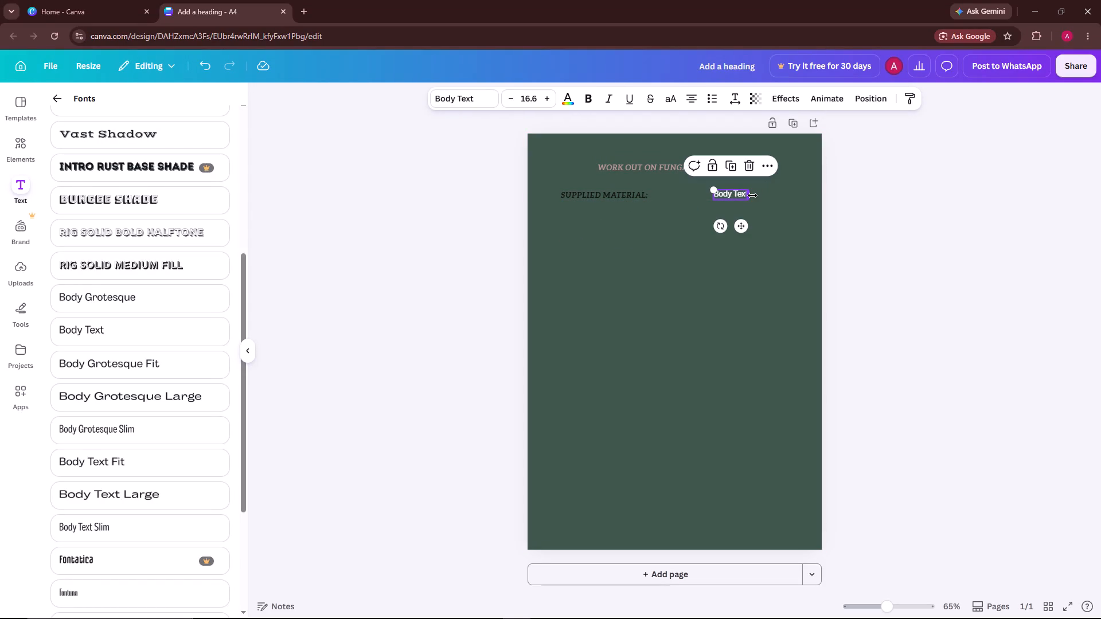
pyautogui.moveTo(749, 190); pyautogui.dragTo(794, 193)
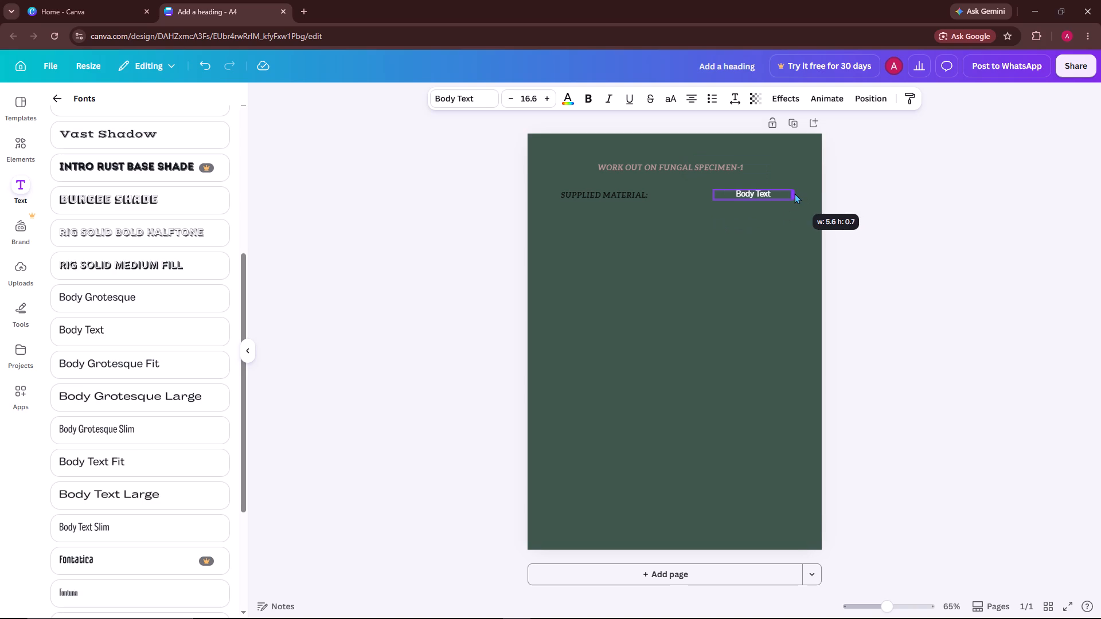
pyautogui.moveTo(794, 193); pyautogui.dragTo(795, 193)
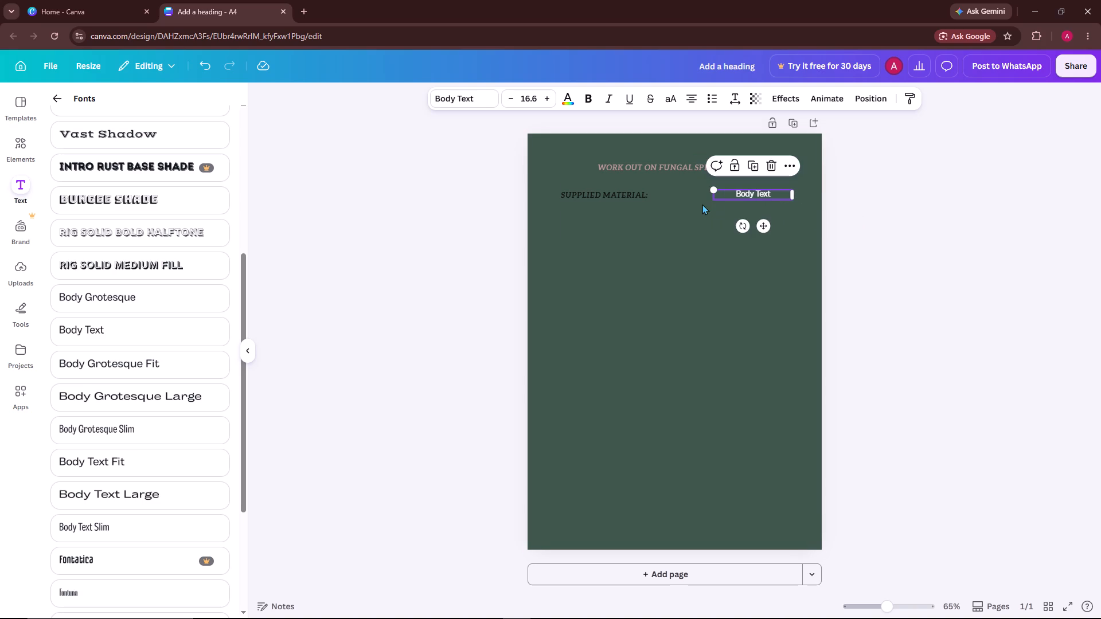
pyautogui.click(701, 204)
pyautogui.moveTo(753, 194); pyautogui.dragTo(678, 195)
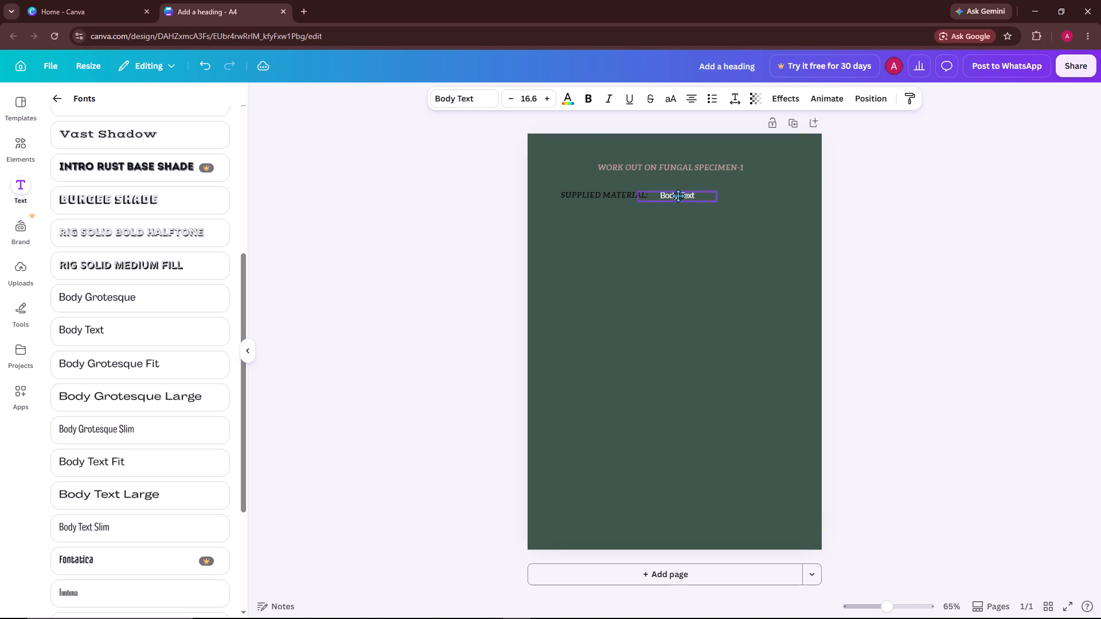
pyautogui.moveTo(678, 195); pyautogui.dragTo(671, 195)
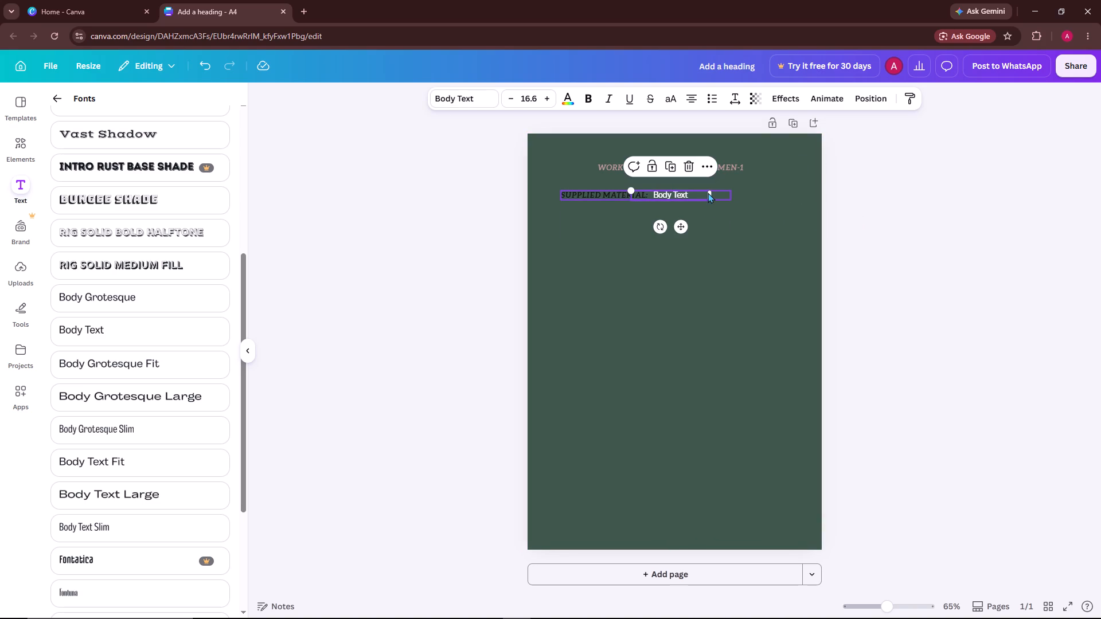
pyautogui.click(712, 192)
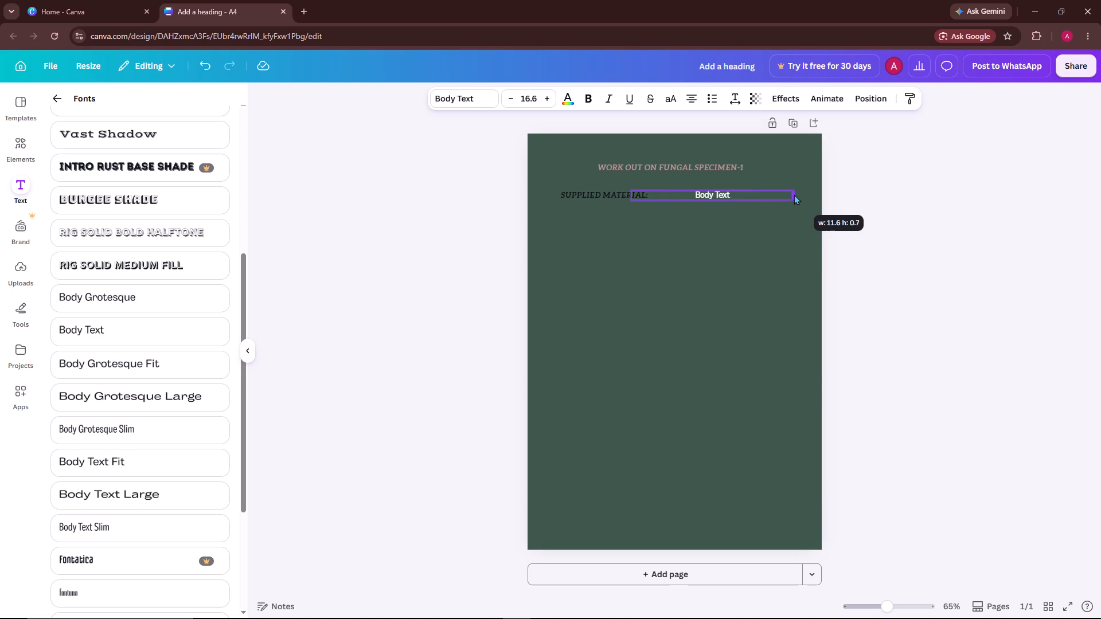
# Replace the Body Text placeholder with "laboratory sample".
pyautogui.click(756, 193)
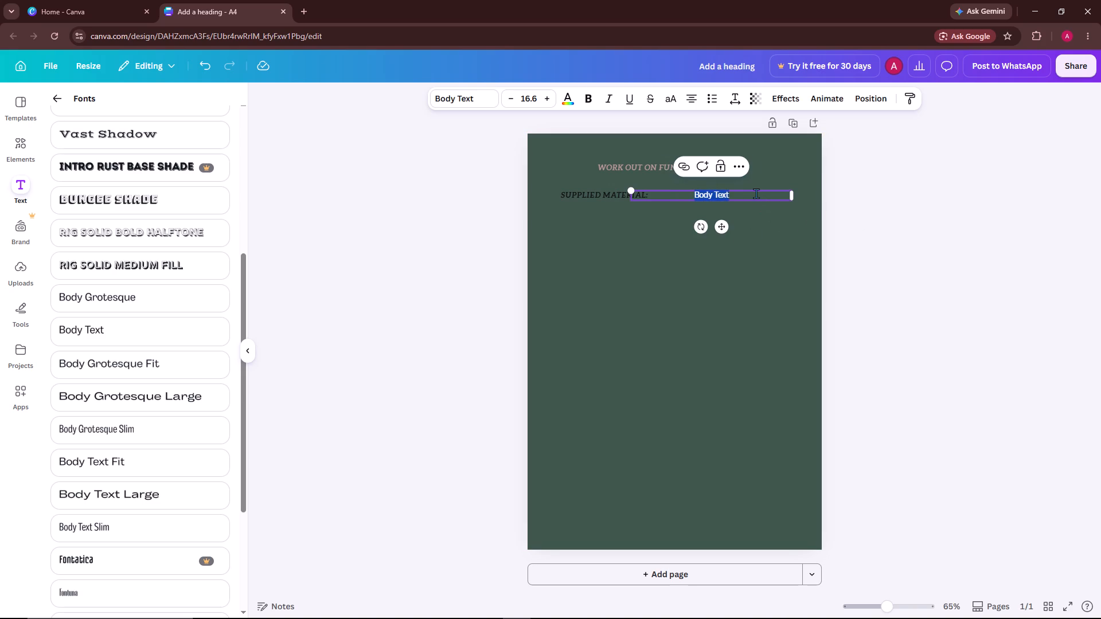
pyautogui.press('BackSpace')
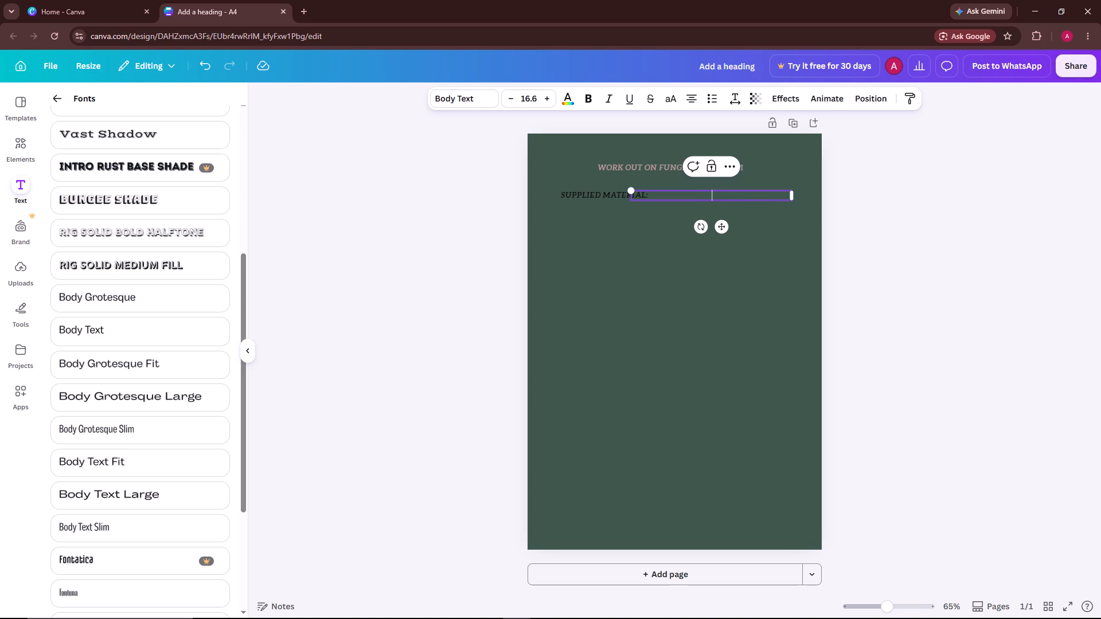
pyautogui.write('labo')
pyautogui.write('ratory')
pyautogui.press('space')
pyautogui.write('sampl')
pyautogui.press('e')
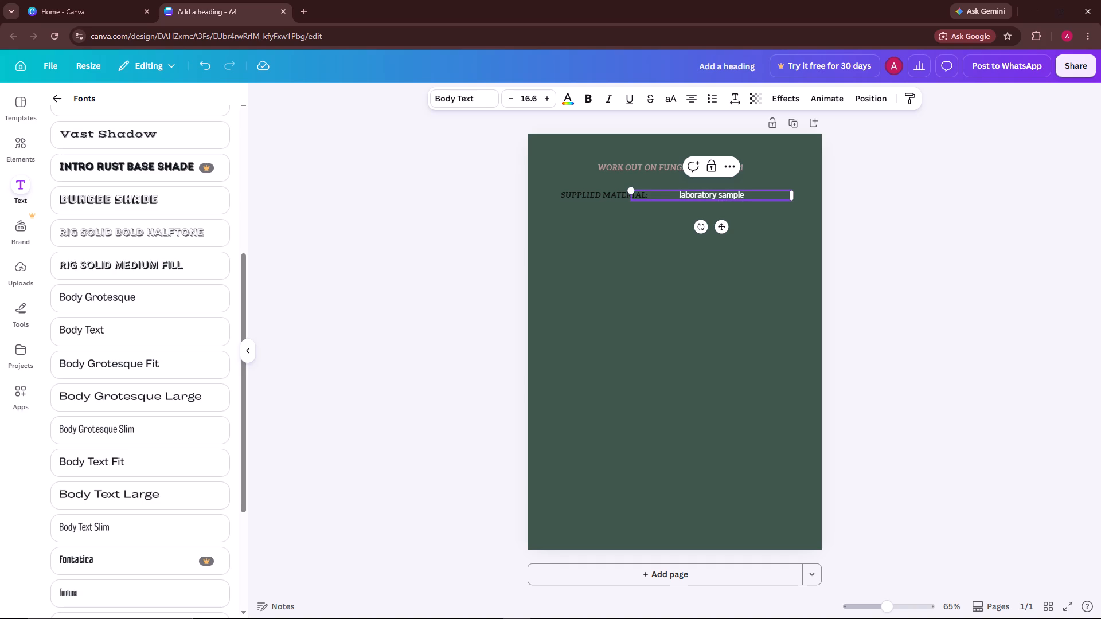
# Pad "laboratory sample" with trailing spaces to shift the centred text left, close to the subheading.
pyautogui.press('space')
pyautogui.press('space')
pyautogui.press('space')
pyautogui.press('space')
pyautogui.press('space')
pyautogui.press('space')
pyautogui.press('space')
pyautogui.press('space')
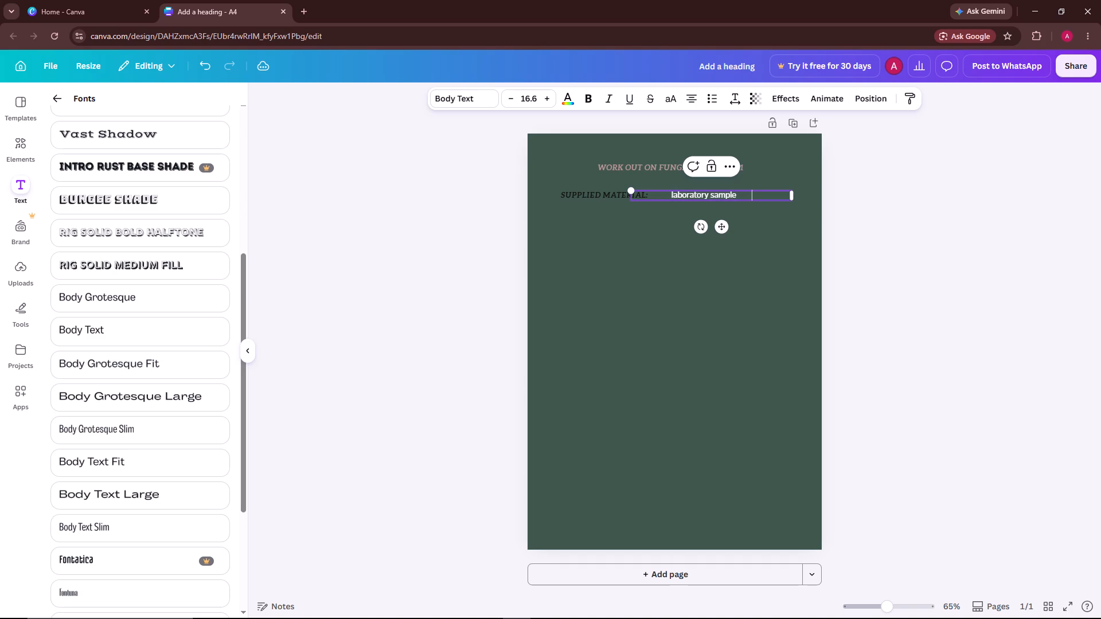
pyautogui.press('space')
pyautogui.press('space')
pyautogui.press('space')
pyautogui.press('space')
pyautogui.press('space')
pyautogui.press('space')
pyautogui.press('space')
pyautogui.press('space')
pyautogui.press('space')
pyautogui.press('space')
pyautogui.press('space')
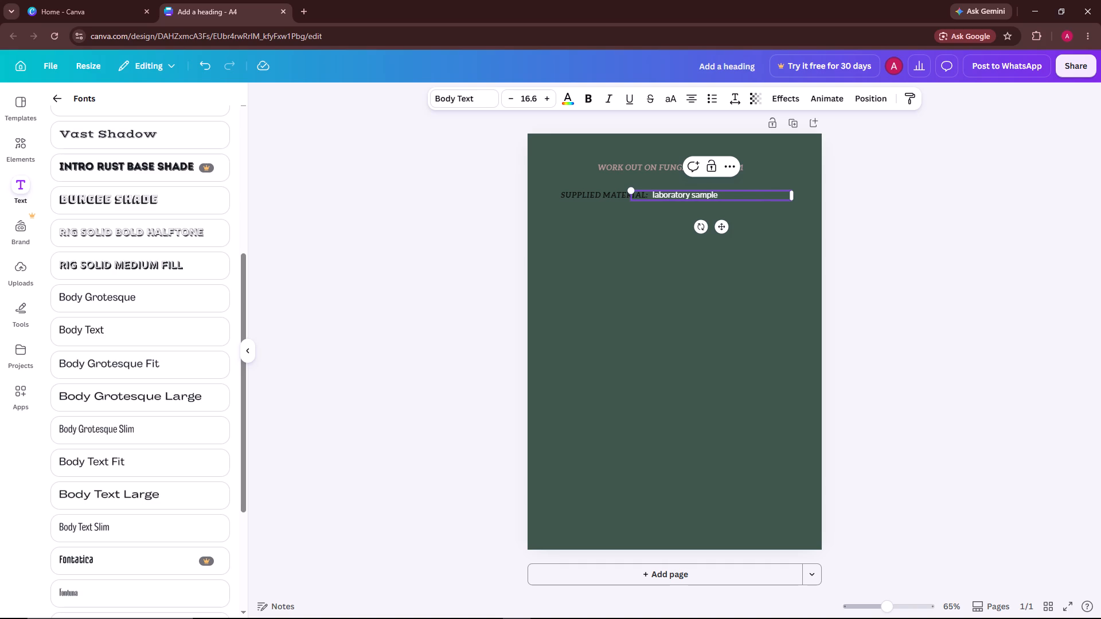
pyautogui.press('space')
pyautogui.click(600, 212)
# Insert a space before the colon in the "Supplied material:" subheading.
pyautogui.click(644, 193)
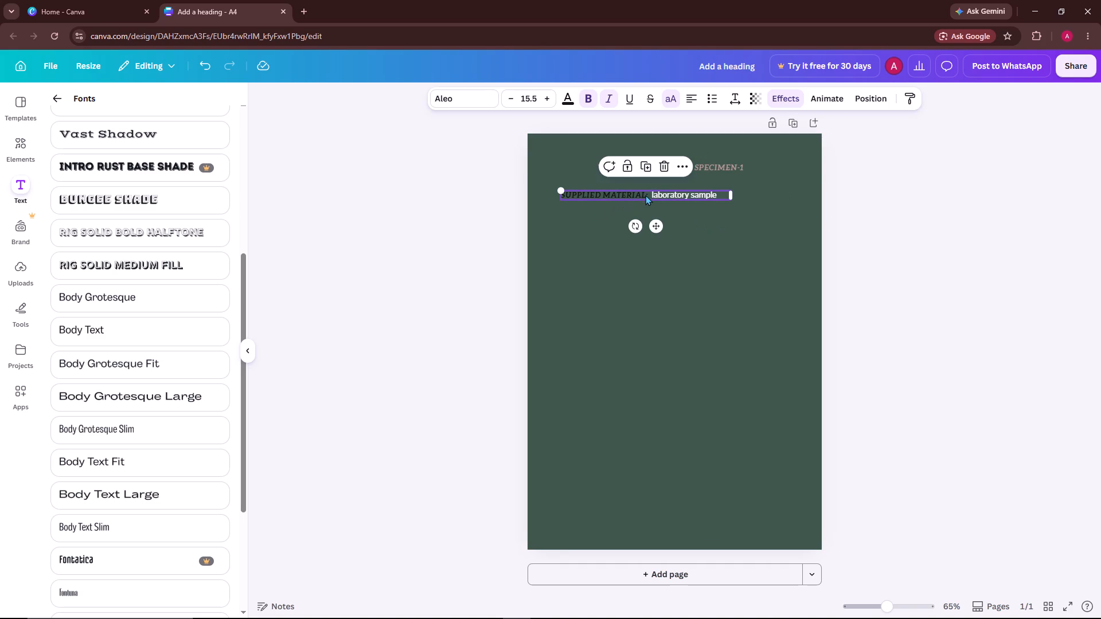
pyautogui.click(645, 195)
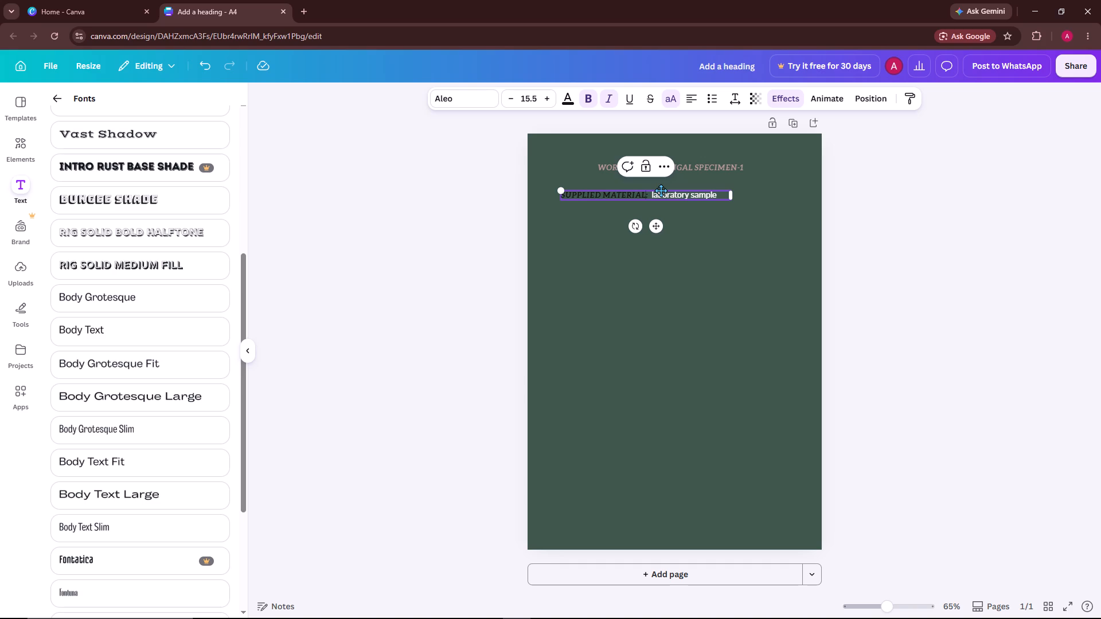
pyautogui.press('space')
pyautogui.click(705, 232)
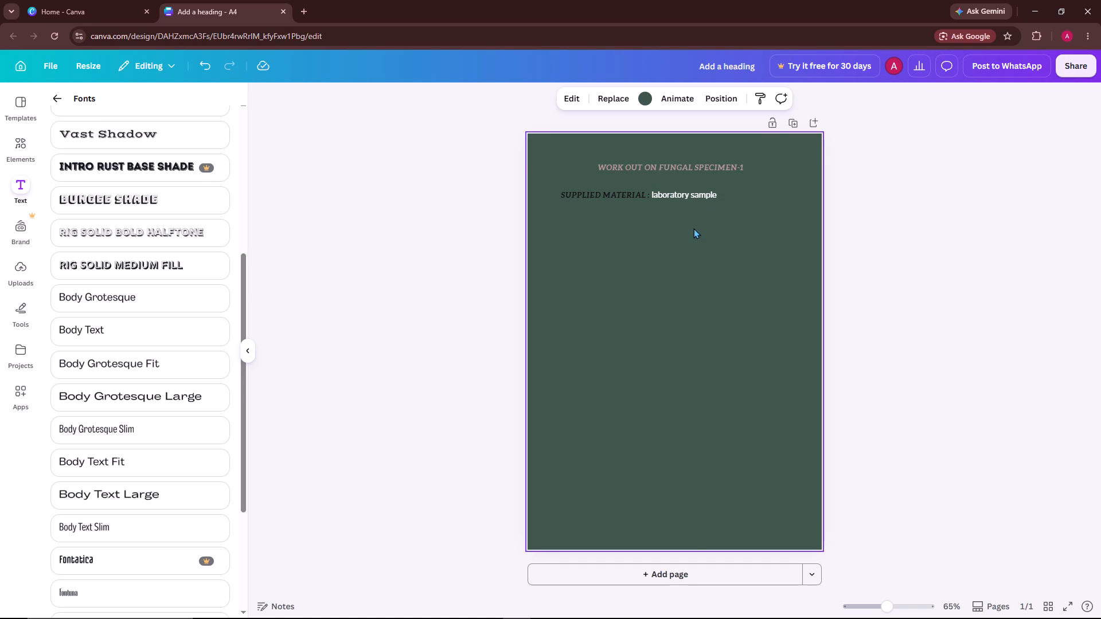
# Duplicate the "Supplied material :" subheading and place the copy just below the original, aligned with its left edge.
pyautogui.click(613, 194)
pyautogui.click(557, 213)
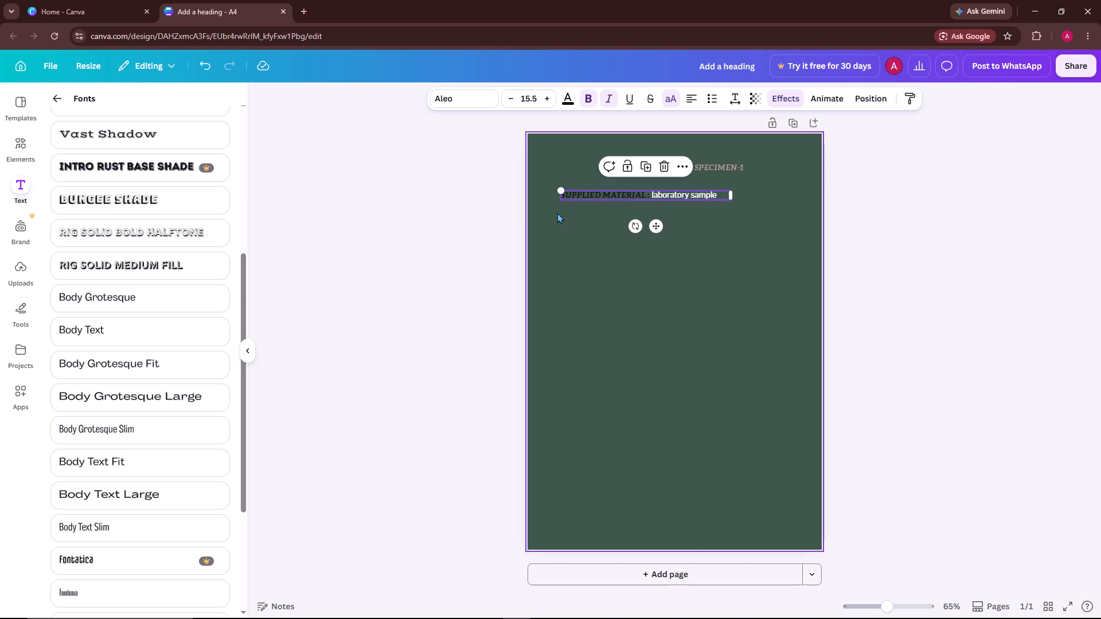
pyautogui.click(567, 195)
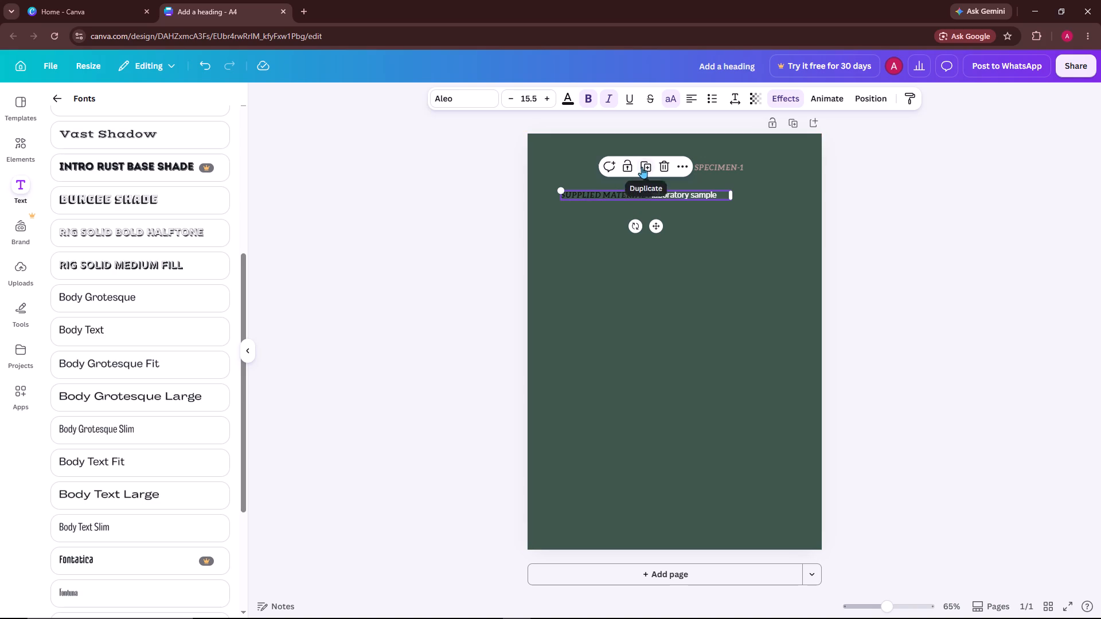
pyautogui.click(642, 167)
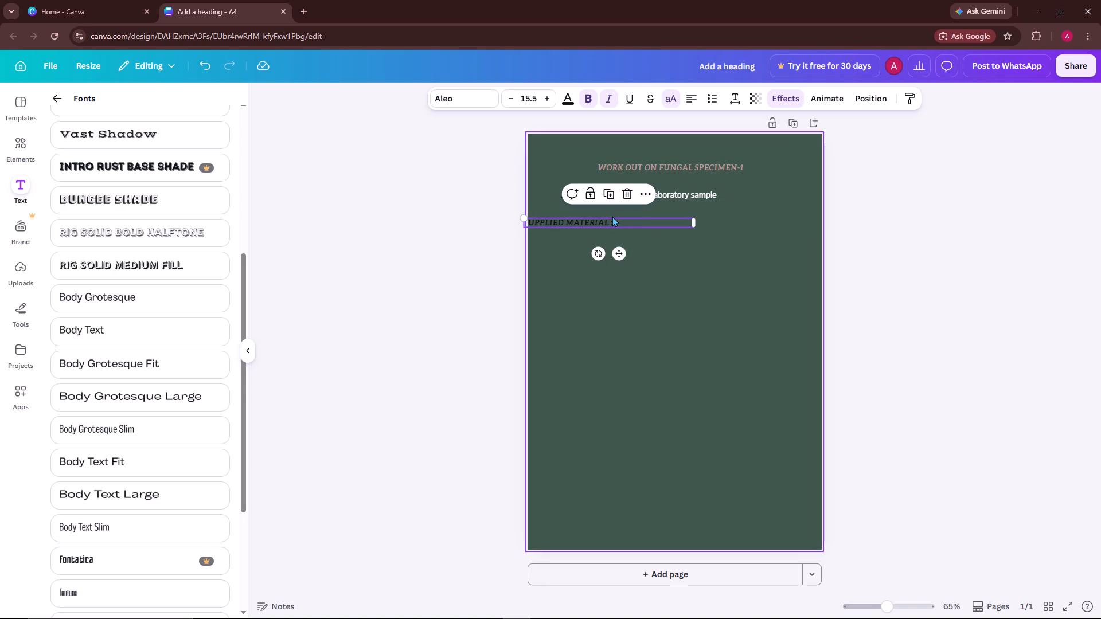
pyautogui.moveTo(613, 218); pyautogui.dragTo(654, 208)
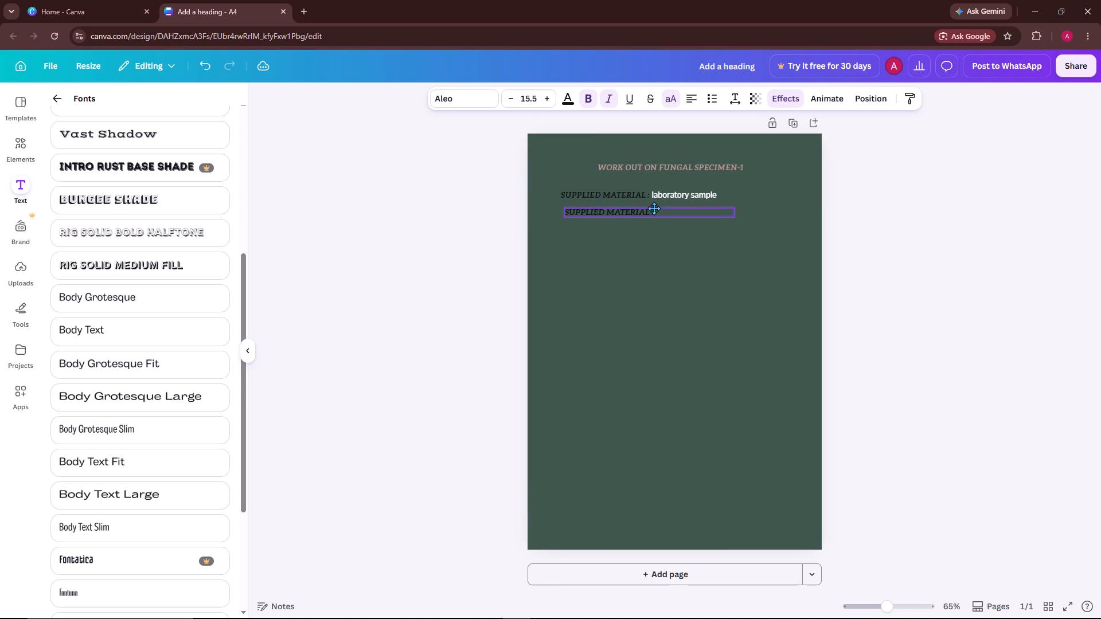
pyautogui.moveTo(654, 208); pyautogui.dragTo(650, 208)
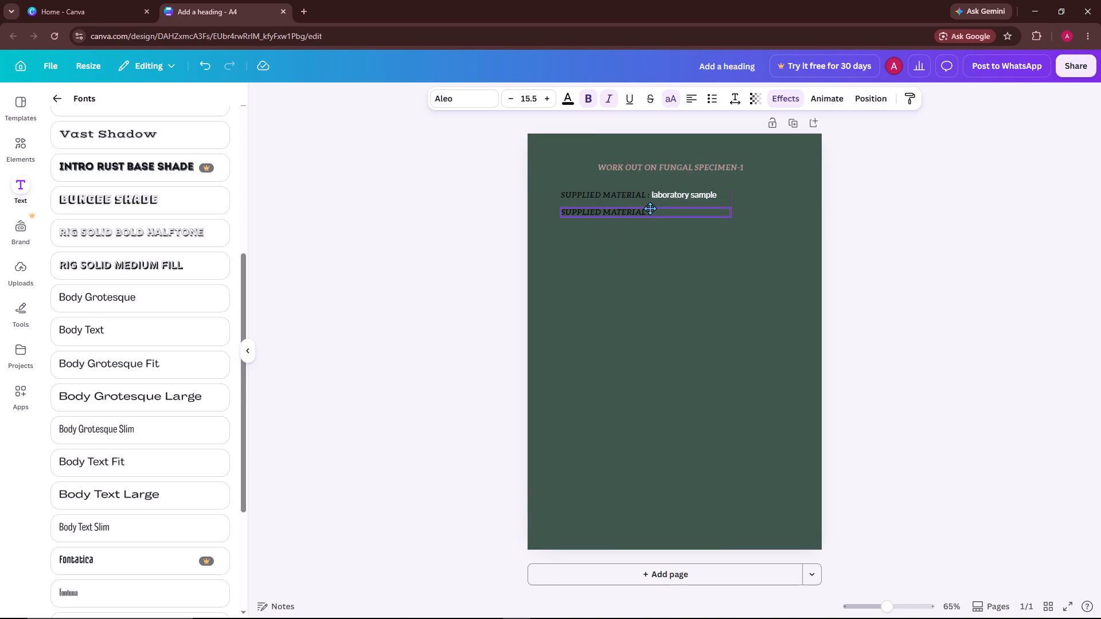
pyautogui.moveTo(650, 208); pyautogui.dragTo(647, 208)
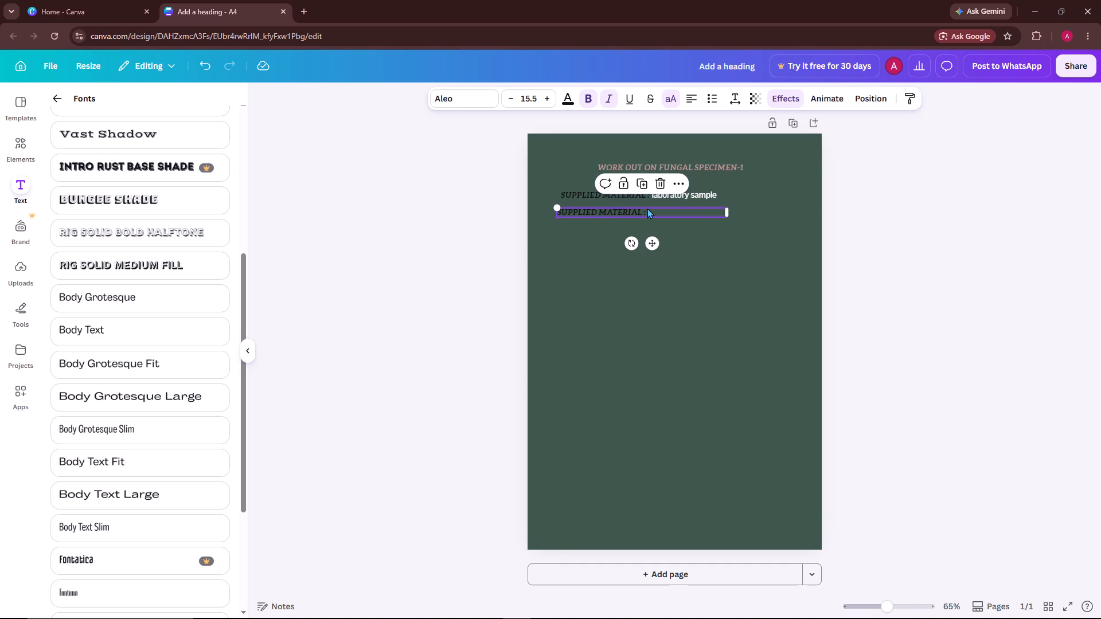
pyautogui.click(602, 212)
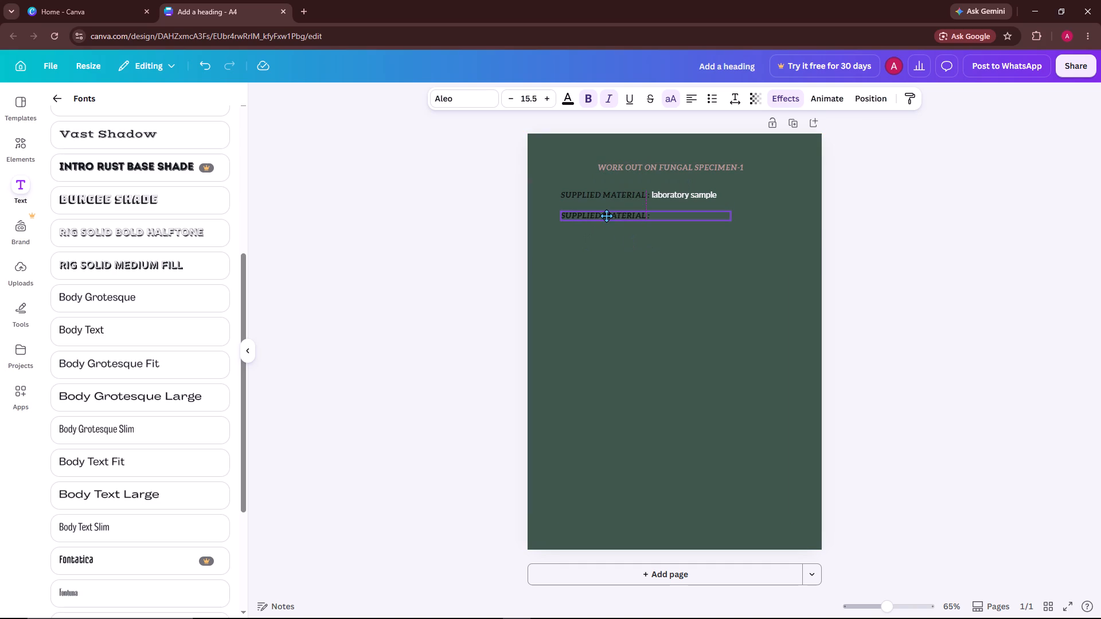
pyautogui.click(590, 229)
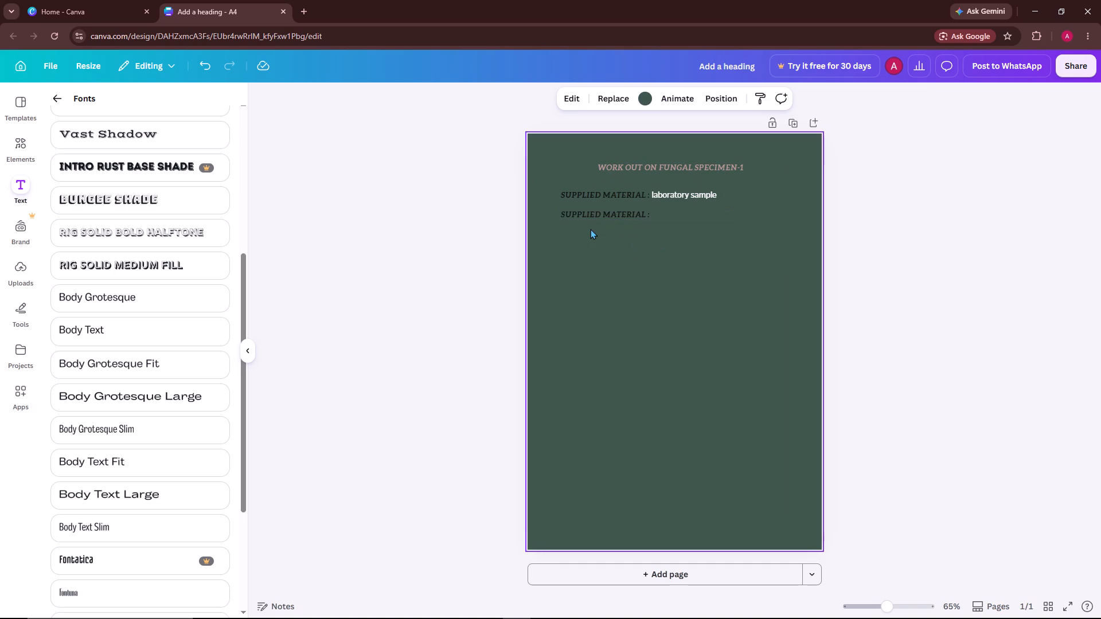
# Replace the duplicated subheading's text with "microscopic study:".
pyautogui.doubleClick(635, 214)
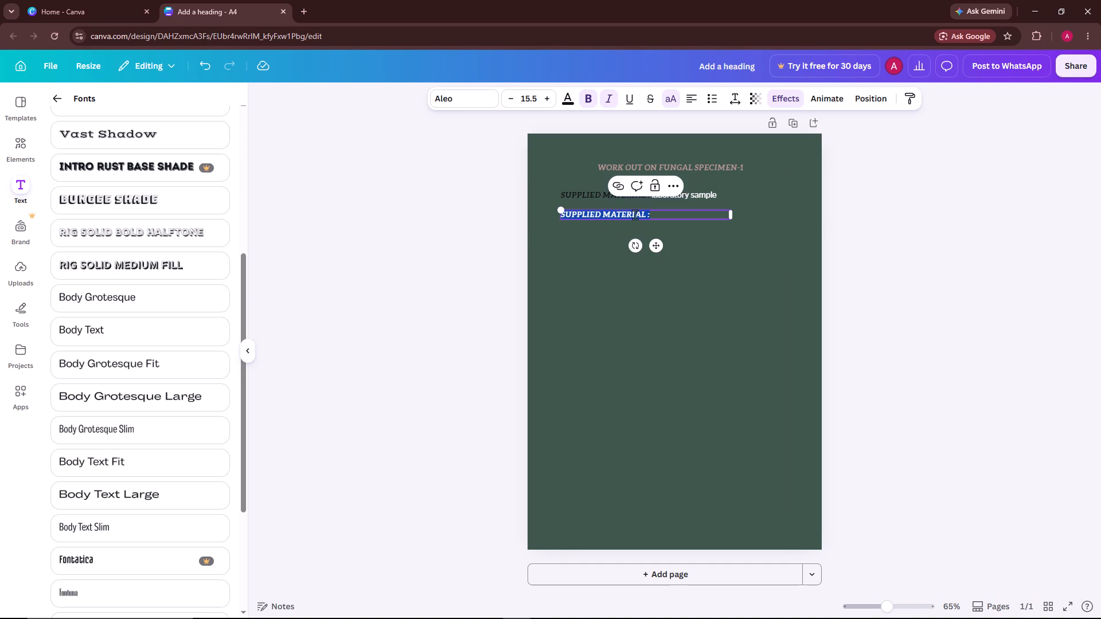
pyautogui.press('BackSpace')
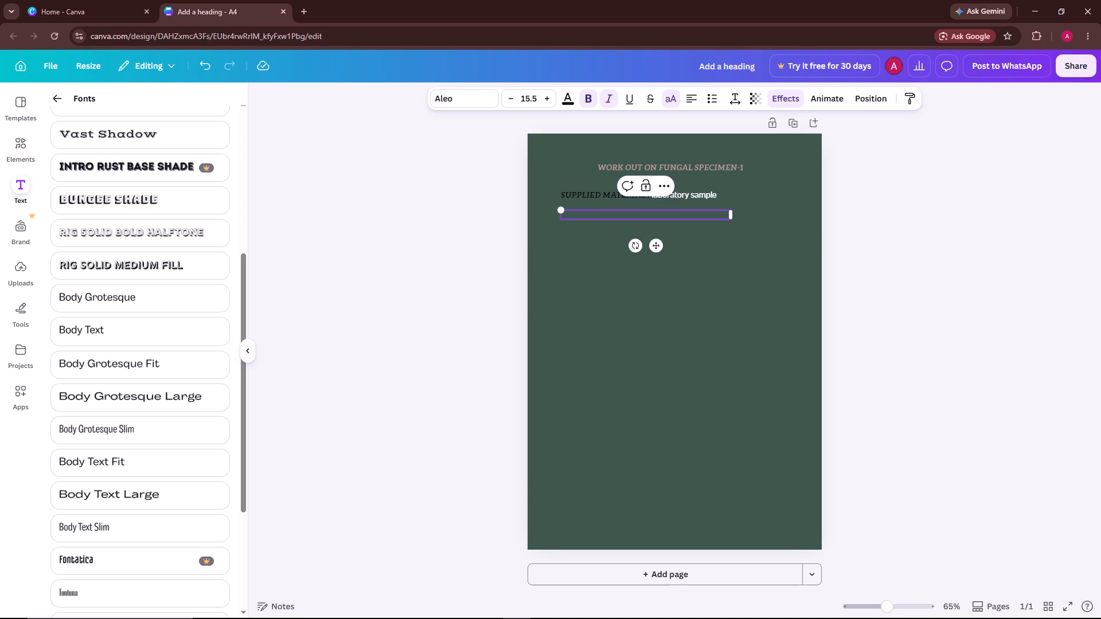
pyautogui.write('micro')
pyautogui.write('scopic')
pyautogui.press('space')
pyautogui.write('study')
pyautogui.hotkey('shift', ':')
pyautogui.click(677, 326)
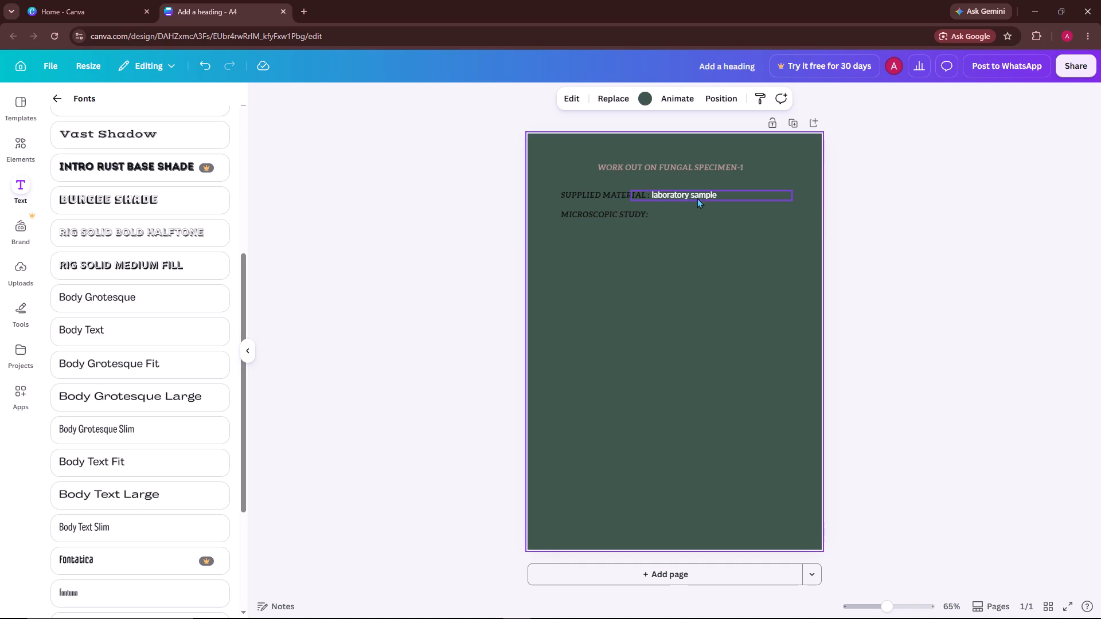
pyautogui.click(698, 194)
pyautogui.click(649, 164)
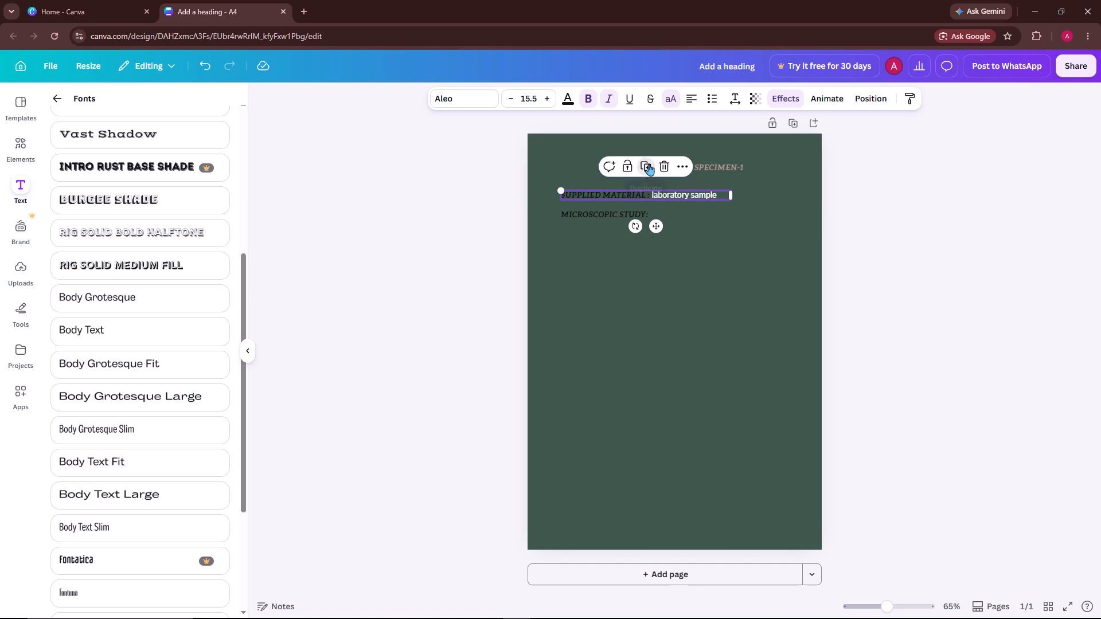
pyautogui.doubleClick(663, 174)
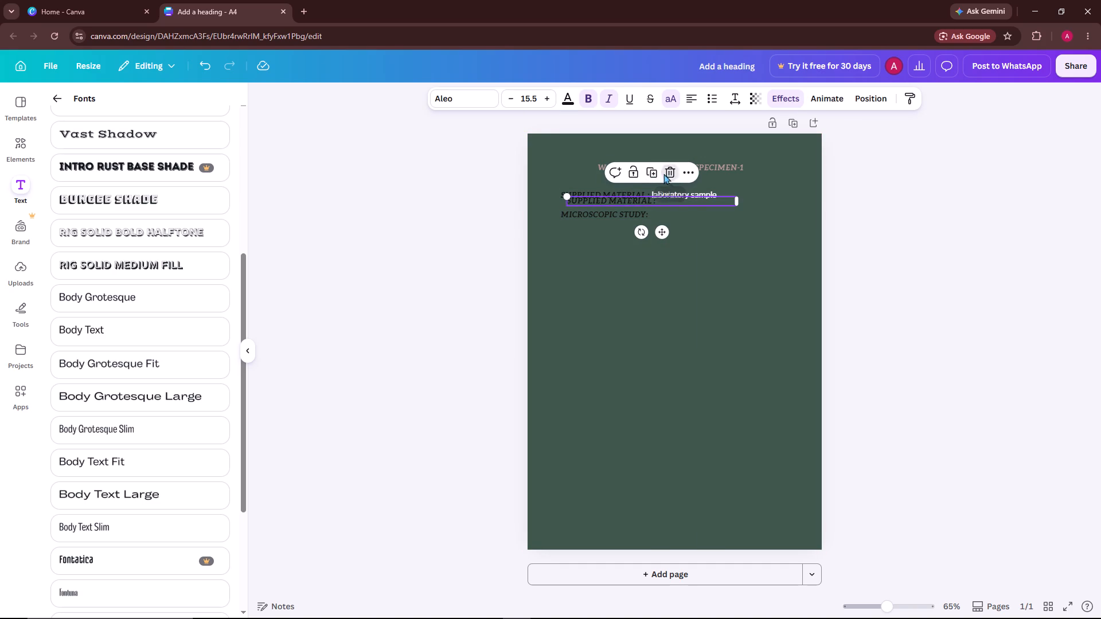
# Duplicate the "laboratory sample" text and place the copy directly below it, beside the "Microscopic study:" subheading.
pyautogui.click(762, 199)
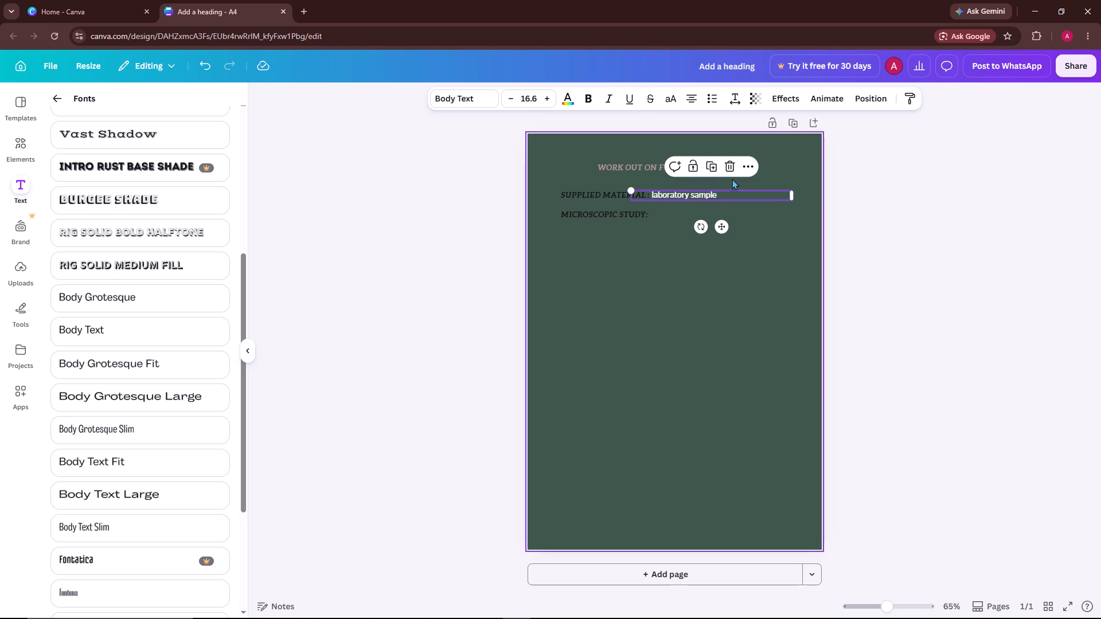
pyautogui.click(715, 166)
pyautogui.click(721, 199)
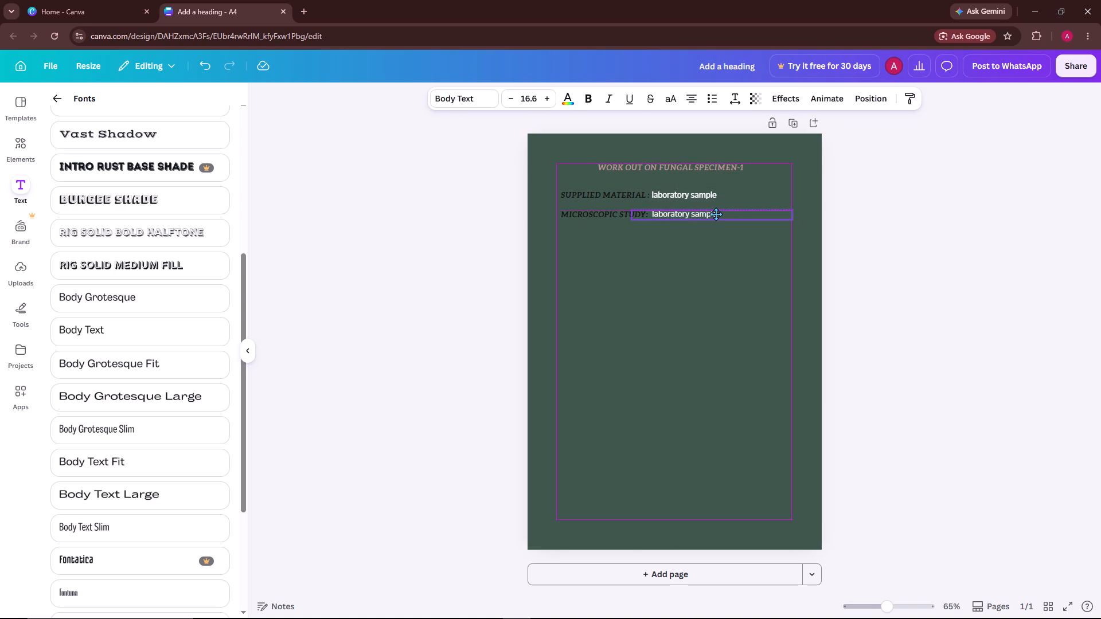
# Replace the copied text beside "Microscopic study:" with "staning with lactophenol - cotton blue".
pyautogui.click(735, 214)
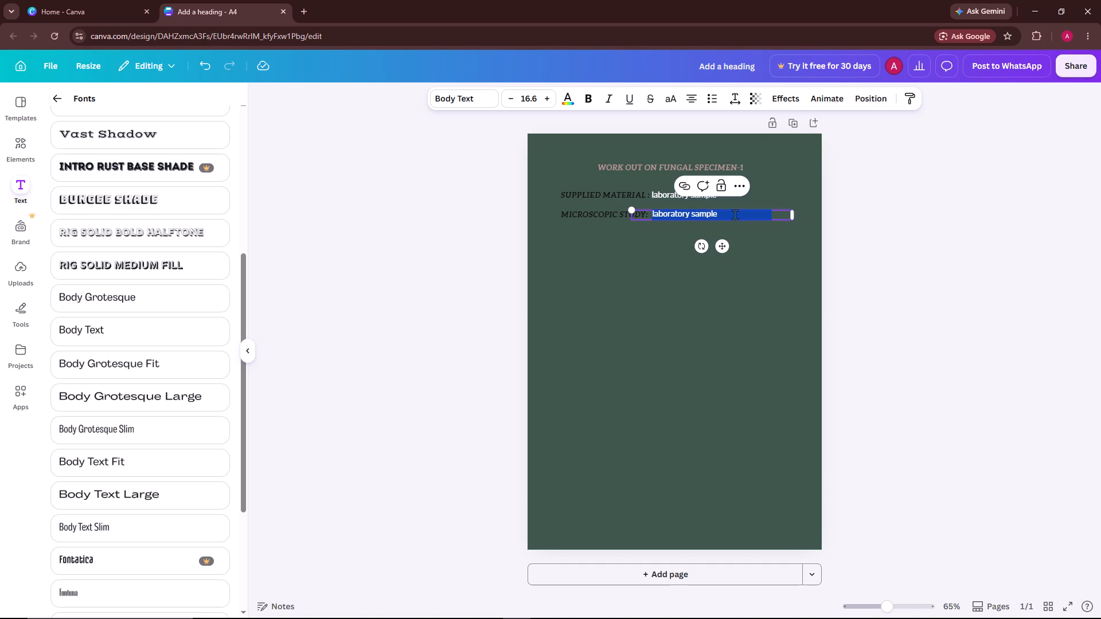
pyautogui.press('BackSpace')
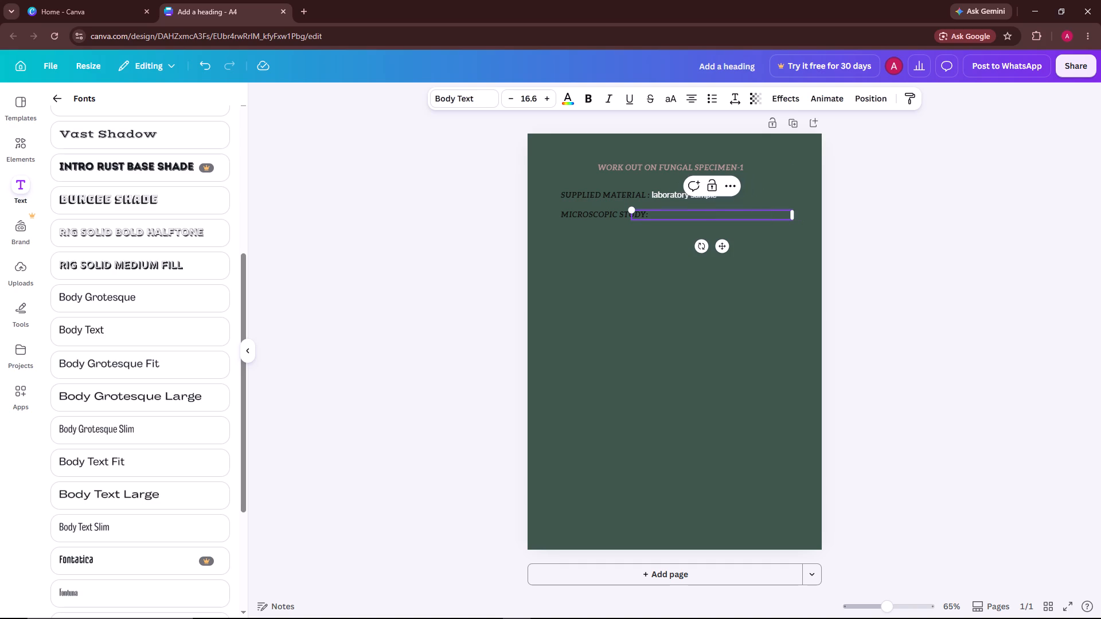
pyautogui.write('staning')
pyautogui.press('space')
pyautogui.write('with')
pyautogui.press('space')
pyautogui.write('lact')
pyautogui.press('o')
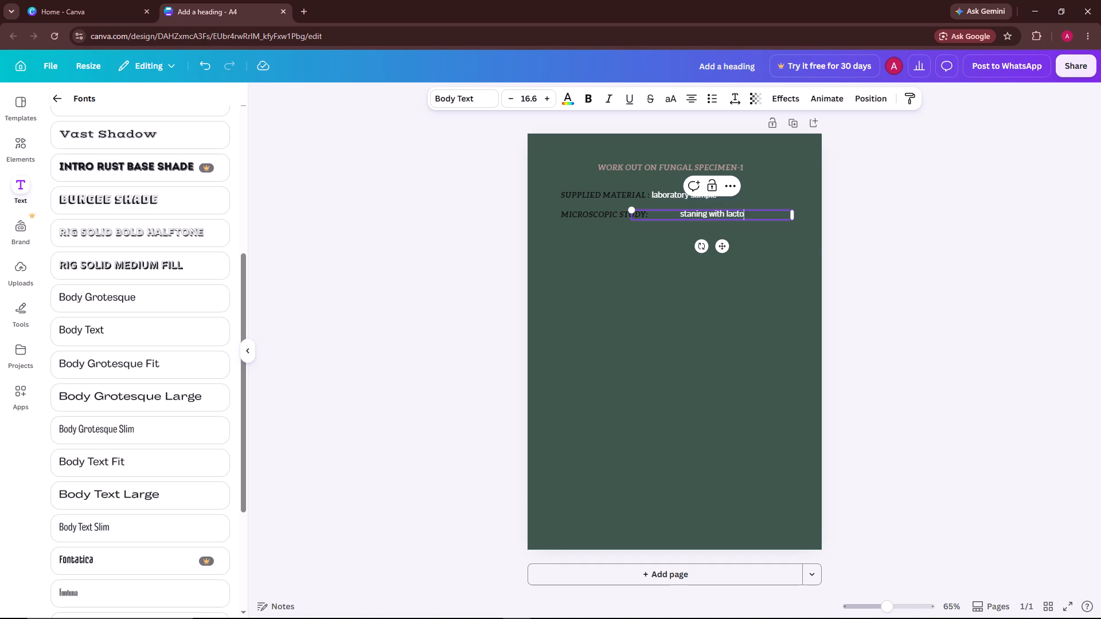
pyautogui.write('phenol')
pyautogui.press('space')
pyautogui.write('-')
pyautogui.press('space')
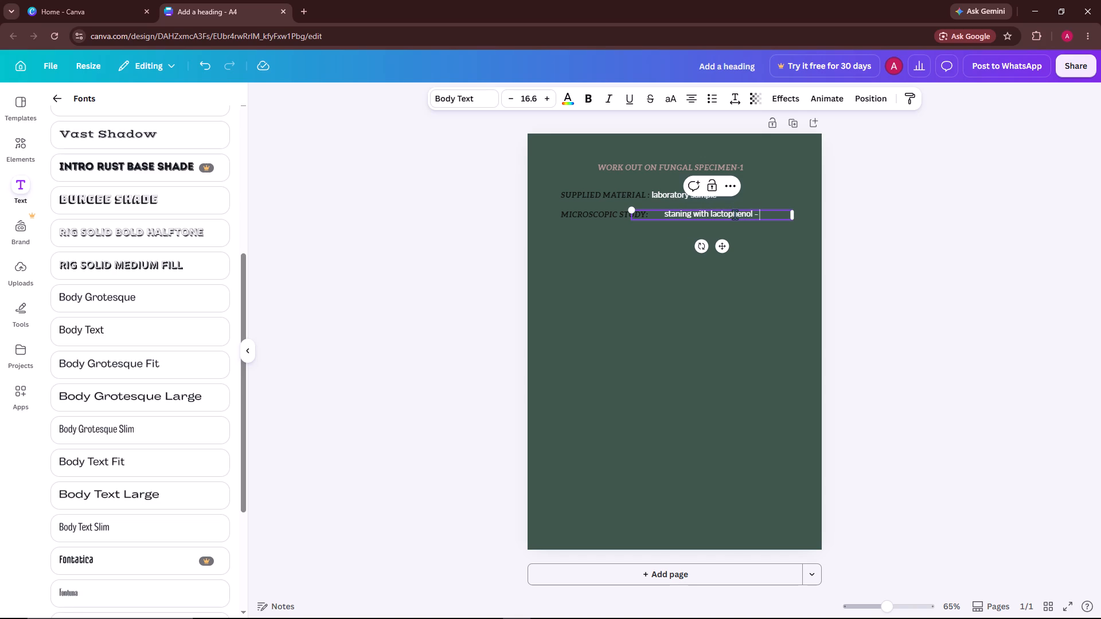
pyautogui.write('cotton')
pyautogui.press('space')
pyautogui.write('blue')
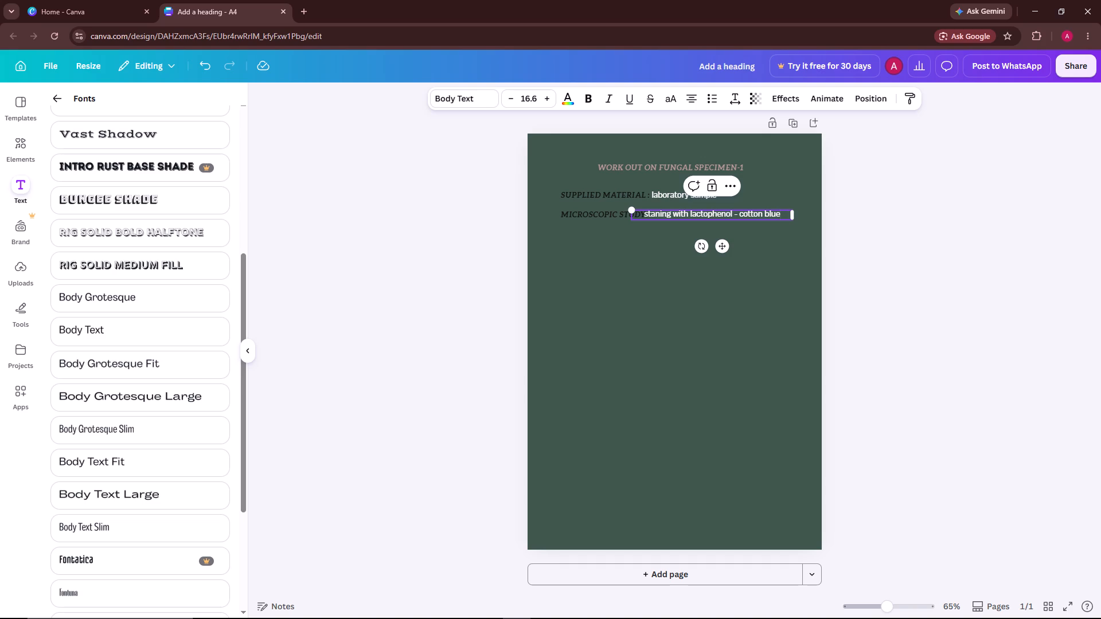
pyautogui.press('space')
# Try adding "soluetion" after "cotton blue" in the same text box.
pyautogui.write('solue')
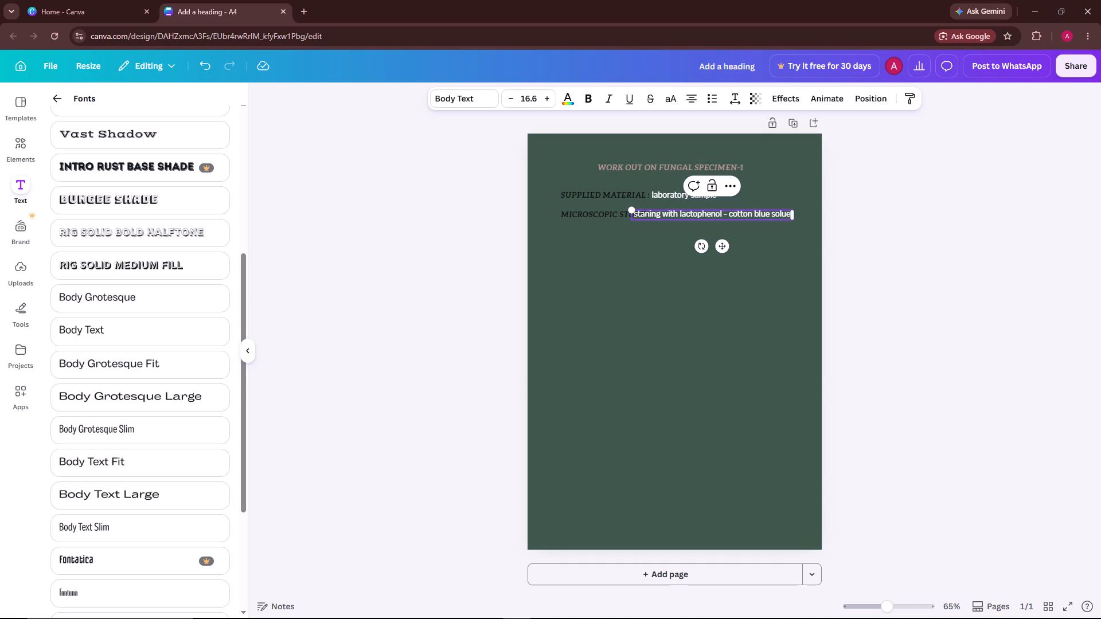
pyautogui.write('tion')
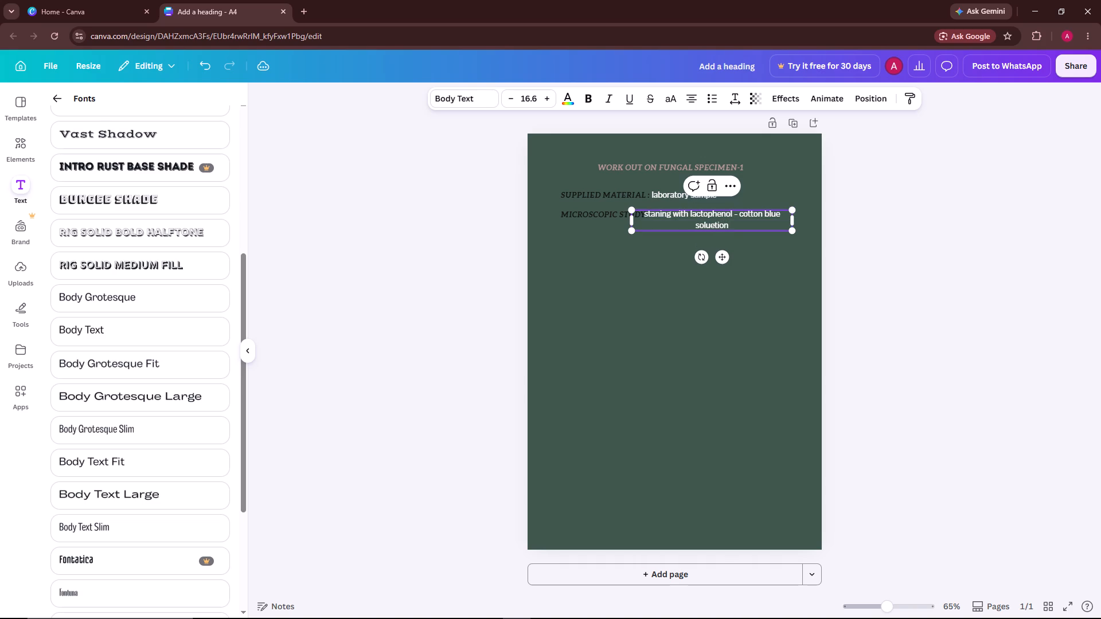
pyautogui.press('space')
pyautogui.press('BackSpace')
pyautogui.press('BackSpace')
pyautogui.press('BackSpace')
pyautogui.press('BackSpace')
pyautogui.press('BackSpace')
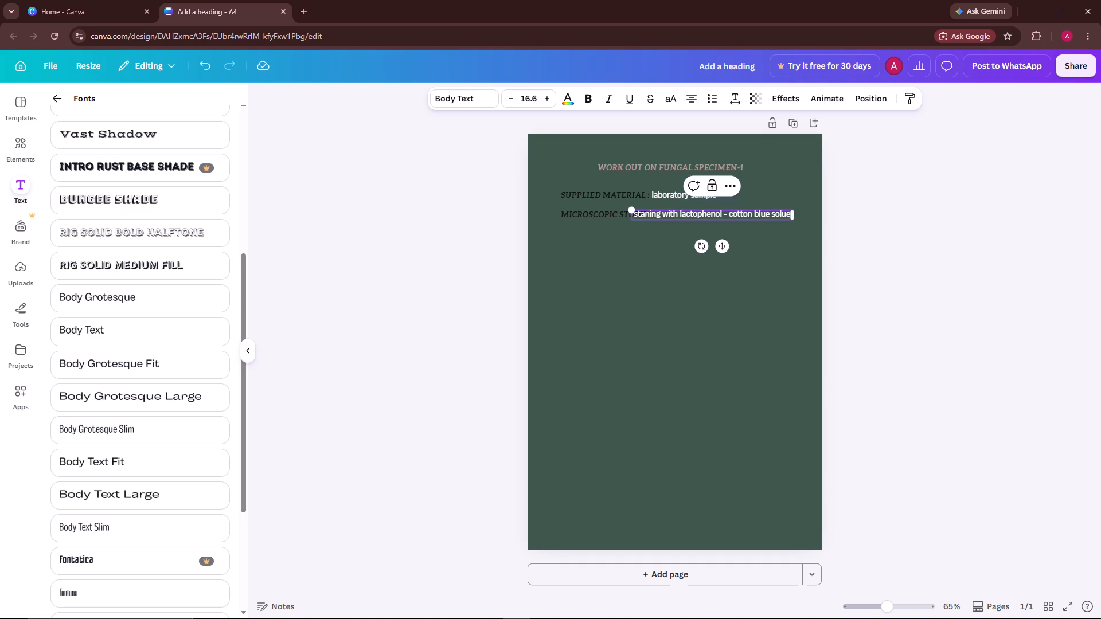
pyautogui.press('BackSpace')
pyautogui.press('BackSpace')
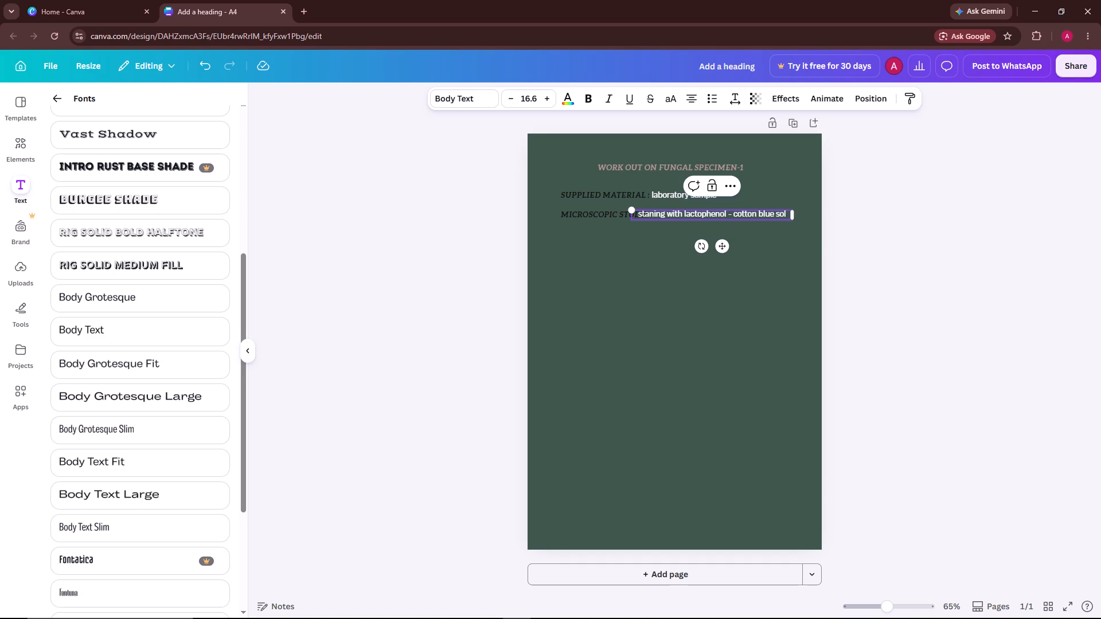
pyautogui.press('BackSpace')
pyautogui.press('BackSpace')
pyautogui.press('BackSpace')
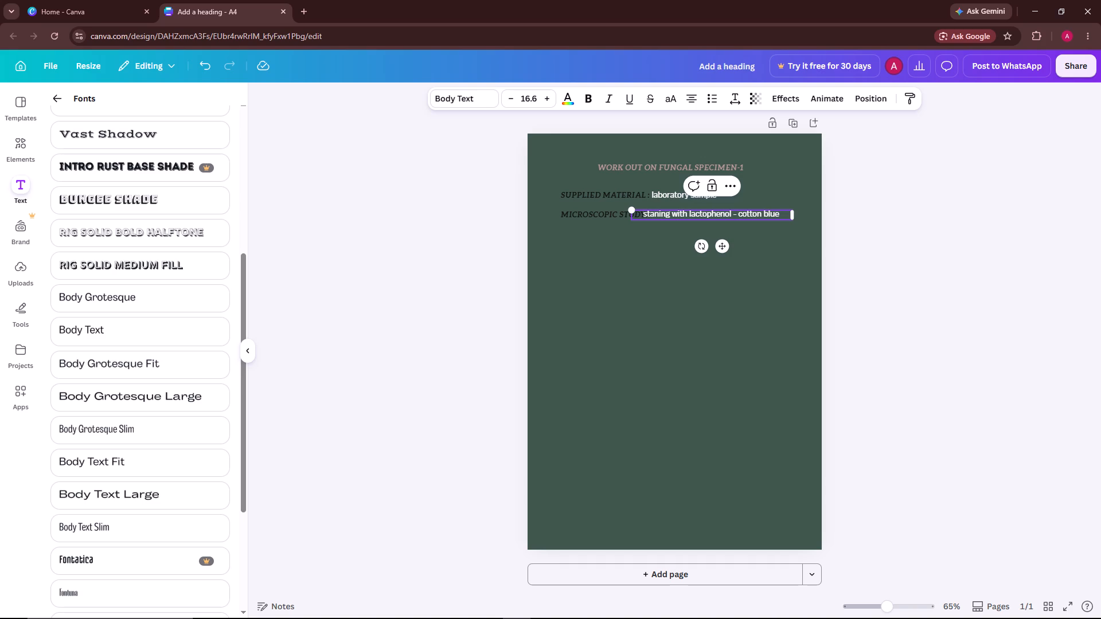
# Move the "staning with lactophenol - cotton blue" text clear of the "Microscopic study:" subheading and fine-tune its position with three trailing spaces.
pyautogui.click(673, 279)
pyautogui.click(693, 218)
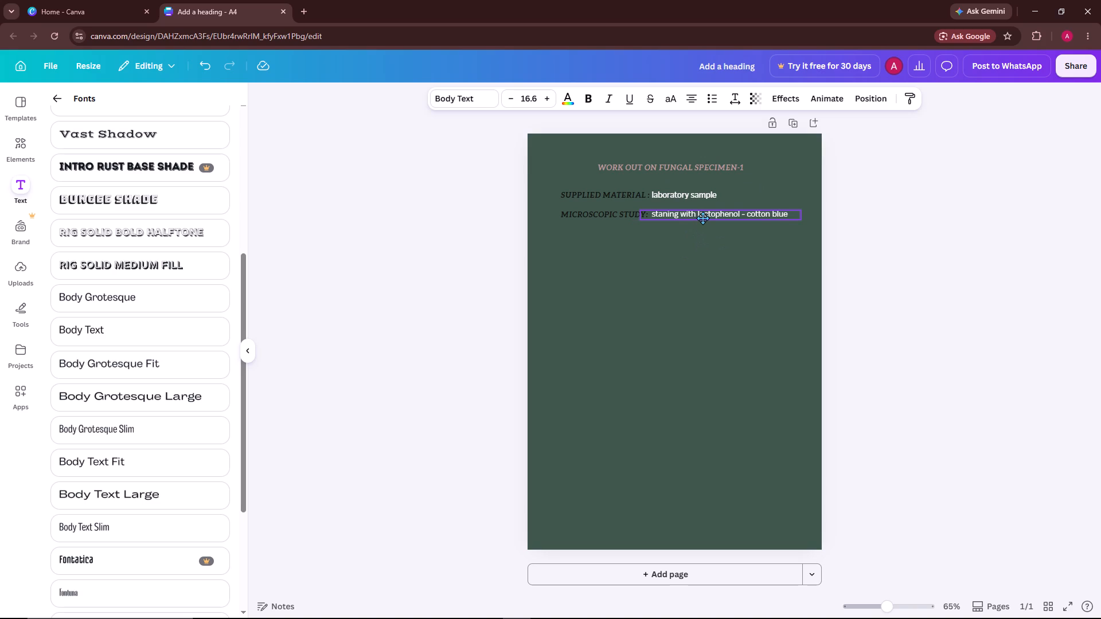
pyautogui.click(794, 215)
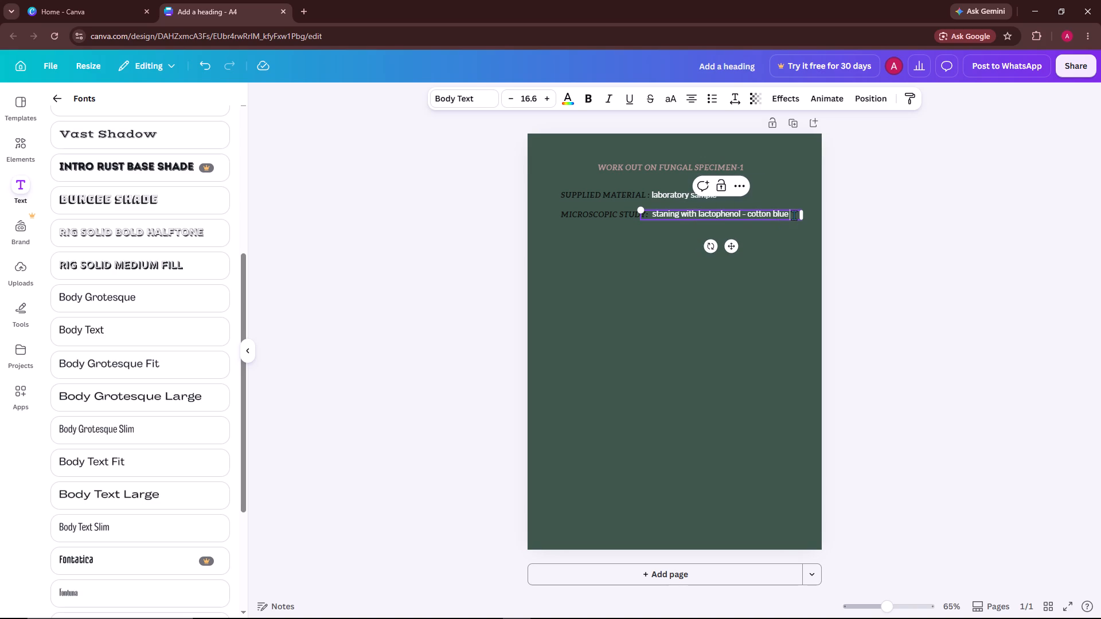
pyautogui.press('space')
pyautogui.press('space')
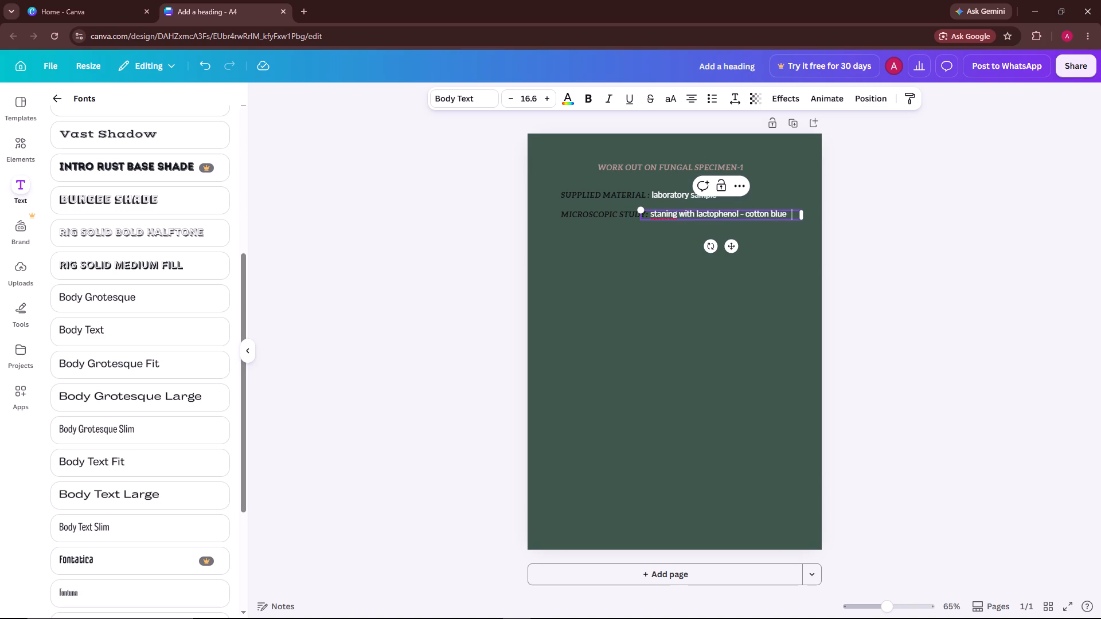
pyautogui.press('space')
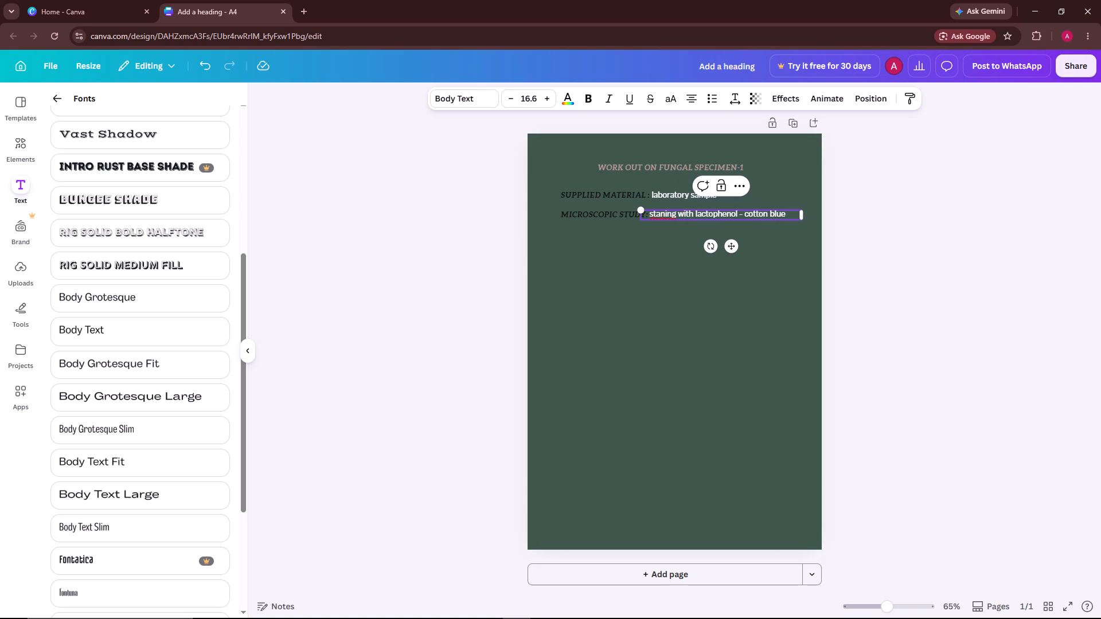
pyautogui.click(679, 307)
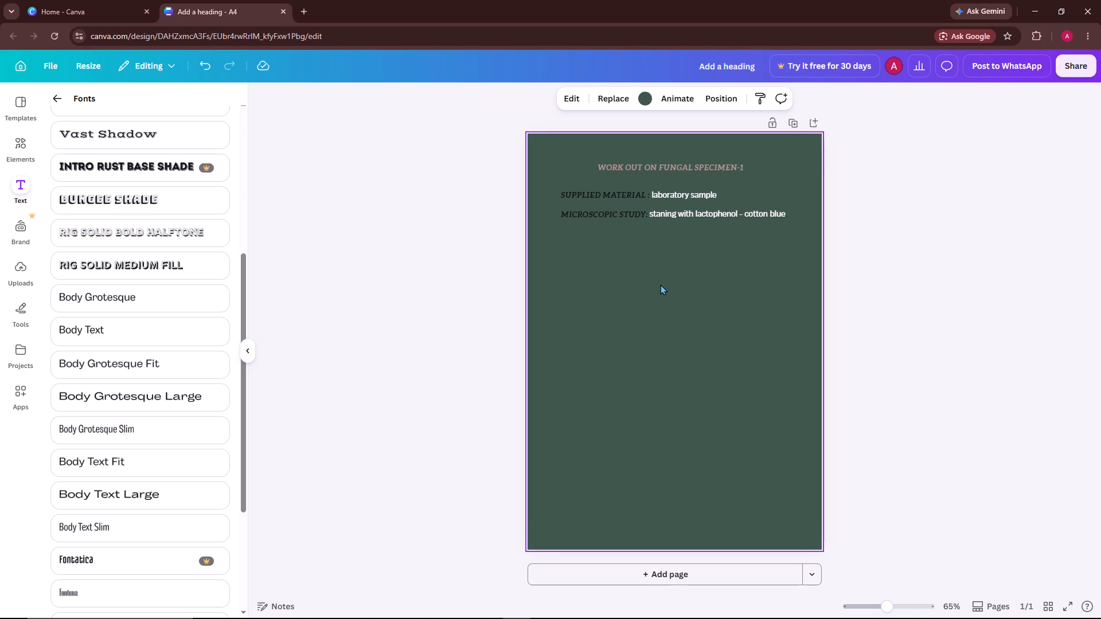
# Duplicate the "staning with lactophenol - cotton blue" text and place the copy just below, widened to span from the subheadings' left edge to the right margin.
pyautogui.click(681, 218)
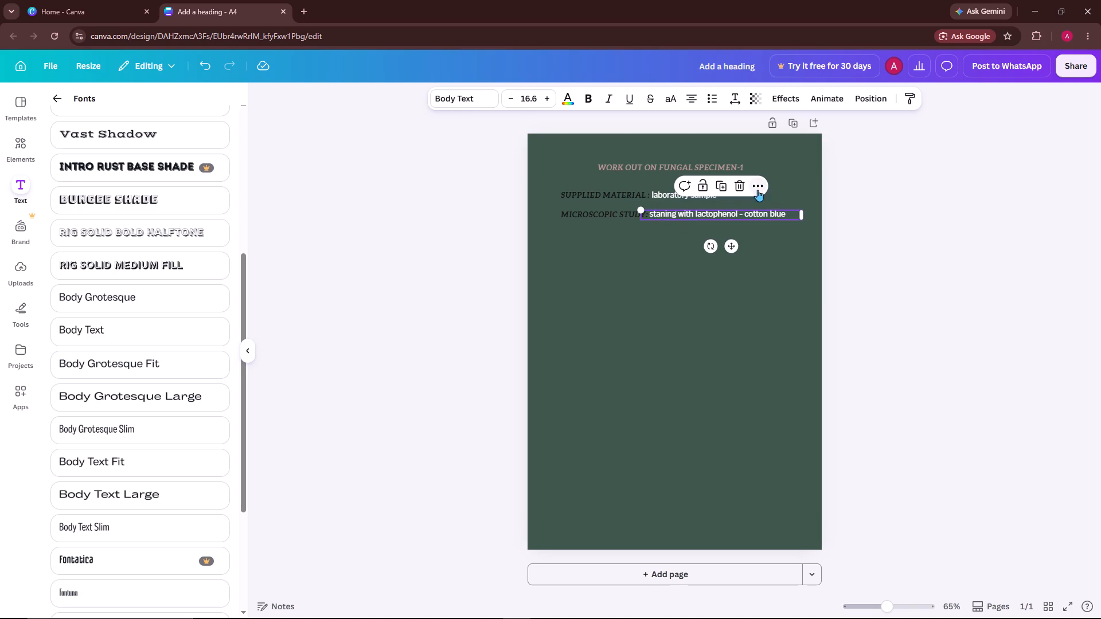
pyautogui.click(726, 187)
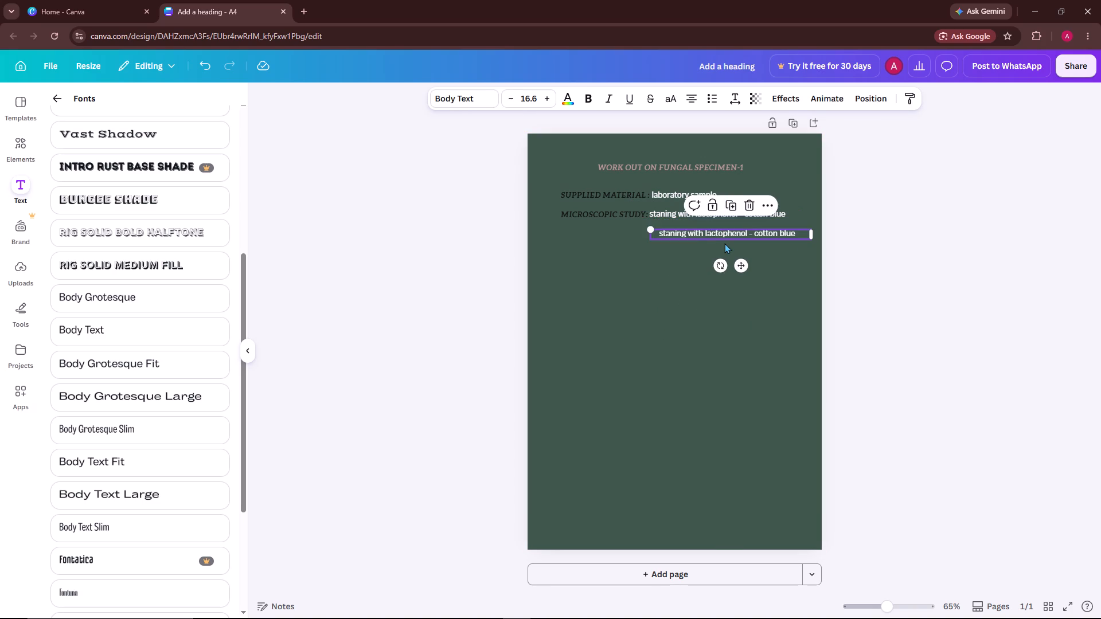
pyautogui.moveTo(724, 236); pyautogui.dragTo(666, 247)
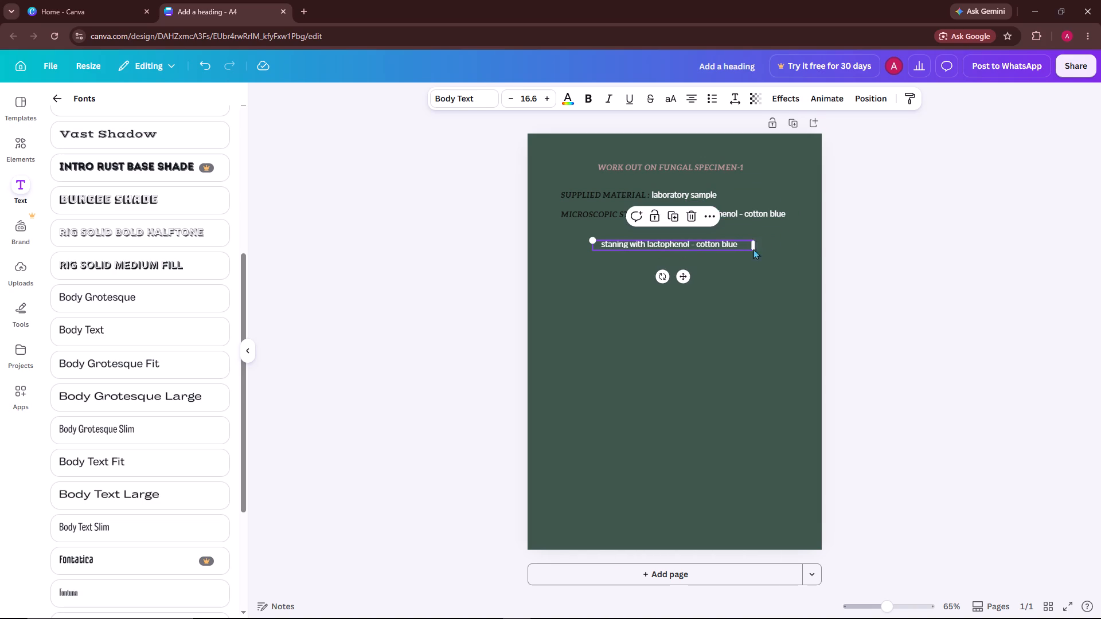
pyautogui.moveTo(750, 243); pyautogui.dragTo(716, 252)
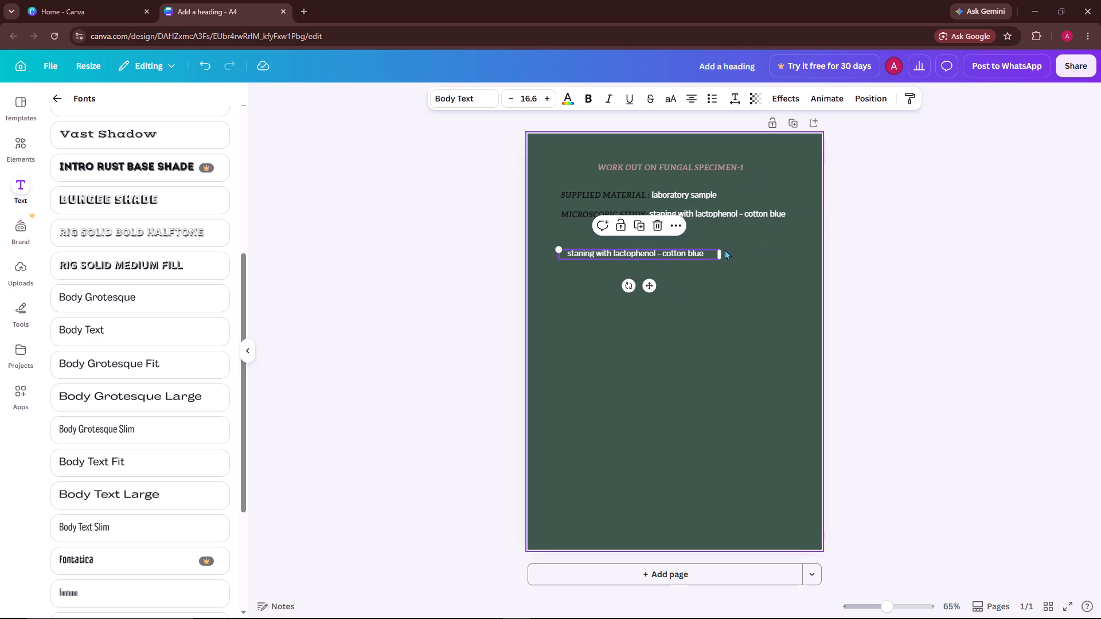
pyautogui.moveTo(720, 252); pyautogui.dragTo(784, 254)
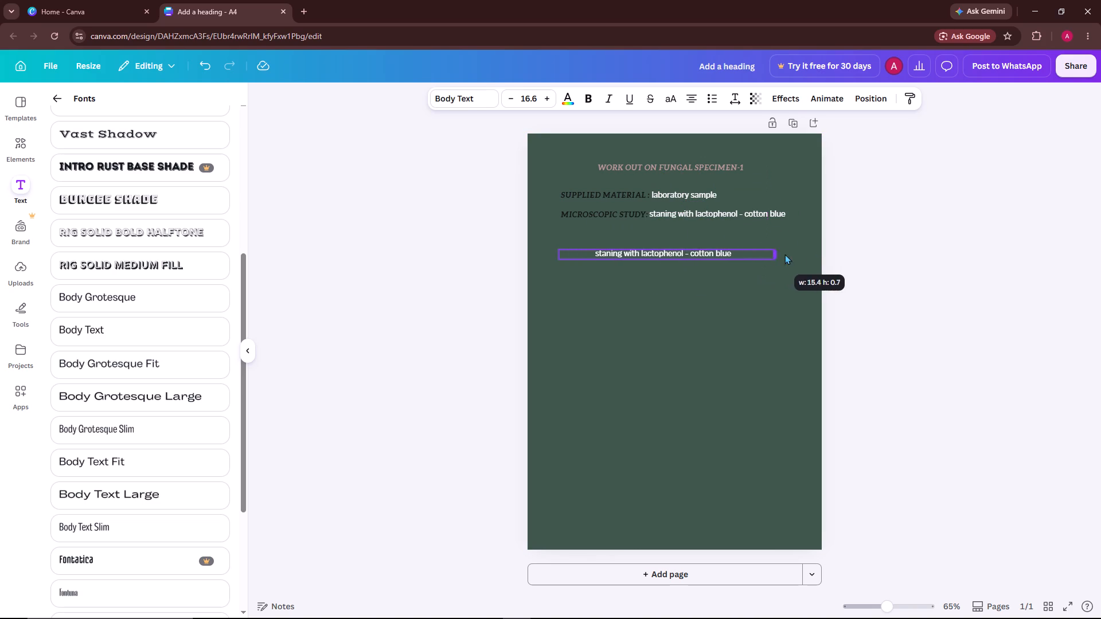
pyautogui.moveTo(784, 254); pyautogui.dragTo(790, 248)
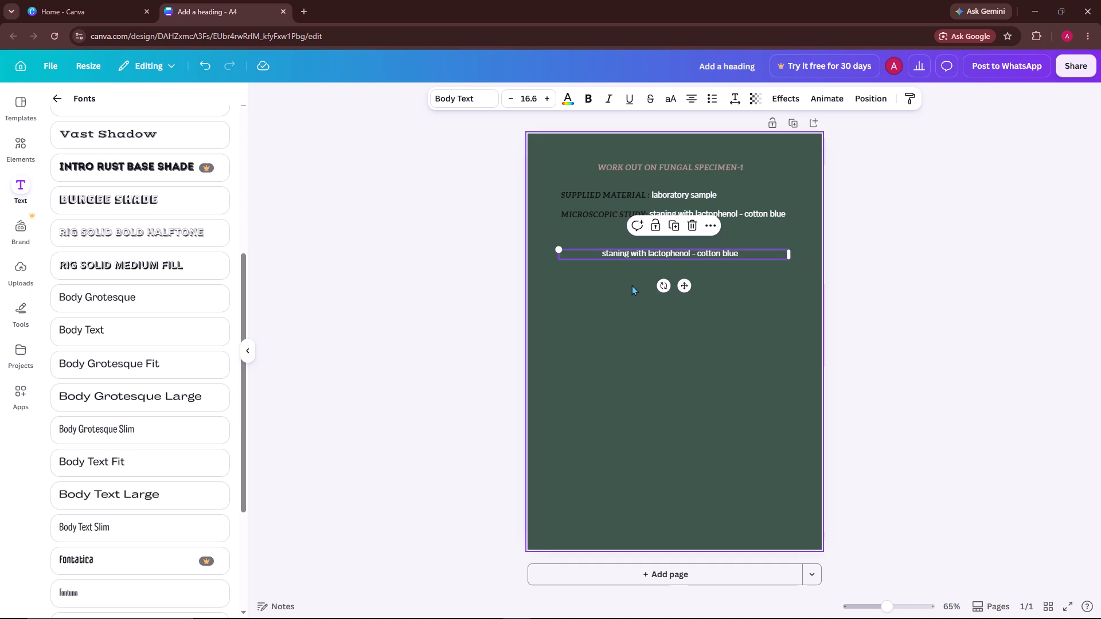
pyautogui.click(613, 286)
pyautogui.moveTo(718, 254); pyautogui.dragTo(719, 240)
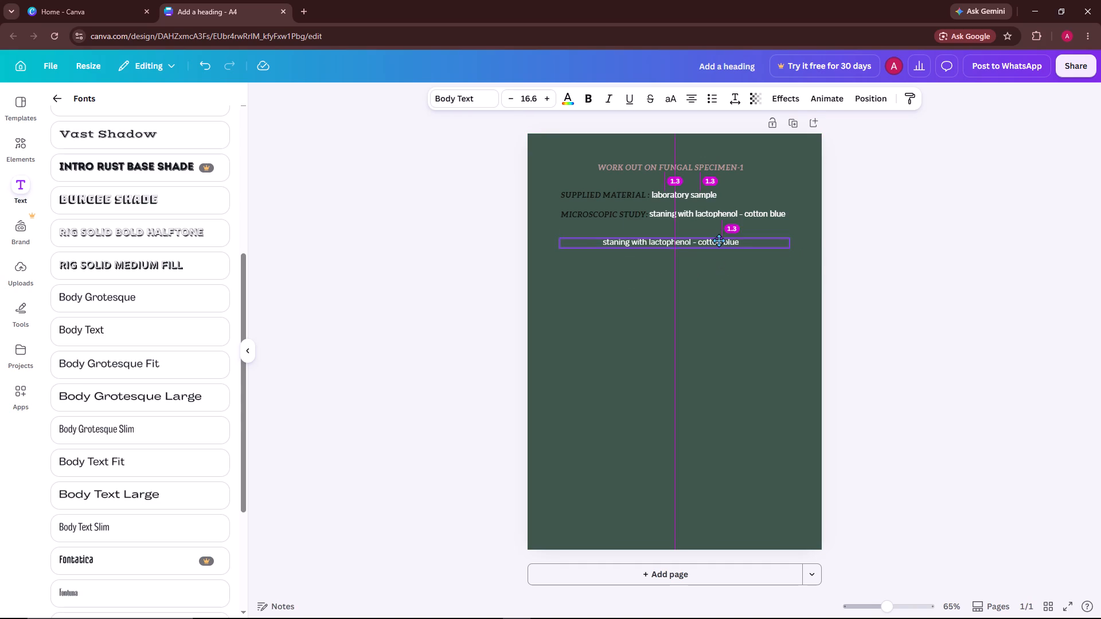
pyautogui.moveTo(719, 240); pyautogui.dragTo(720, 228)
# Replace the text of the duplicated line below the microscopic study entry with "solution".
pyautogui.click(759, 228)
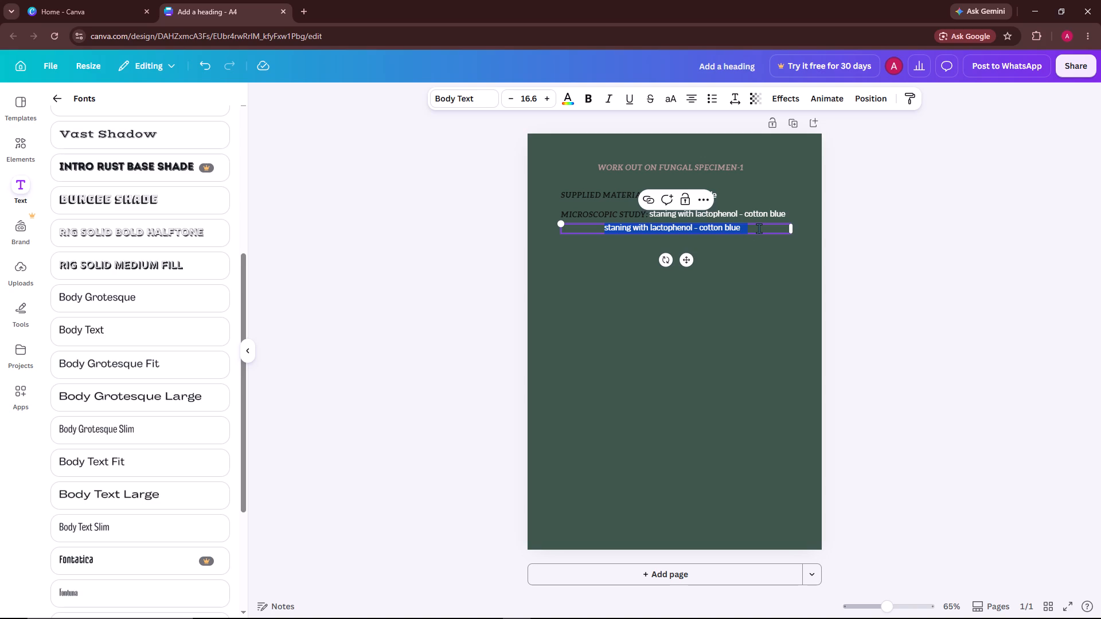
pyautogui.press('BackSpace')
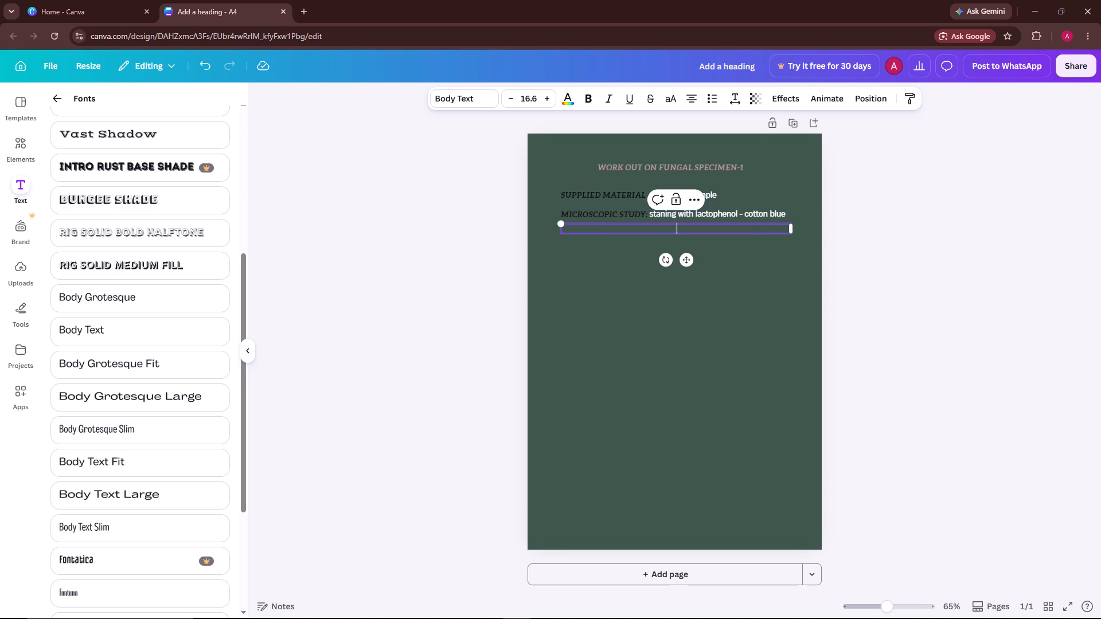
pyautogui.write('soluetion')
pyautogui.press('space')
pyautogui.press('BackSpace')
pyautogui.press('BackSpace')
pyautogui.press('BackSpace')
pyautogui.press('BackSpace')
pyautogui.press('BackSpace')
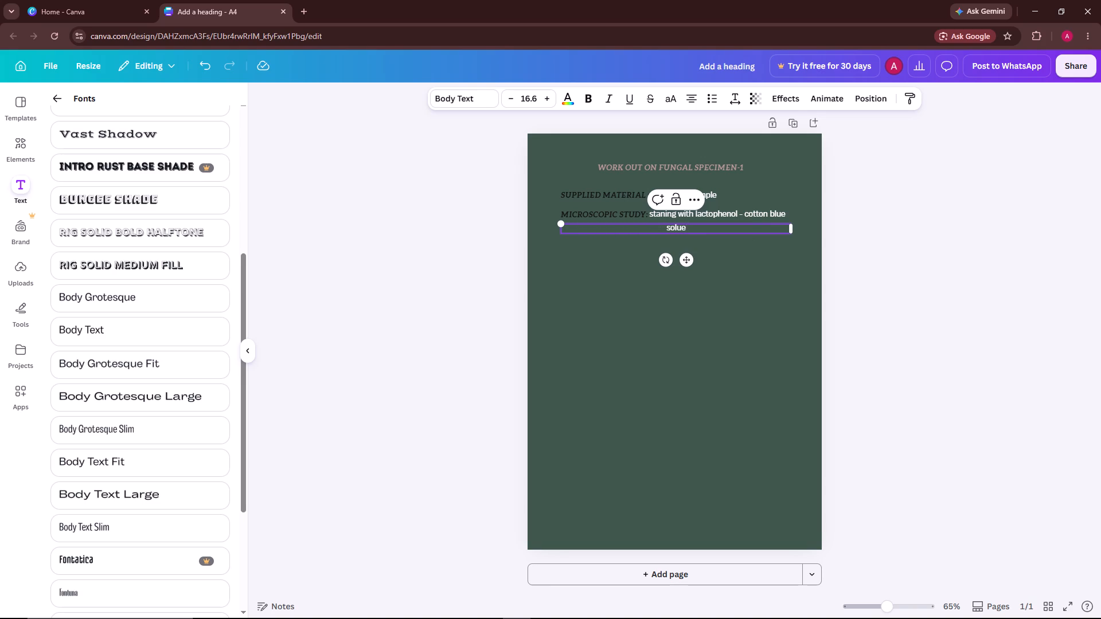
pyautogui.press('BackSpace')
pyautogui.write('tion')
pyautogui.press('space')
# Continue the line after "solution" with "reveals the following".
pyautogui.write('reve')
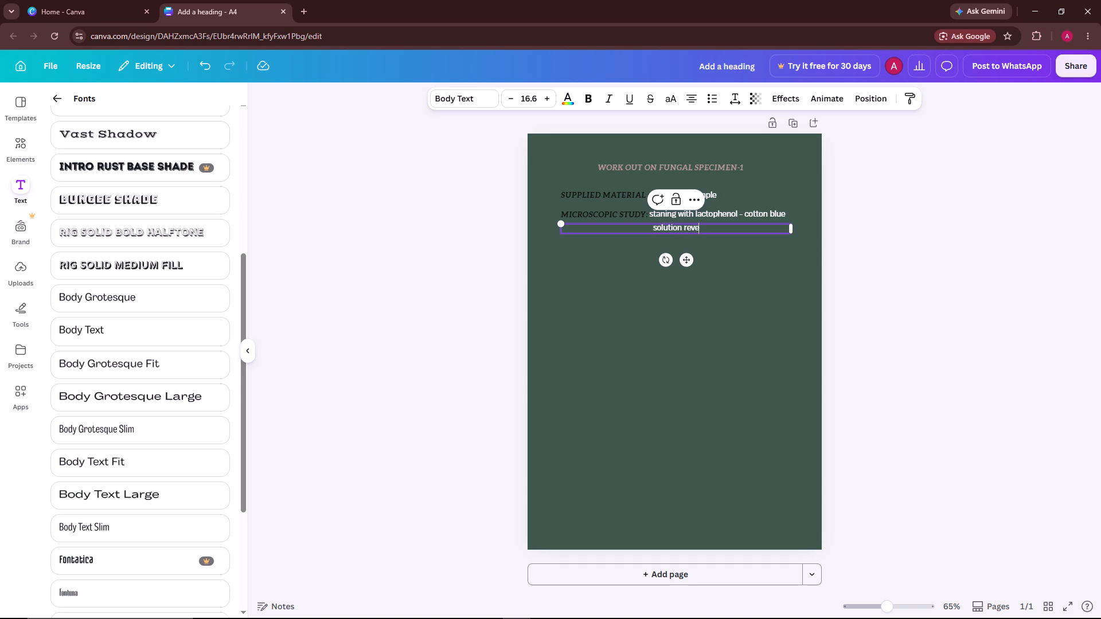
pyautogui.write('als')
pyautogui.press('space')
pyautogui.write('the')
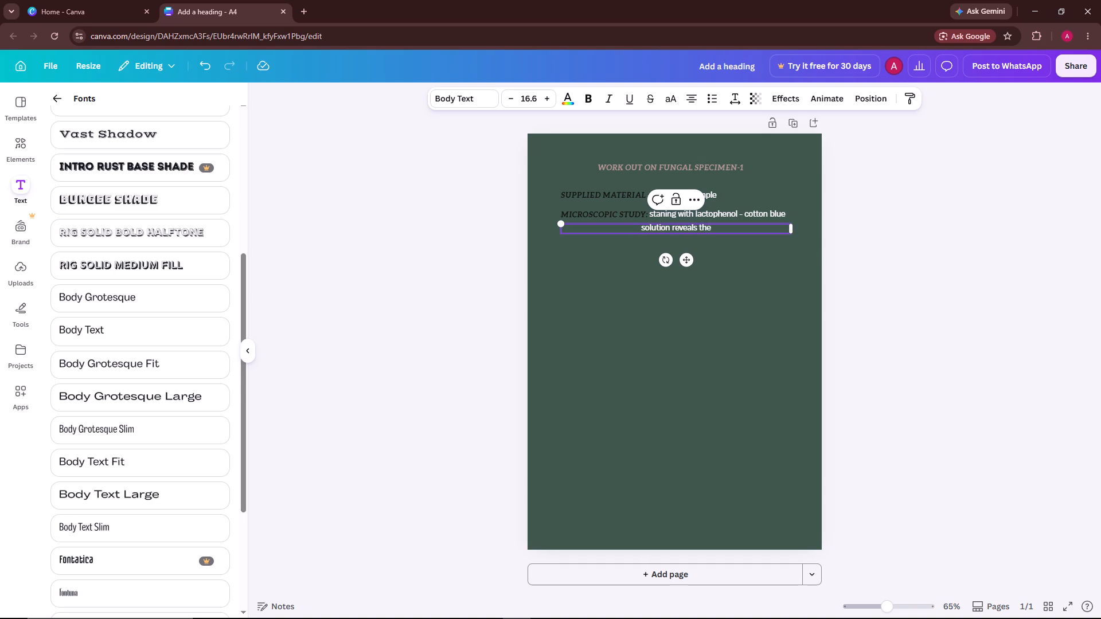
pyautogui.press('space')
pyautogui.write('foll')
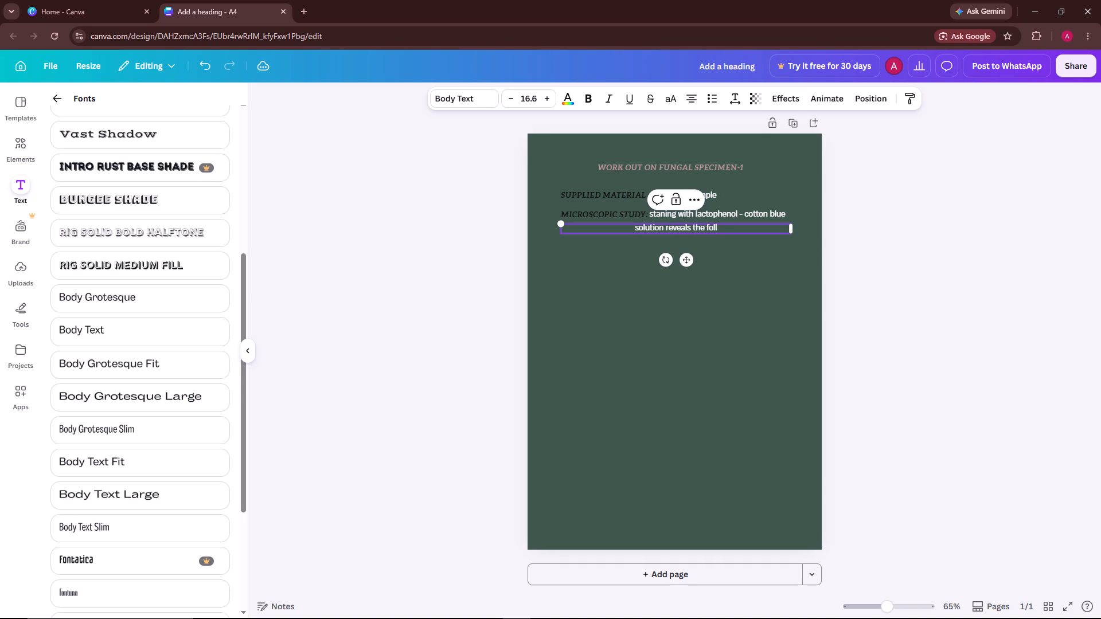
pyautogui.write('owing')
pyautogui.press('space')
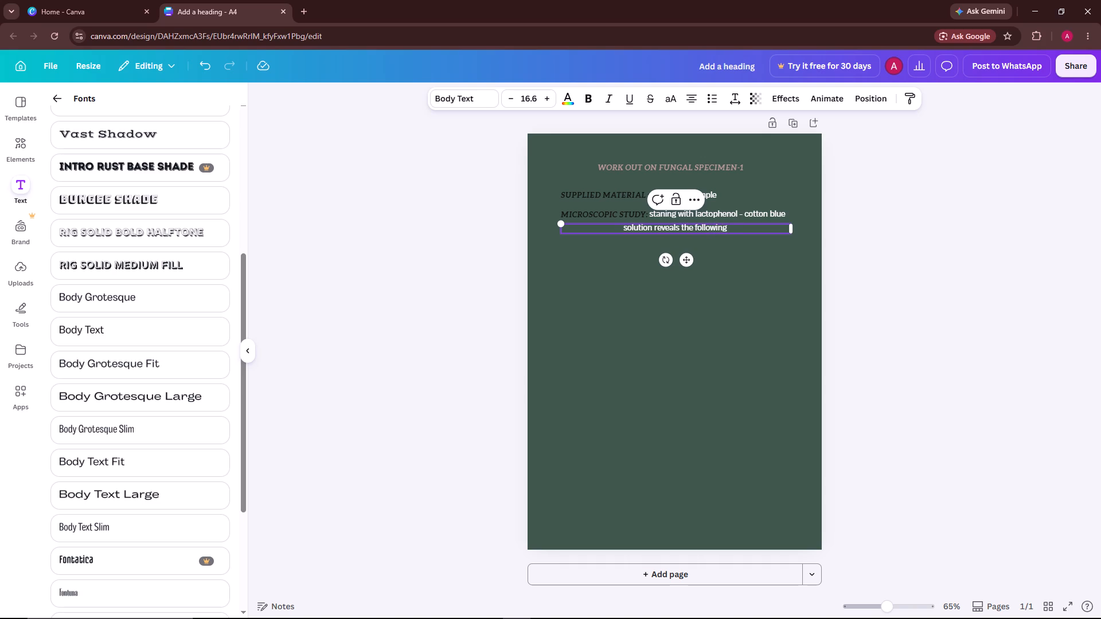
# Add "vegetative and reproductive" after "following" in the same text box.
pyautogui.write('ve')
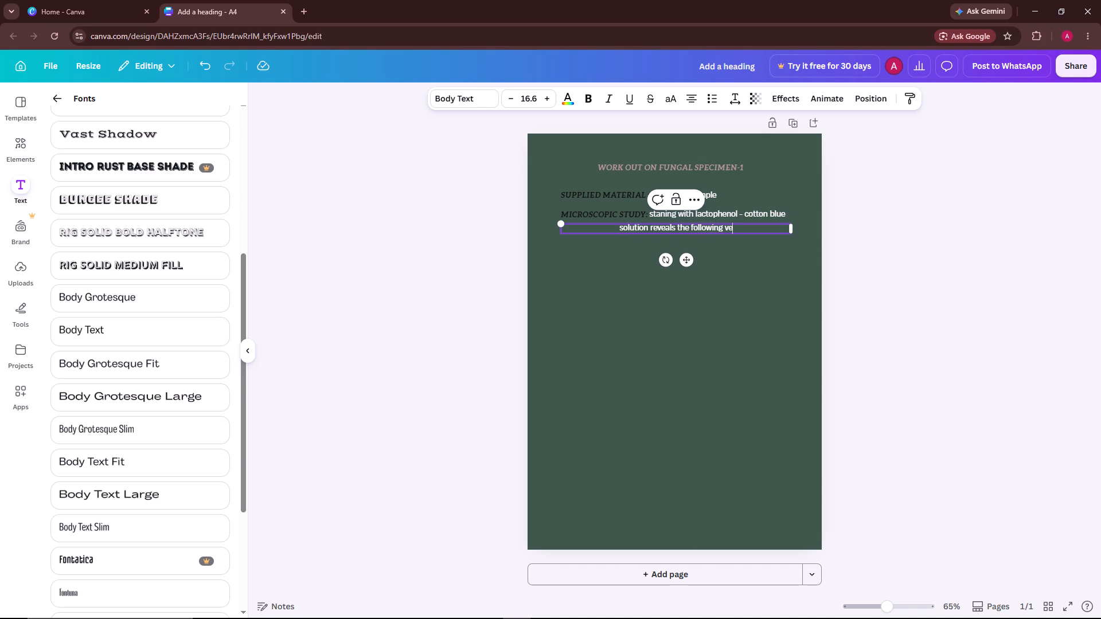
pyautogui.write('ge')
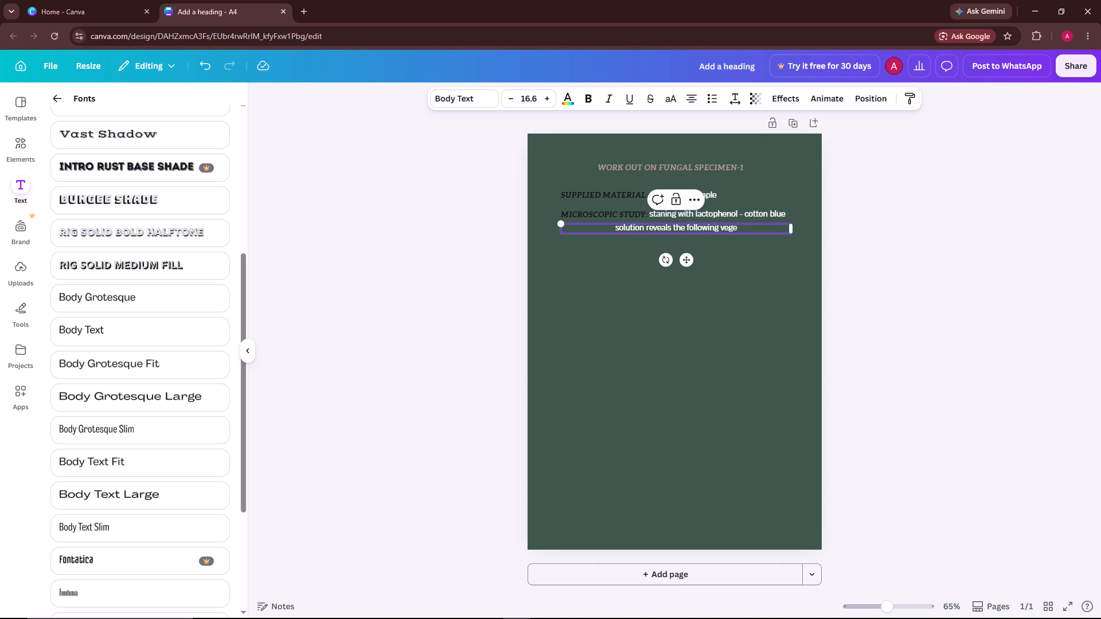
pyautogui.write('tative')
pyautogui.press('space')
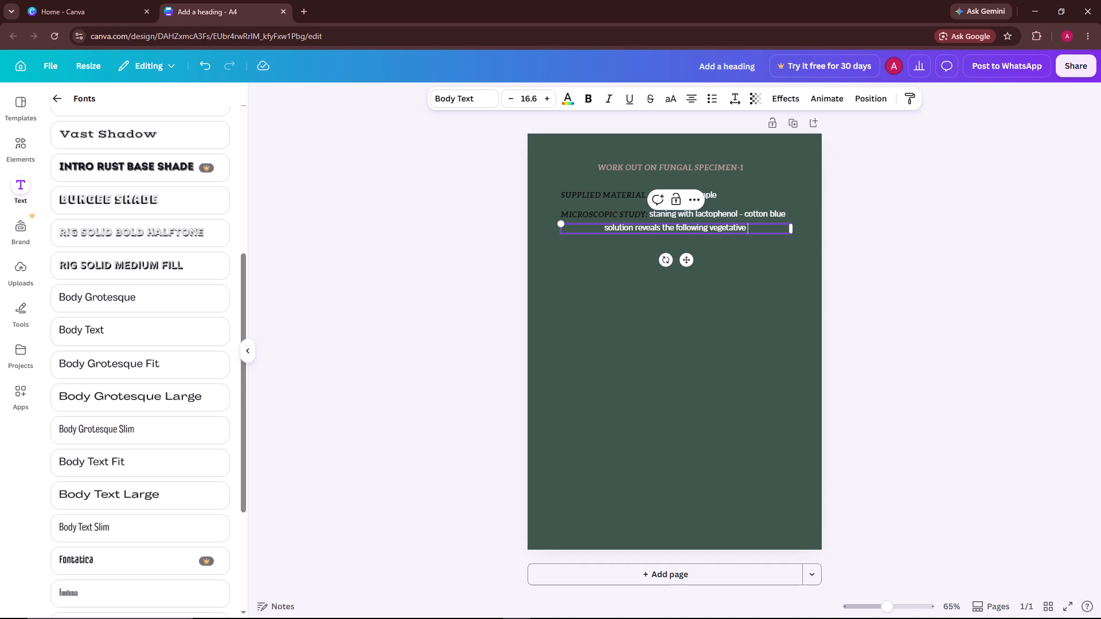
pyautogui.write('and')
pyautogui.press('space')
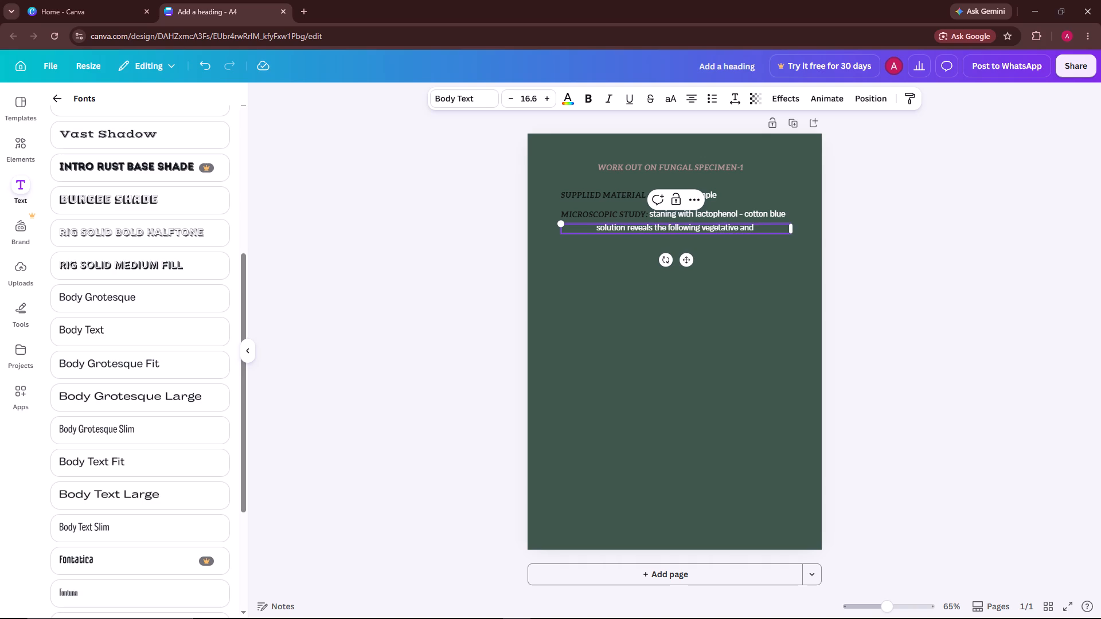
pyautogui.write('re')
pyautogui.write('produc')
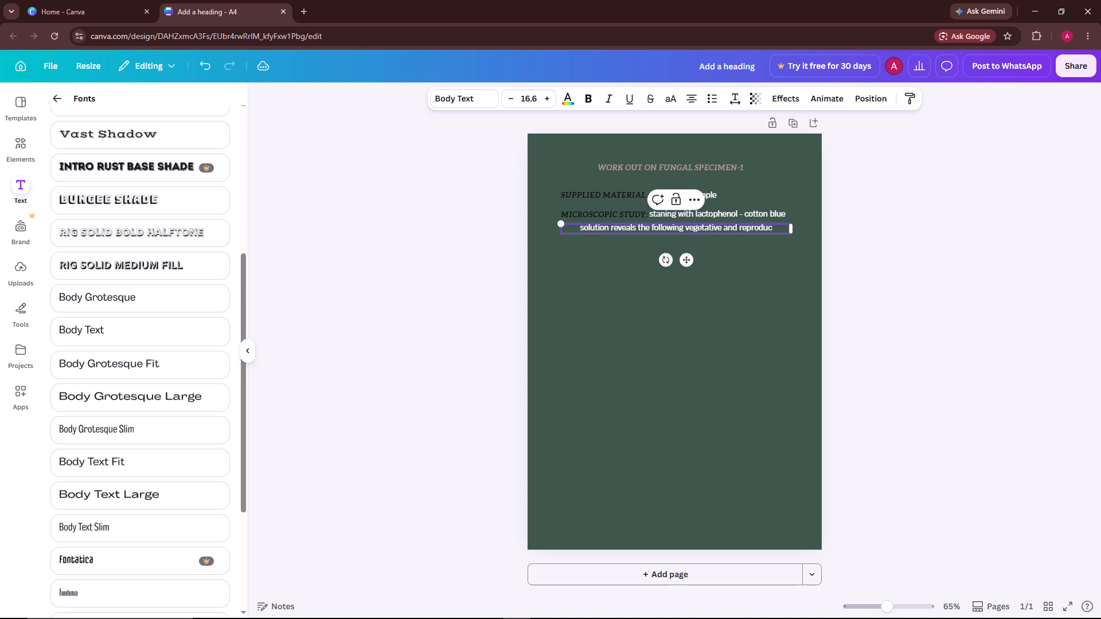
pyautogui.write('tive')
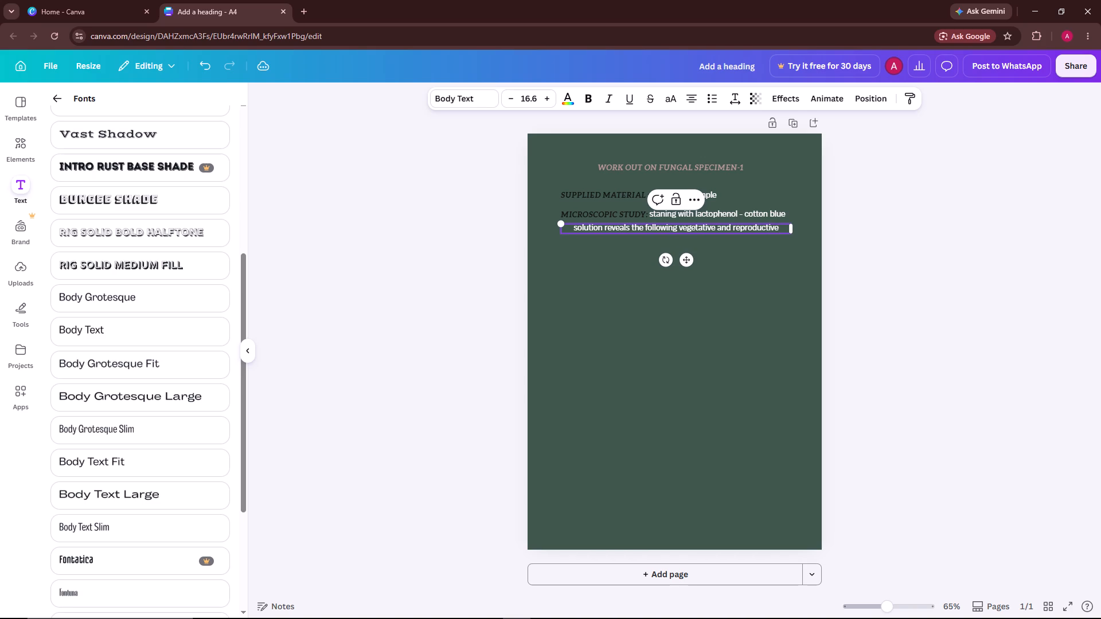
pyautogui.press('space')
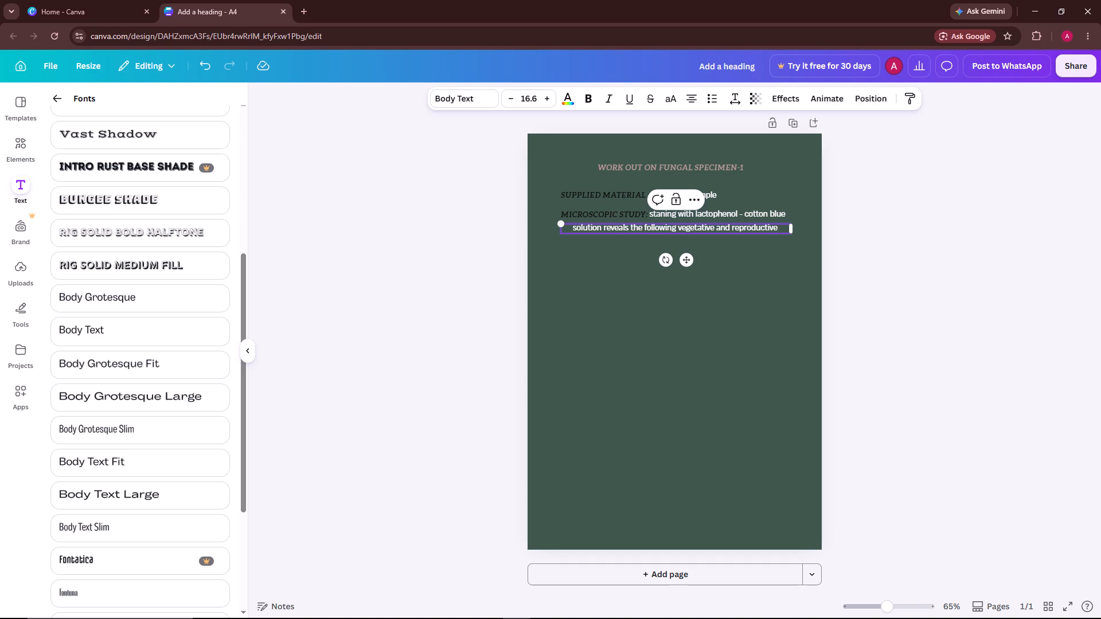
# Add the word "characterstics" after "reproductive" in the microscopic study description.
pyautogui.write('chare')
pyautogui.press('c')
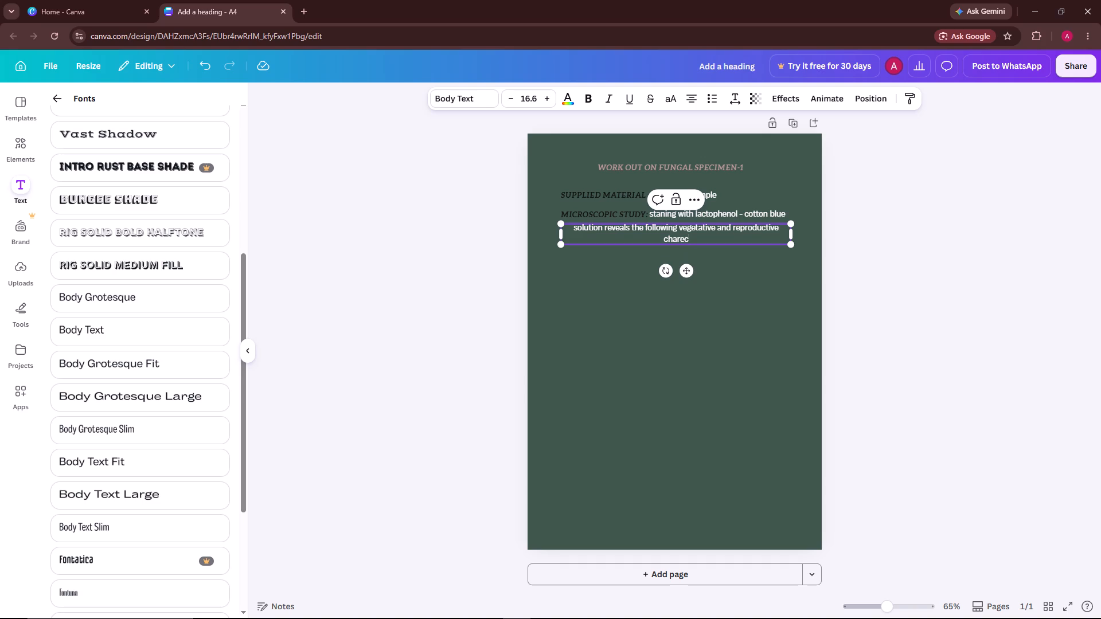
pyautogui.press('BackSpace')
pyautogui.press('BackSpace')
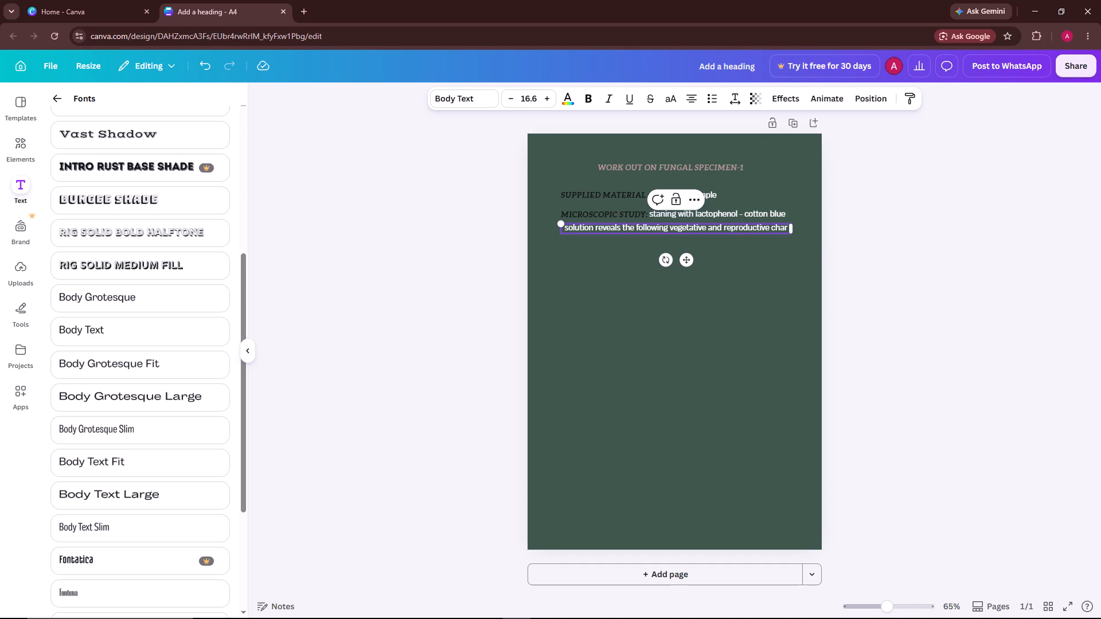
pyautogui.press('a')
pyautogui.press('c')
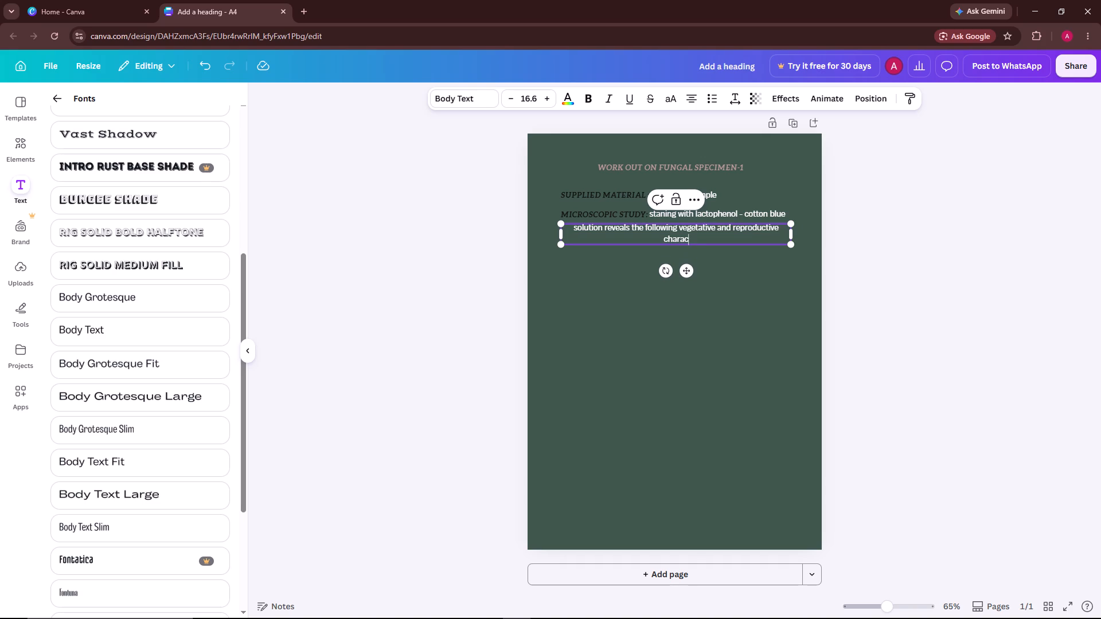
pyautogui.write('ter')
pyautogui.write('st')
pyautogui.press('i')
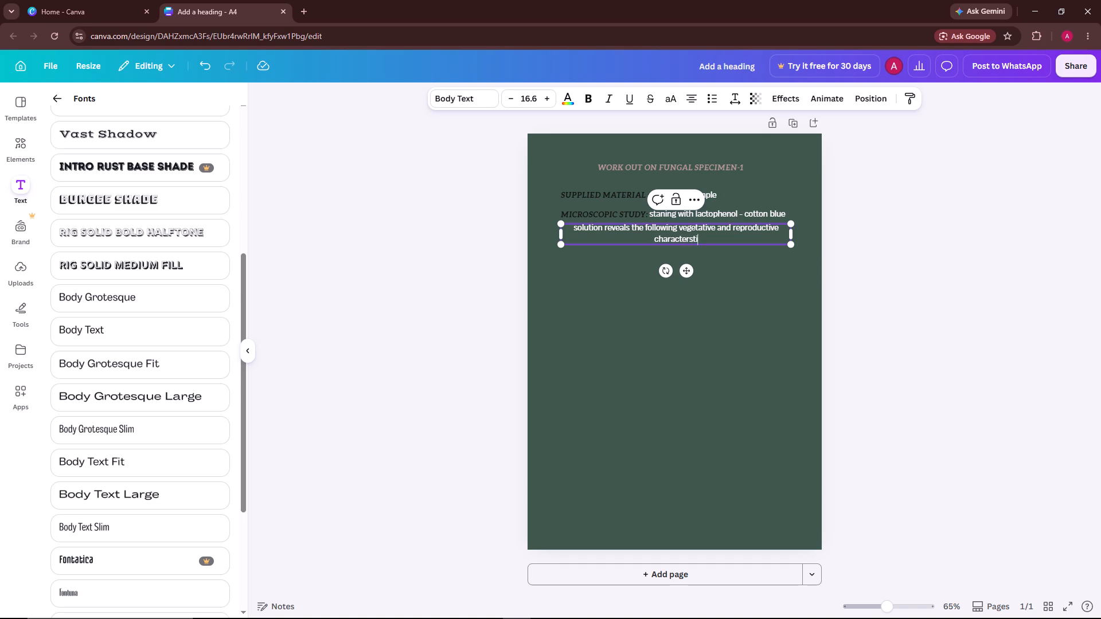
pyautogui.write('cs')
# Finish the sentence after "characterstics" with "of the fungus.".
pyautogui.press('space')
pyautogui.write('of the')
pyautogui.press('space')
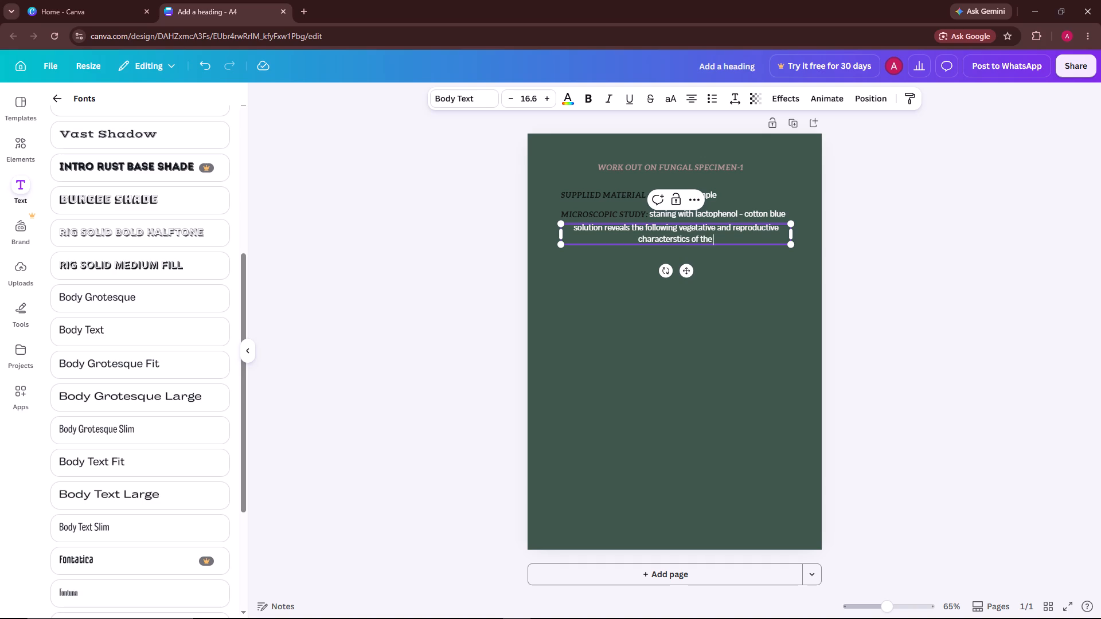
pyautogui.write('funf')
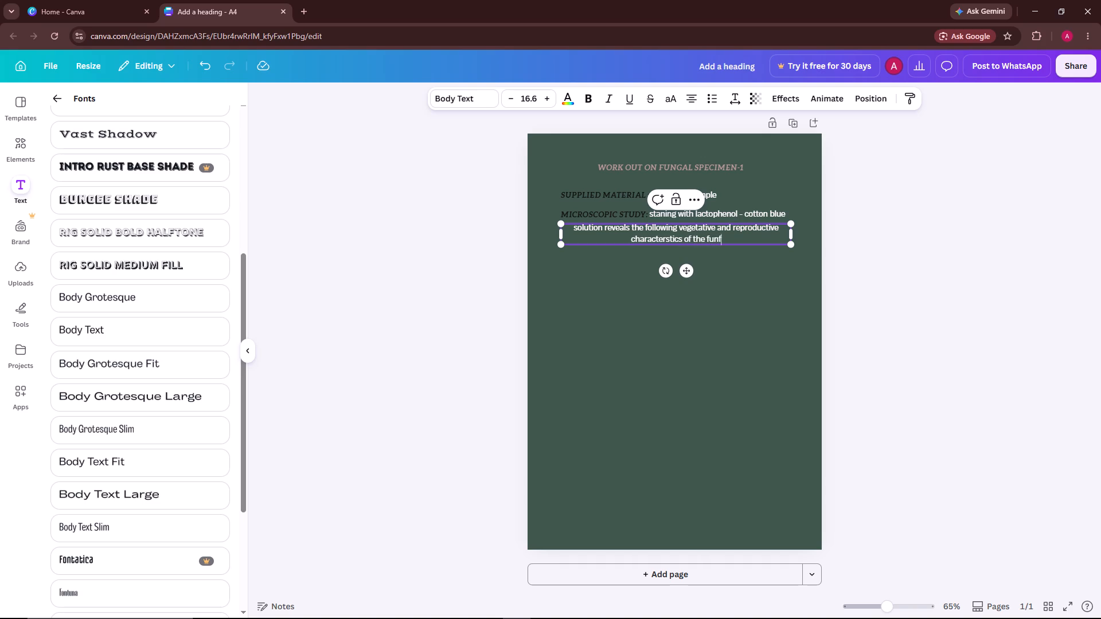
pyautogui.press('BackSpace')
pyautogui.write('gus')
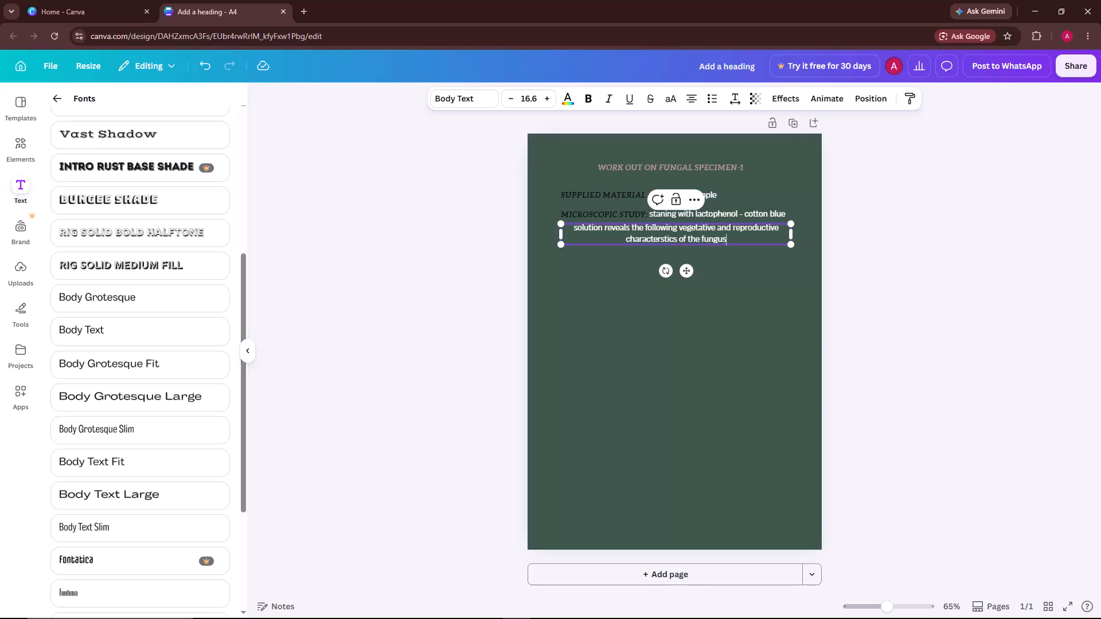
pyautogui.press('.')
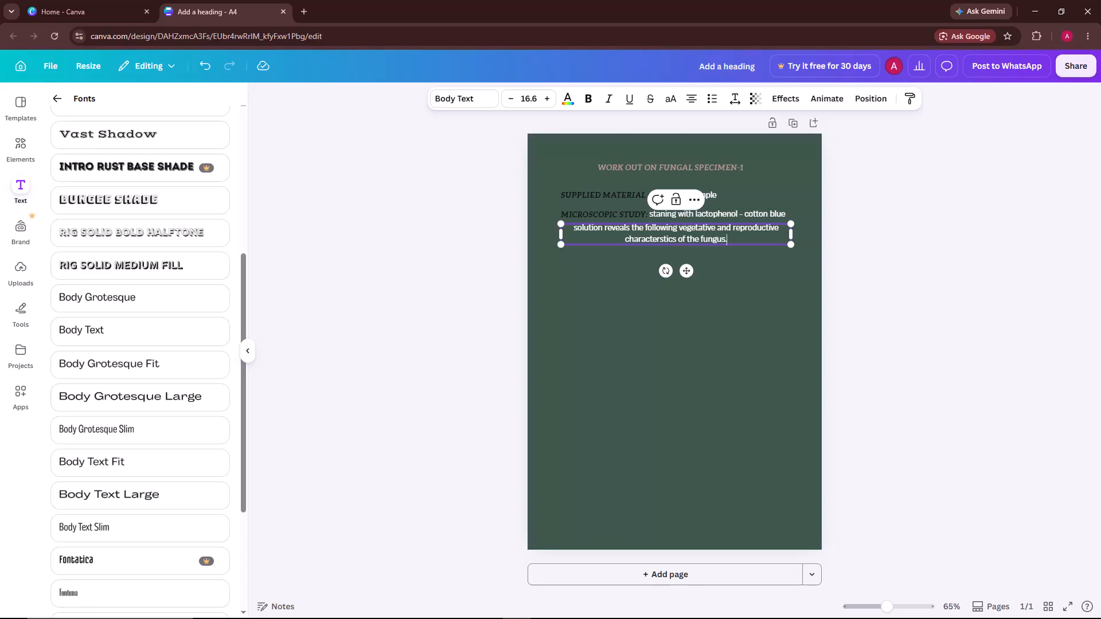
pyautogui.press('space')
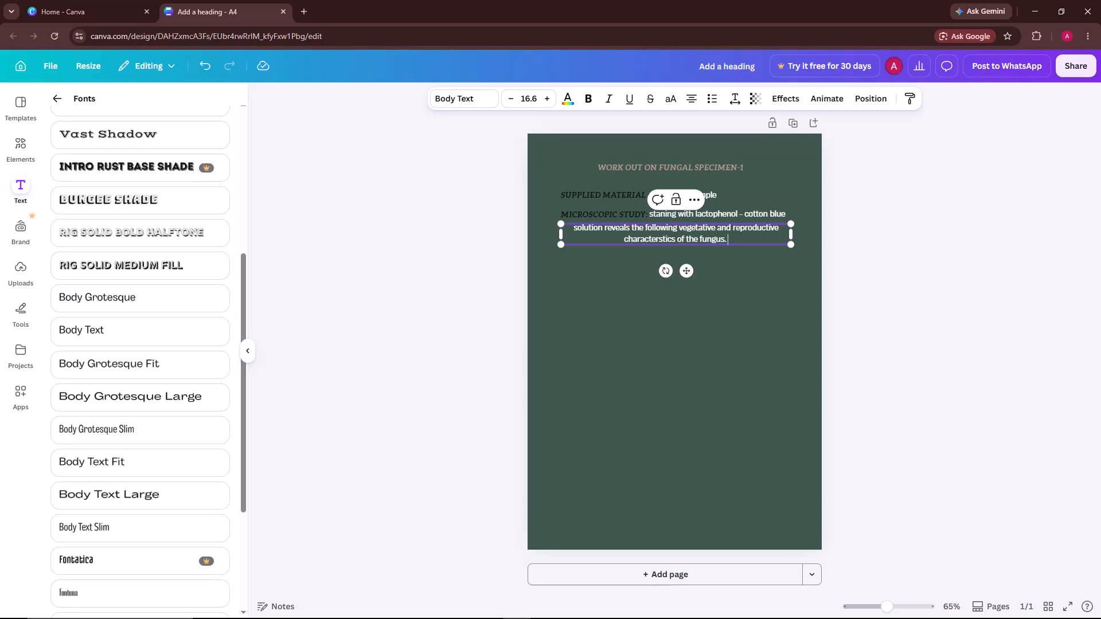
# Start a new sentence after "fungus." in the microscopic study description with the word "dimensions".
pyautogui.write('dim')
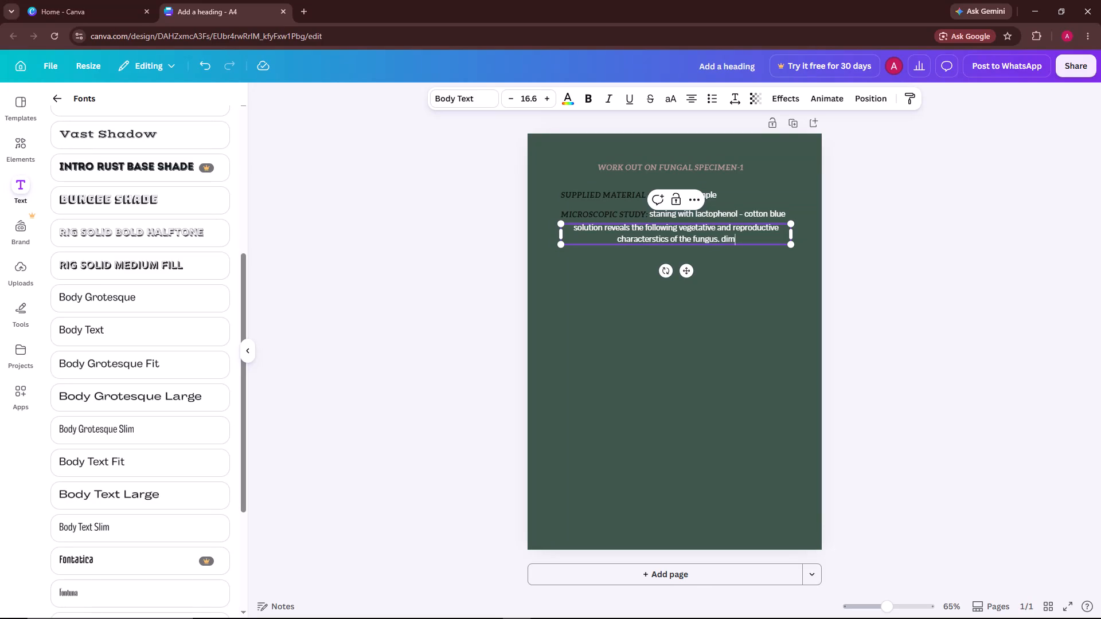
pyautogui.write('ention')
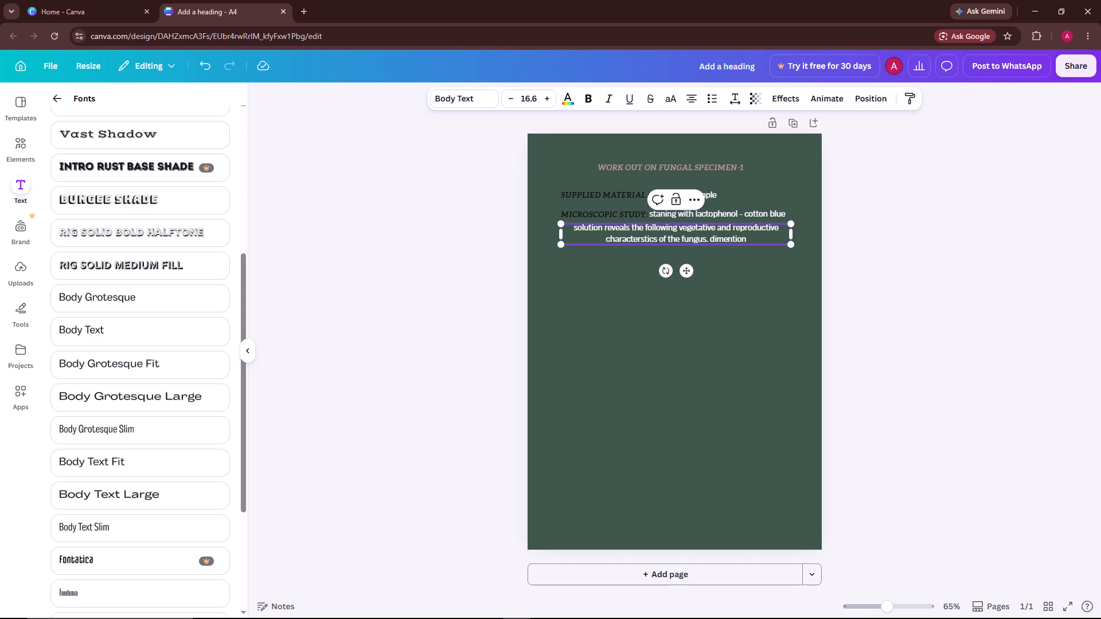
pyautogui.press('BackSpace')
pyautogui.press('BackSpace')
pyautogui.press('BackSpace')
pyautogui.press('BackSpace')
pyautogui.press('BackSpace')
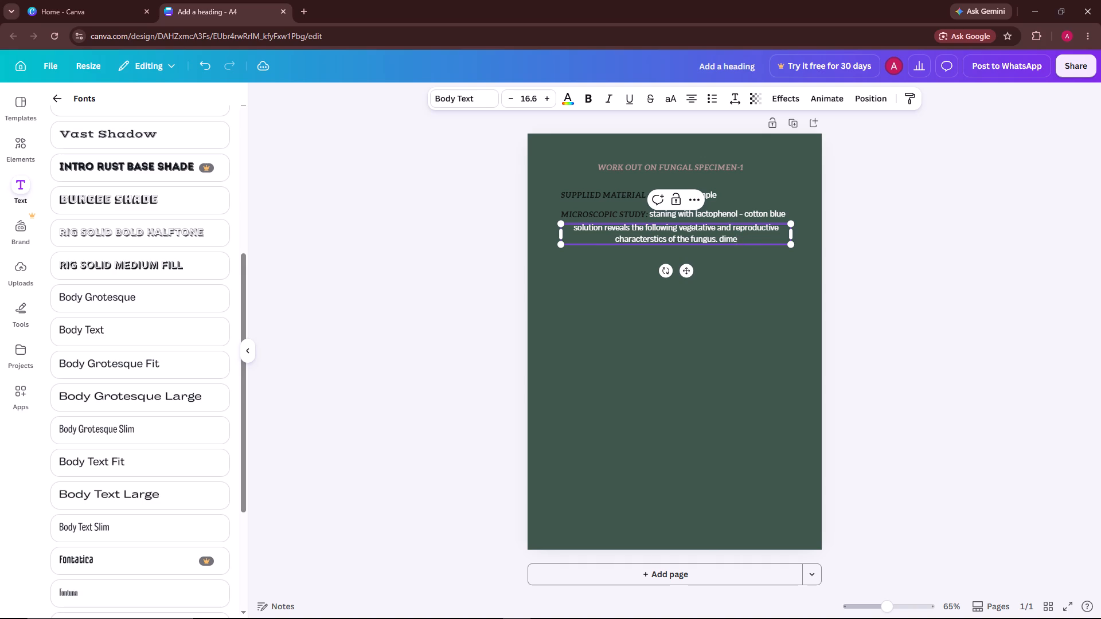
pyautogui.write('ns')
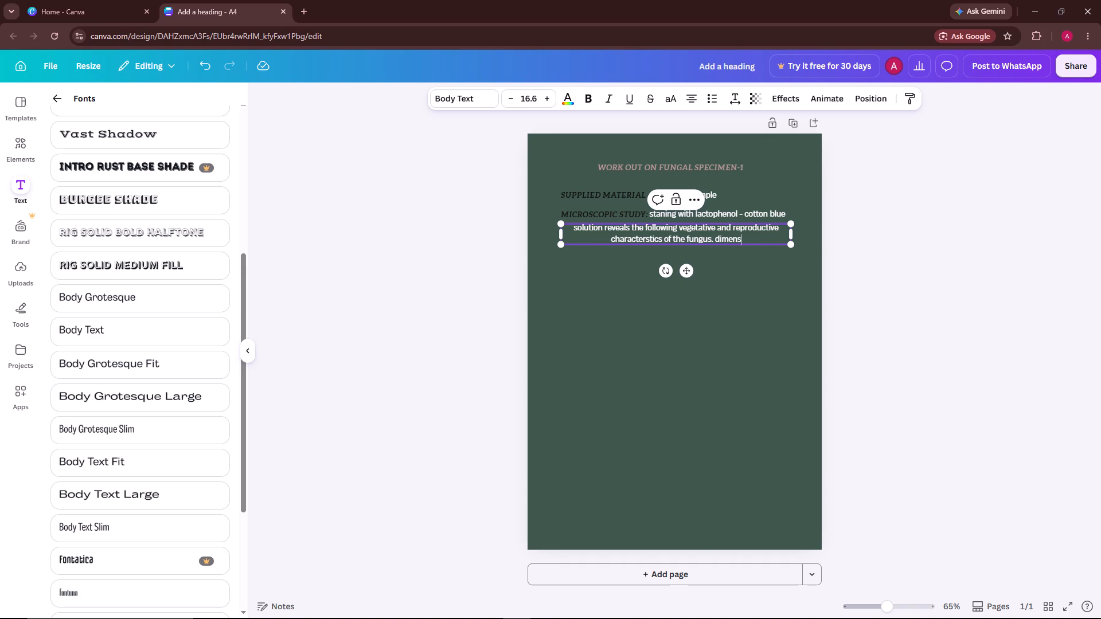
pyautogui.write('ions')
pyautogui.press('space')
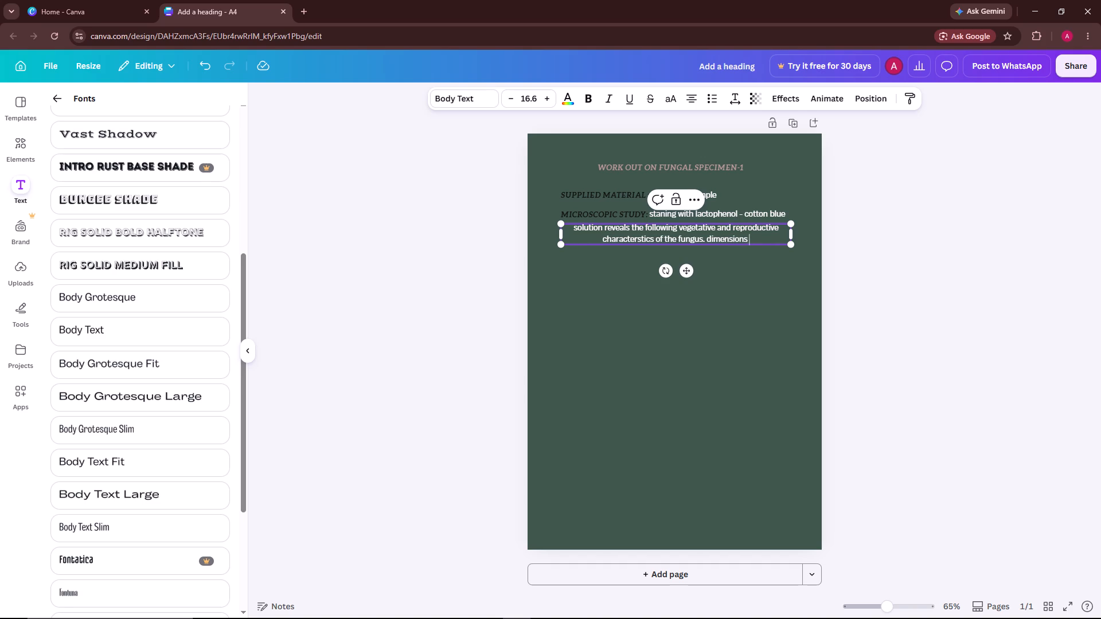
# Continue the sentence after "dimensions" with "of the spores were mesured by".
pyautogui.write('of')
pyautogui.press('space')
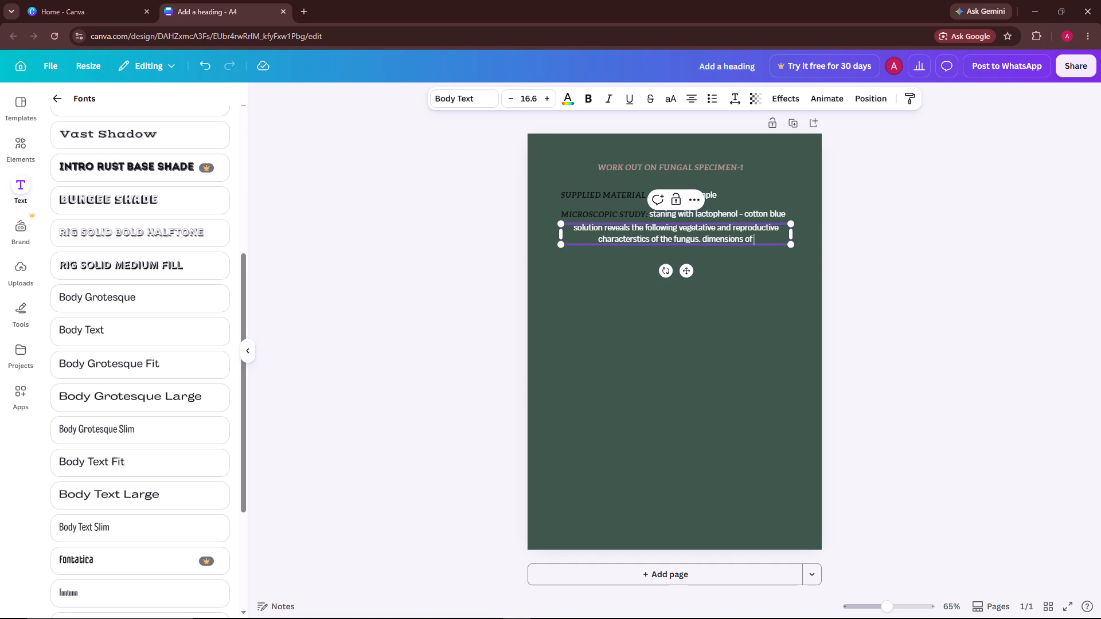
pyautogui.write('the')
pyautogui.press('space')
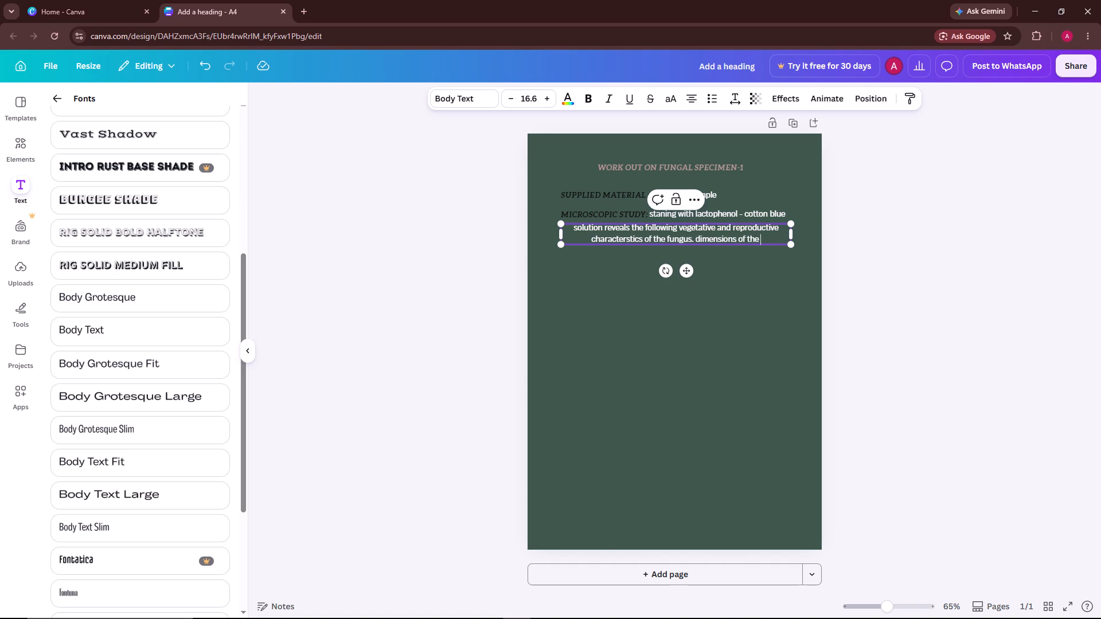
pyautogui.write('spores')
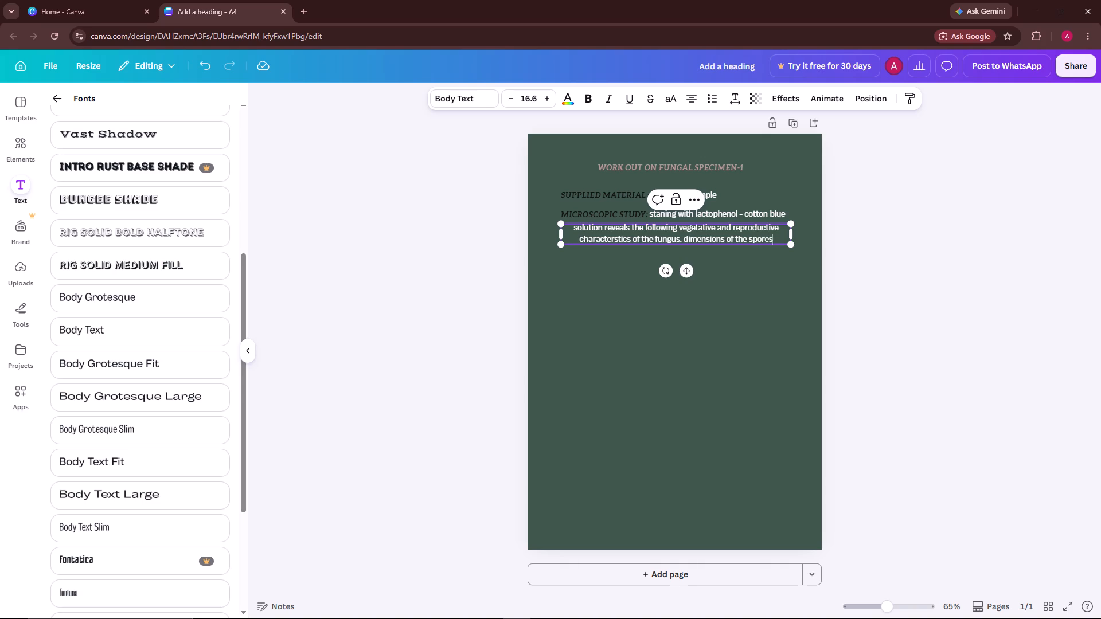
pyautogui.press('space')
pyautogui.write('were')
pyautogui.press('space')
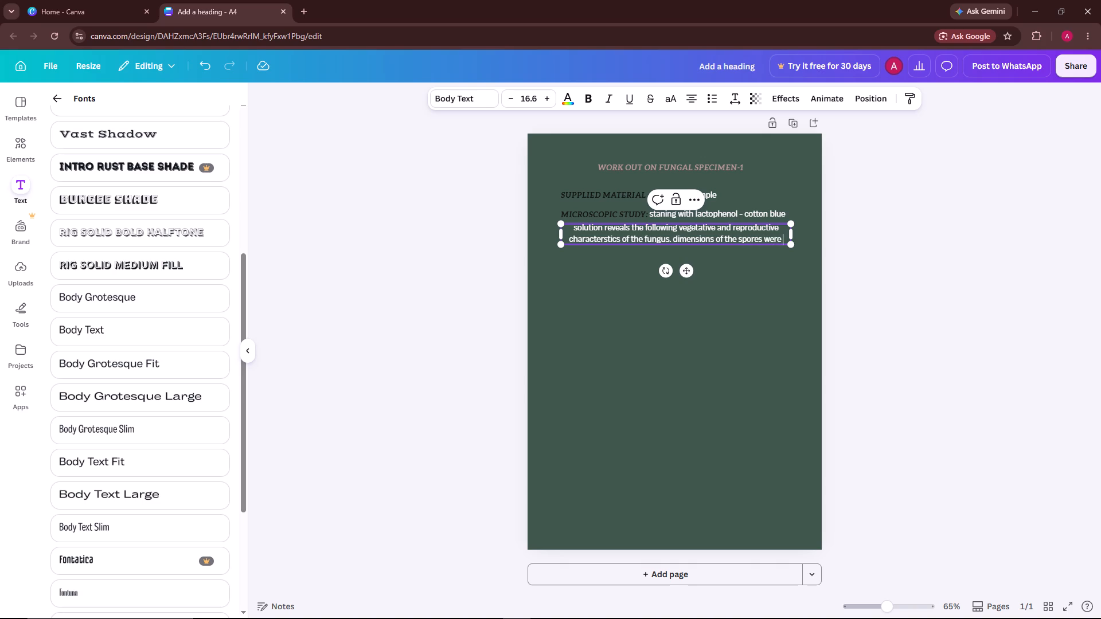
pyautogui.write('me')
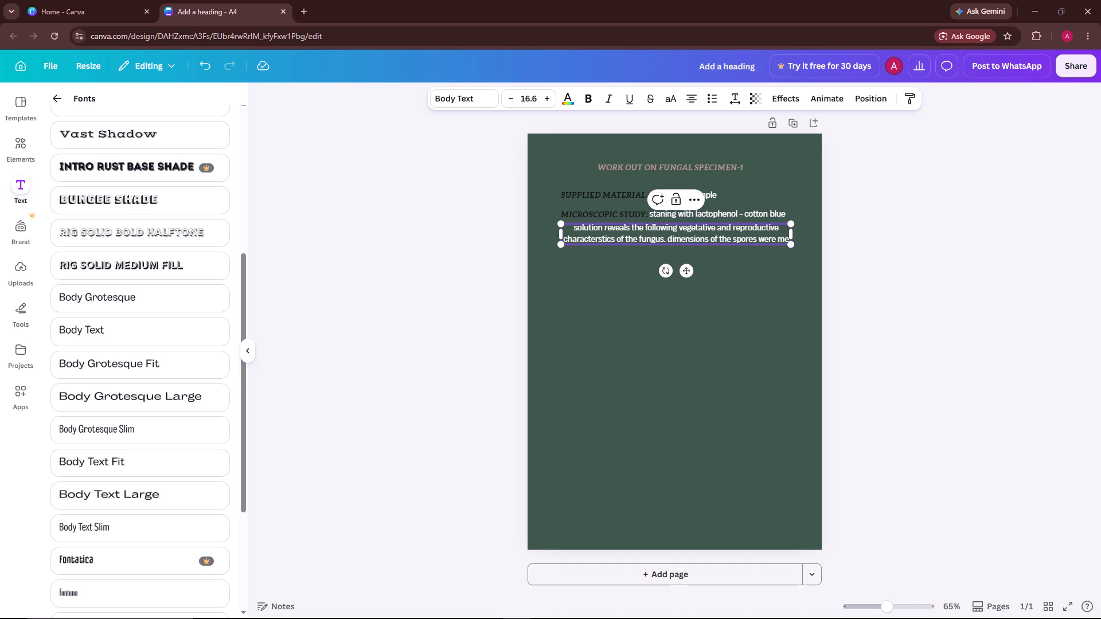
pyautogui.press('s')
pyautogui.write('ured')
pyautogui.press('space')
pyautogui.write('by')
pyautogui.press('space')
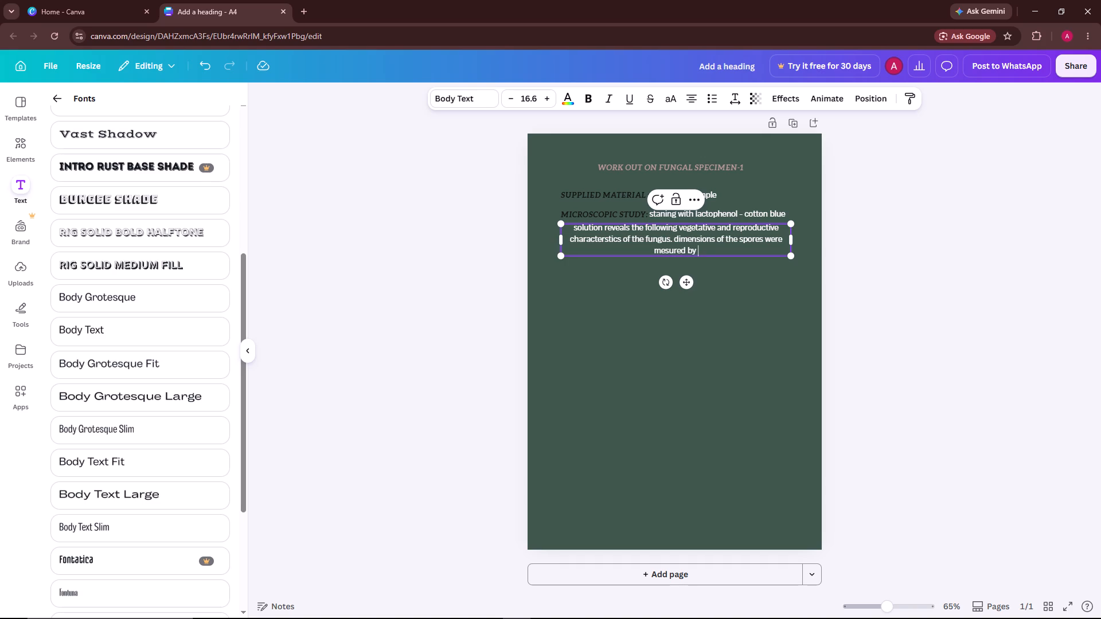
# Add "standardization of stage and" after "mesured by" in the same text box.
pyautogui.write('stand')
pyautogui.write('ardi')
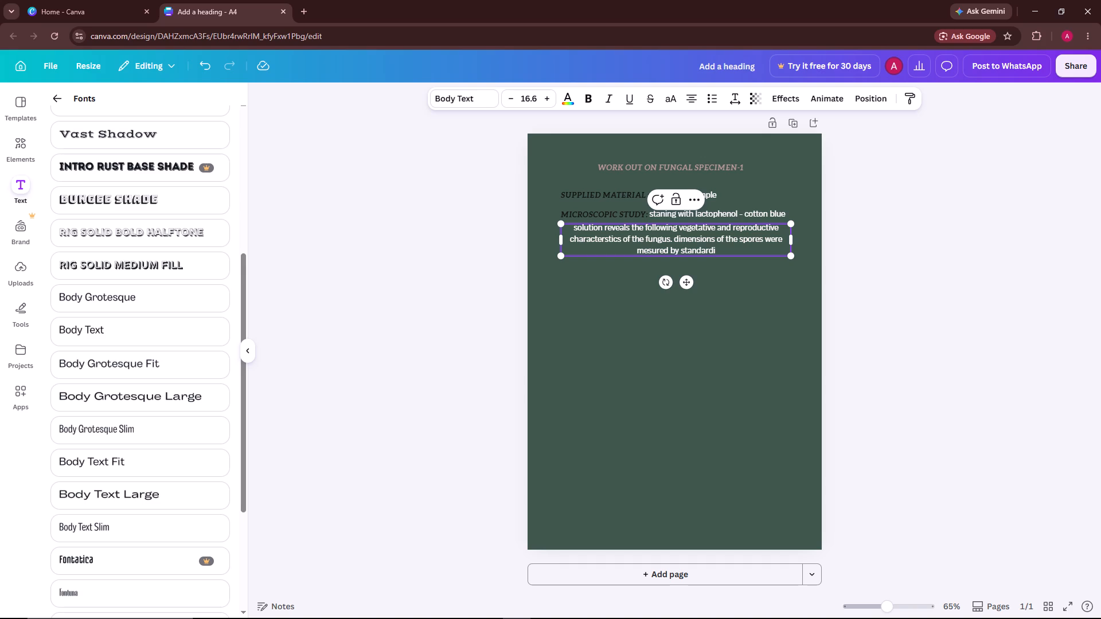
pyautogui.write('zation')
pyautogui.press('space')
pyautogui.write('of')
pyautogui.press('space')
pyautogui.write('stage')
pyautogui.press('space')
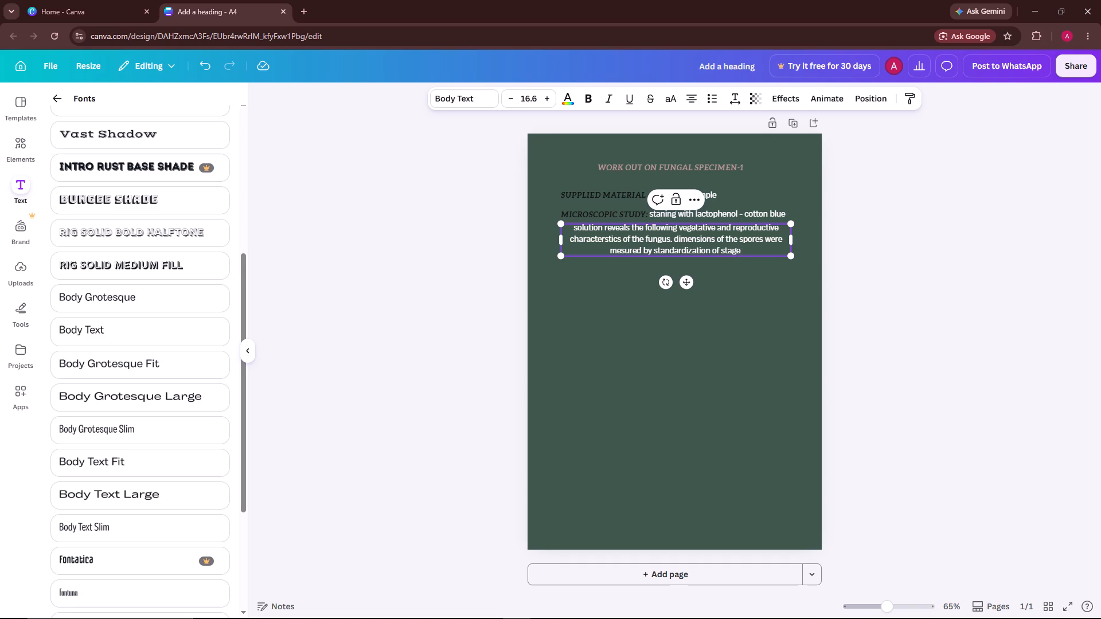
pyautogui.write('and')
pyautogui.press('space')
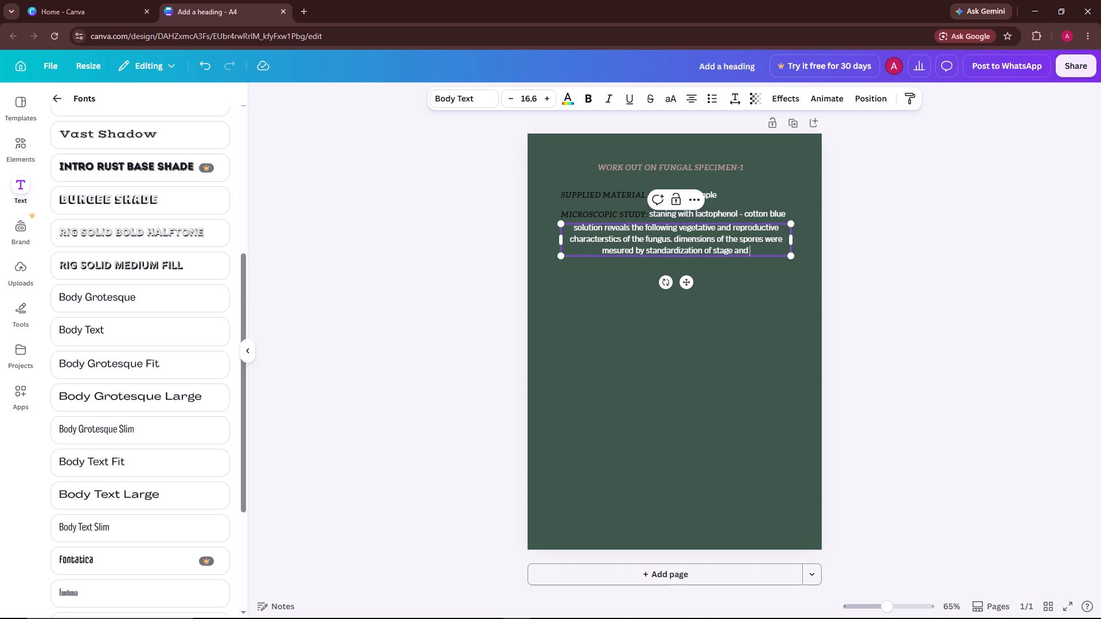
# Finish the sentence after "stage and" with "ocular micrometer.".
pyautogui.write('oc')
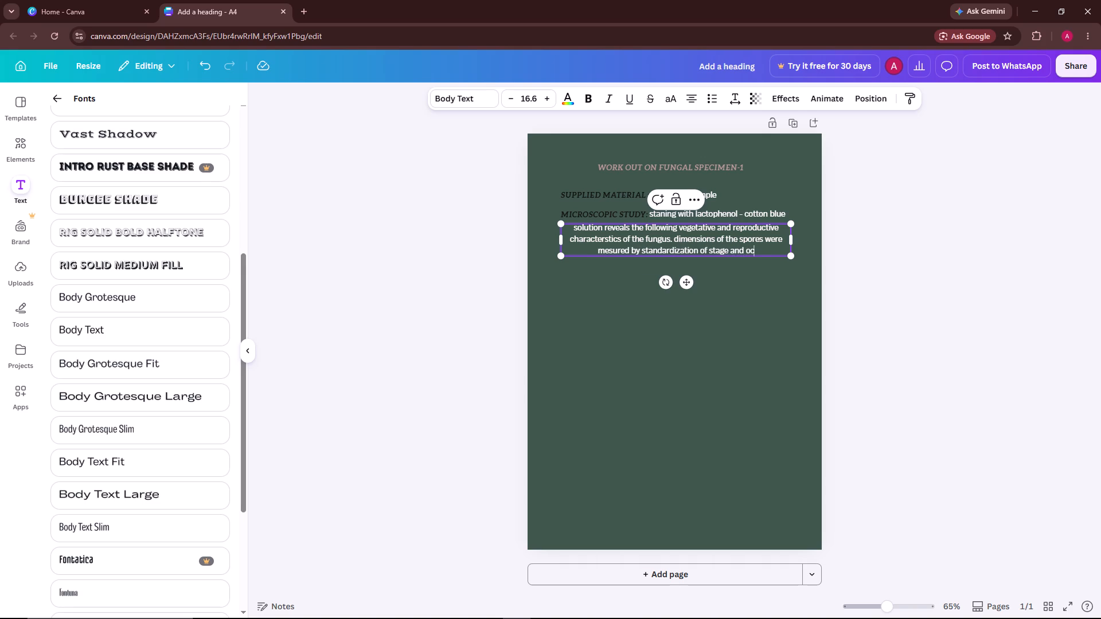
pyautogui.press('u')
pyautogui.write('lar')
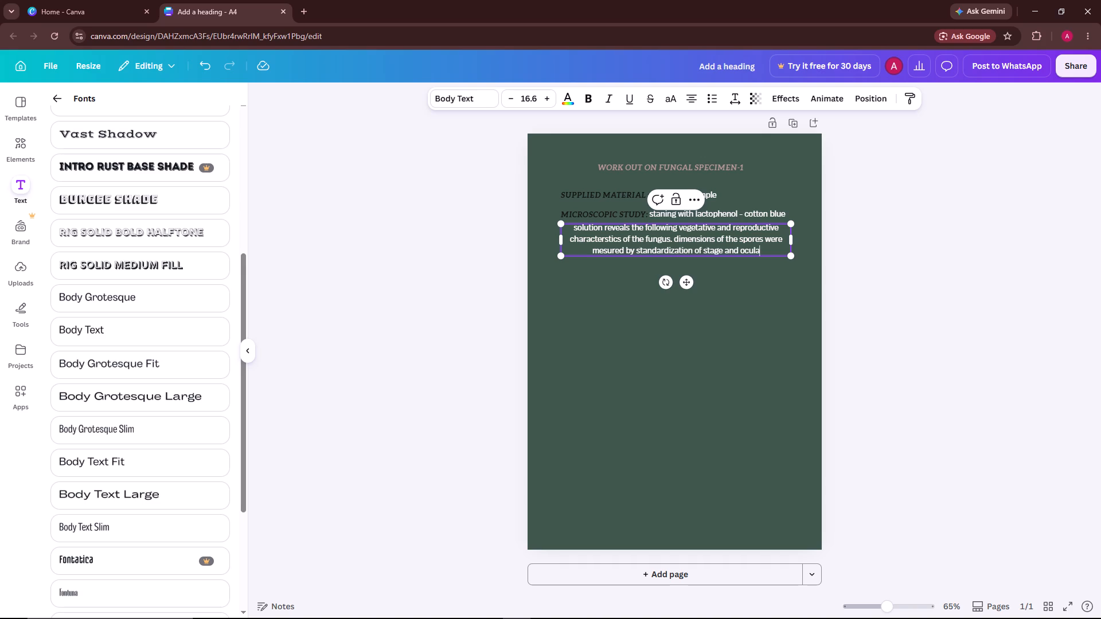
pyautogui.press('space')
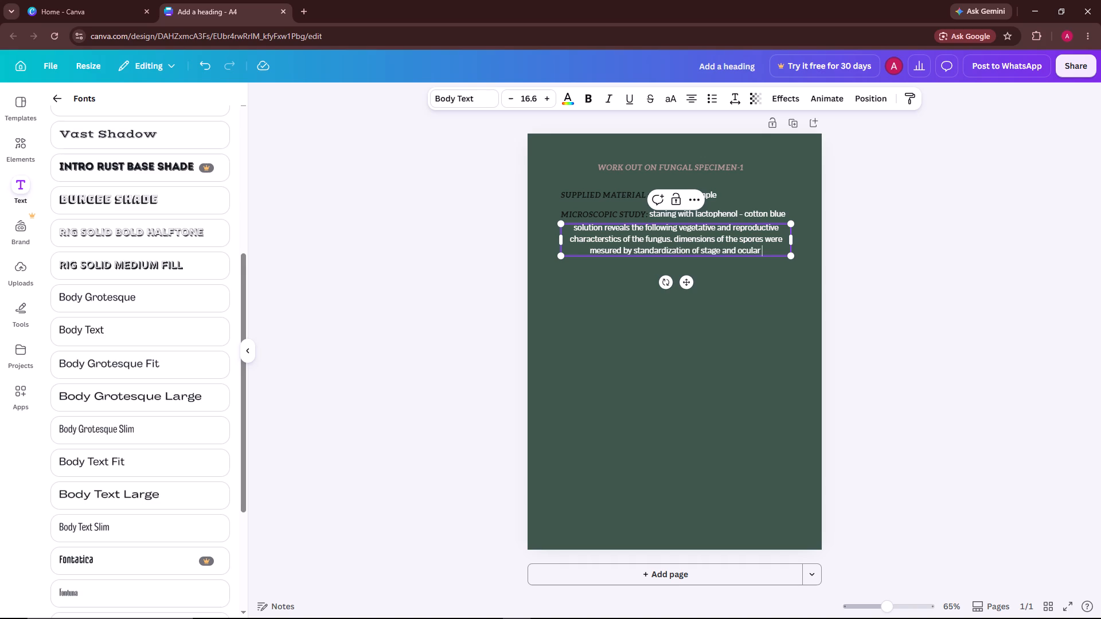
pyautogui.write('micro')
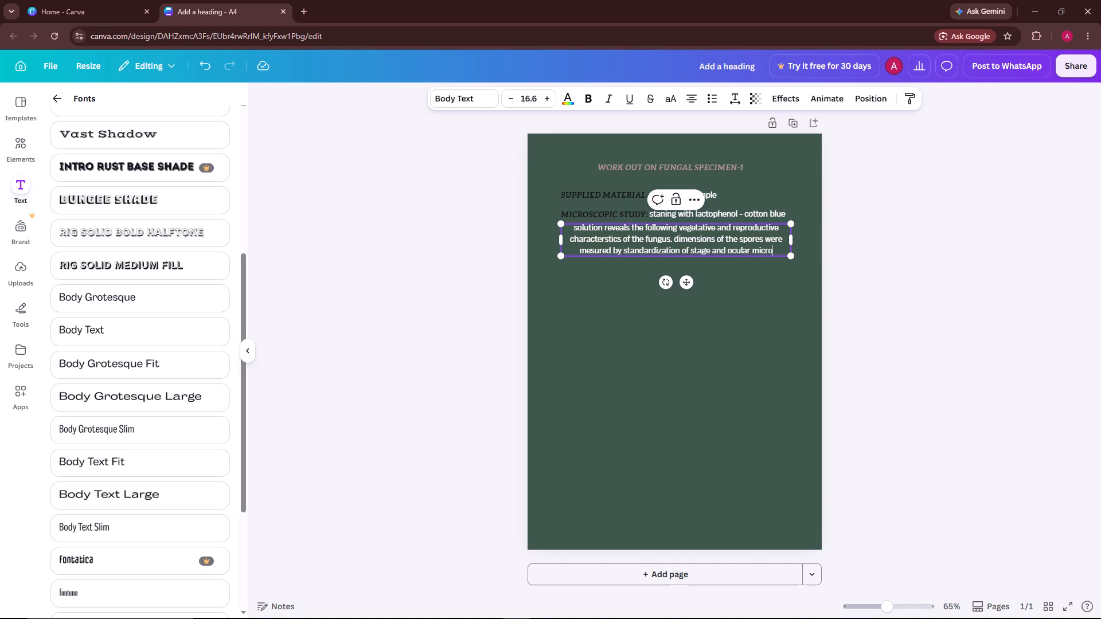
pyautogui.press(',')
pyautogui.press('BackSpace')
pyautogui.write('meter')
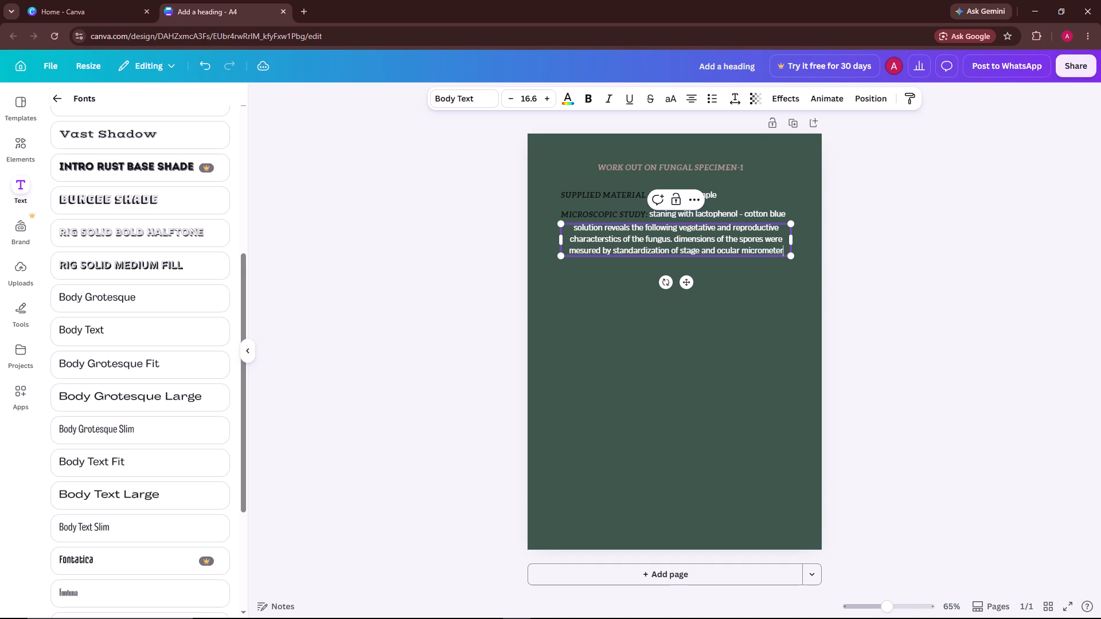
pyautogui.press('.')
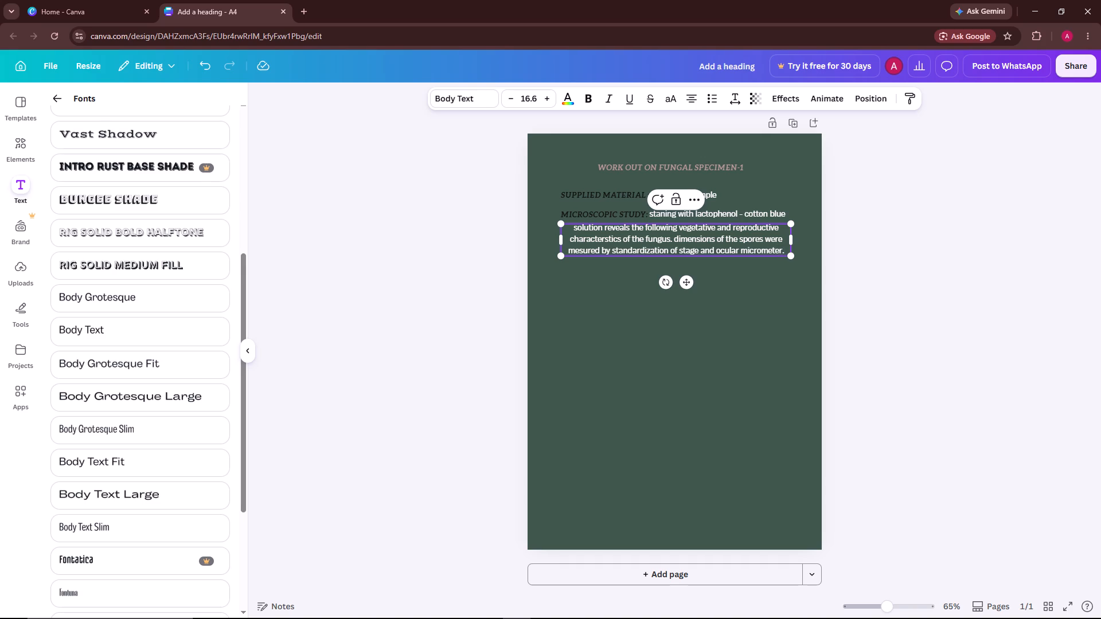
pyautogui.click(762, 322)
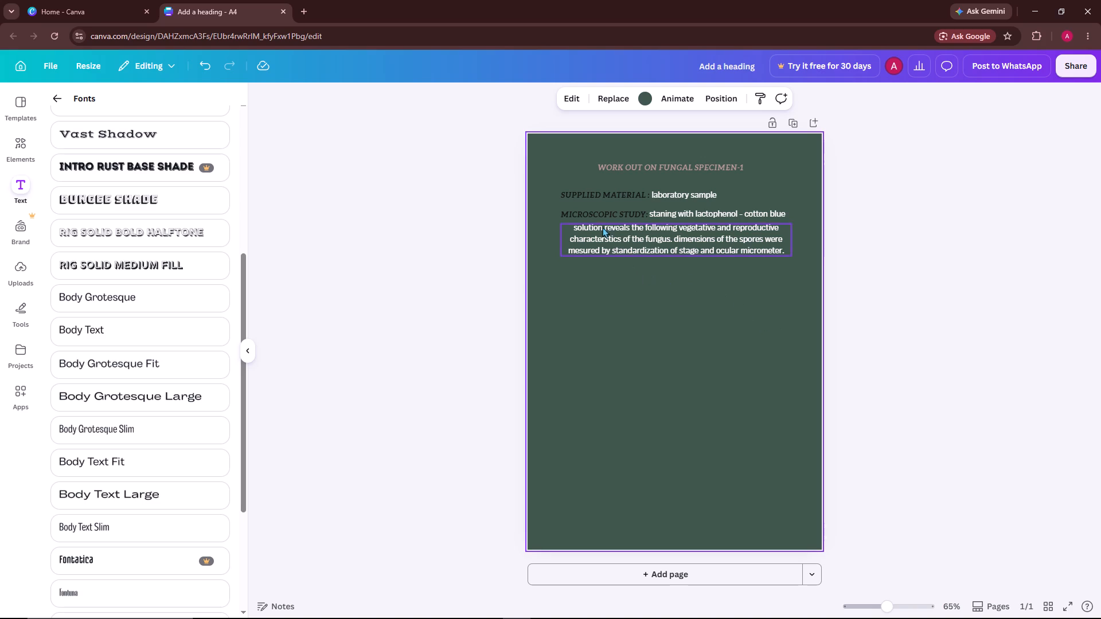
# Duplicate the "Supplied material" label and place the copy just below the microscopic study description.
pyautogui.click(578, 198)
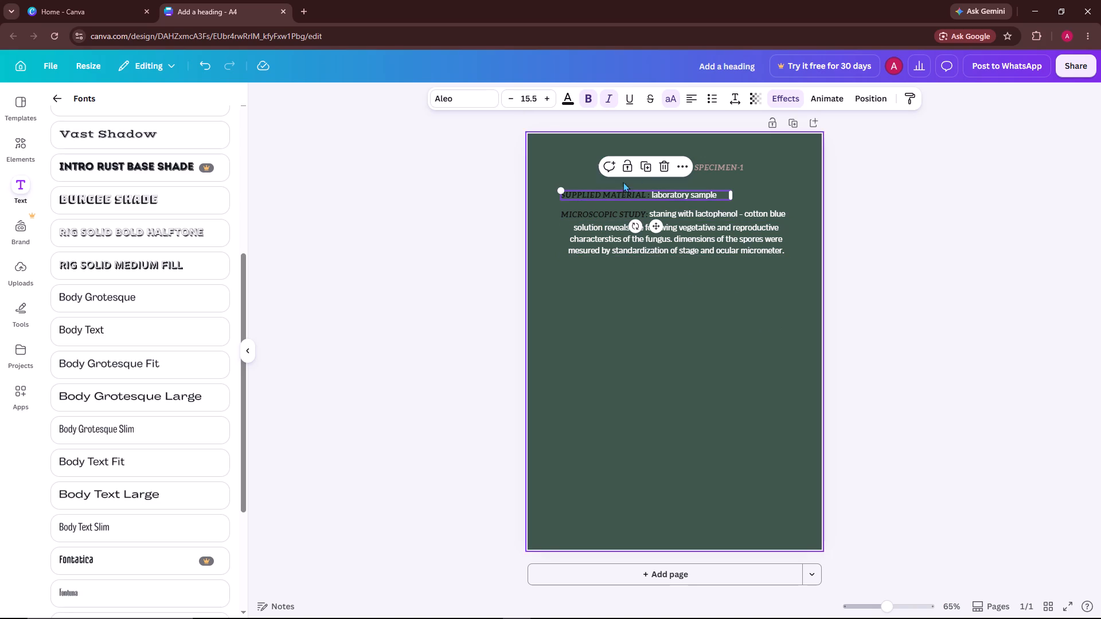
pyautogui.click(652, 167)
pyautogui.moveTo(606, 201); pyautogui.dragTo(592, 256)
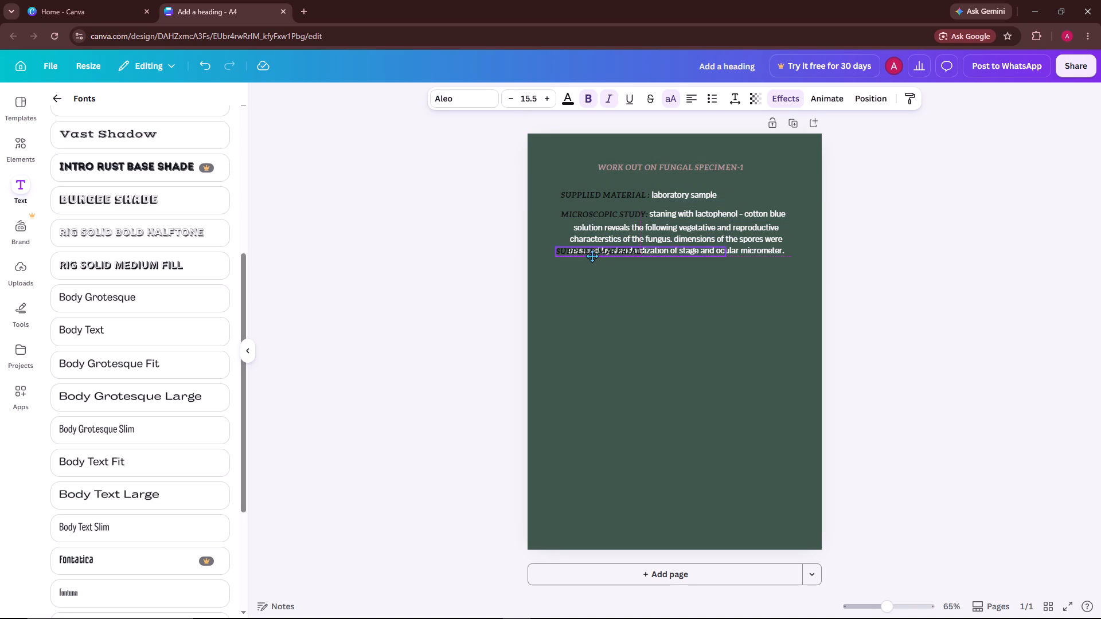
pyautogui.moveTo(592, 256); pyautogui.dragTo(592, 263)
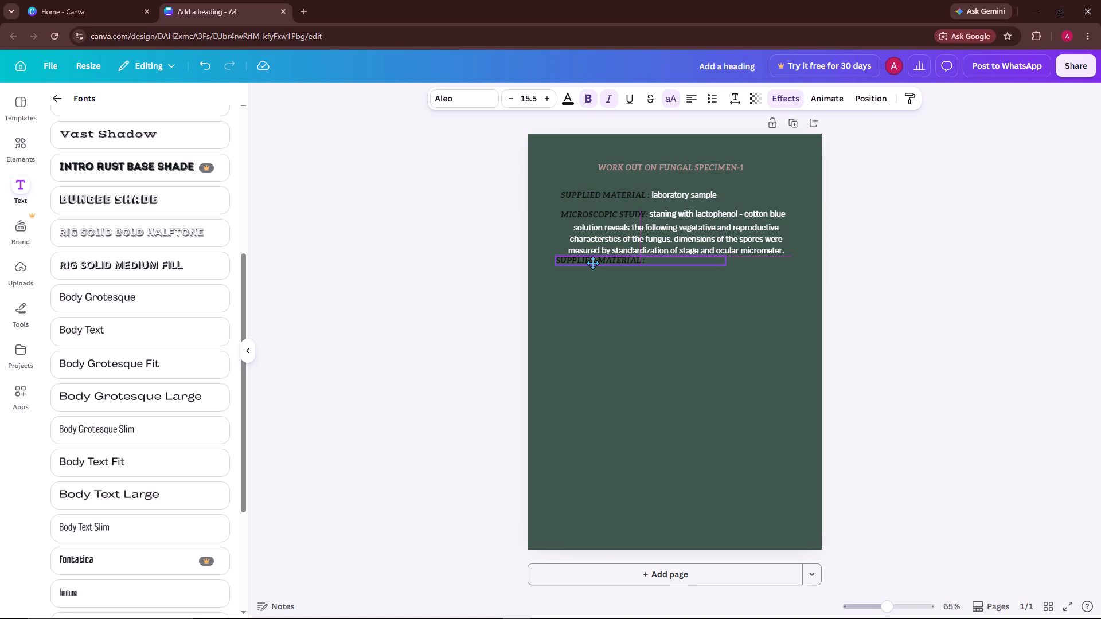
pyautogui.moveTo(592, 263); pyautogui.dragTo(592, 265)
# Replace the copied label's text with "vegetative structure :".
pyautogui.doubleClick(650, 269)
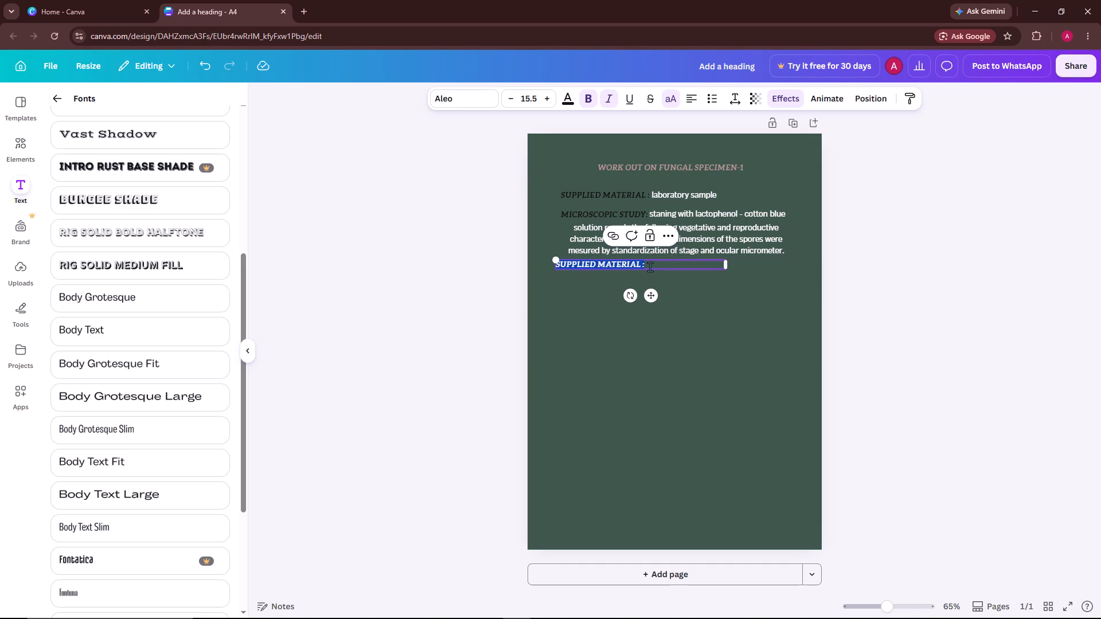
pyautogui.press('BackSpace')
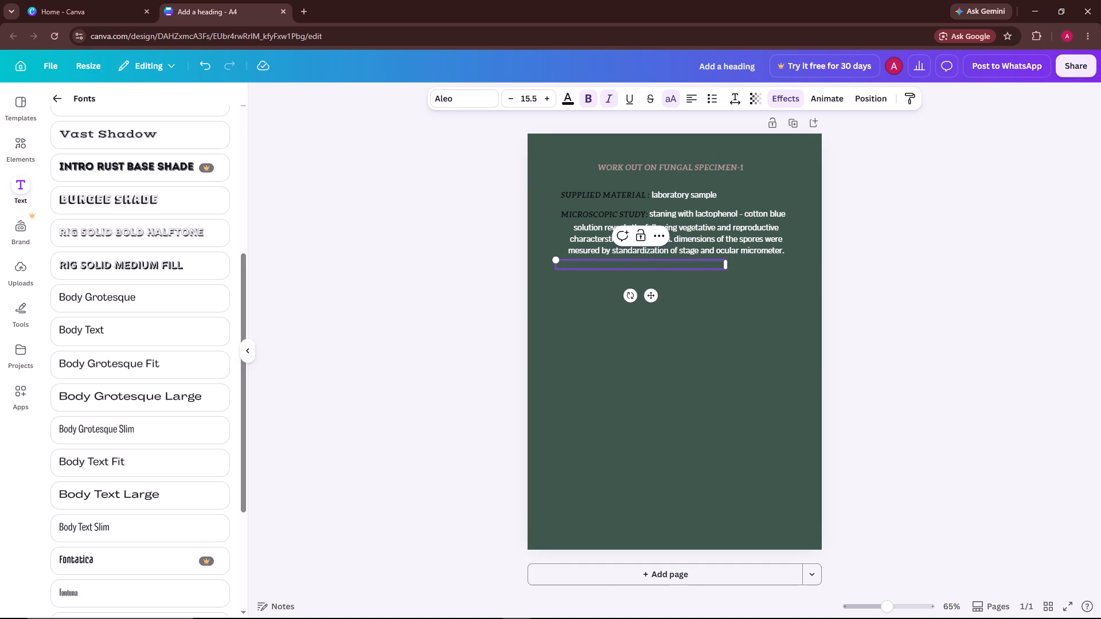
pyautogui.write('vegetative')
pyautogui.press('space')
pyautogui.write('struct')
pyautogui.write('ure')
pyautogui.press('space')
pyautogui.write(':')
pyautogui.click(678, 351)
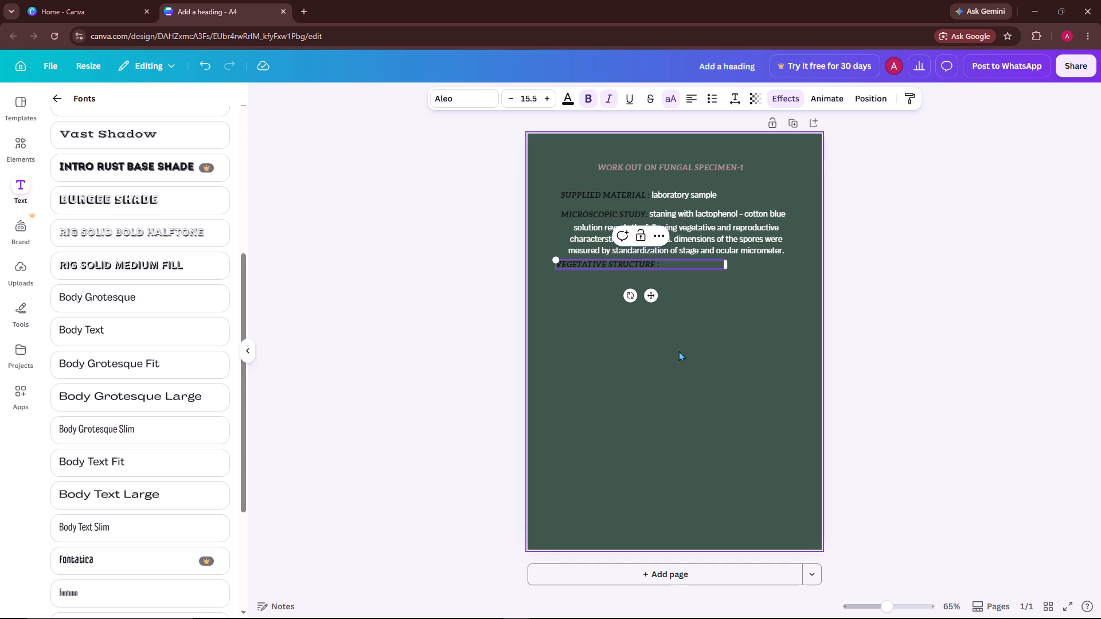
# Duplicate the "staning with lactophenol - cotton blue" text and place the copy beside the "Vegetative structure" label.
pyautogui.click(692, 211)
pyautogui.click(718, 181)
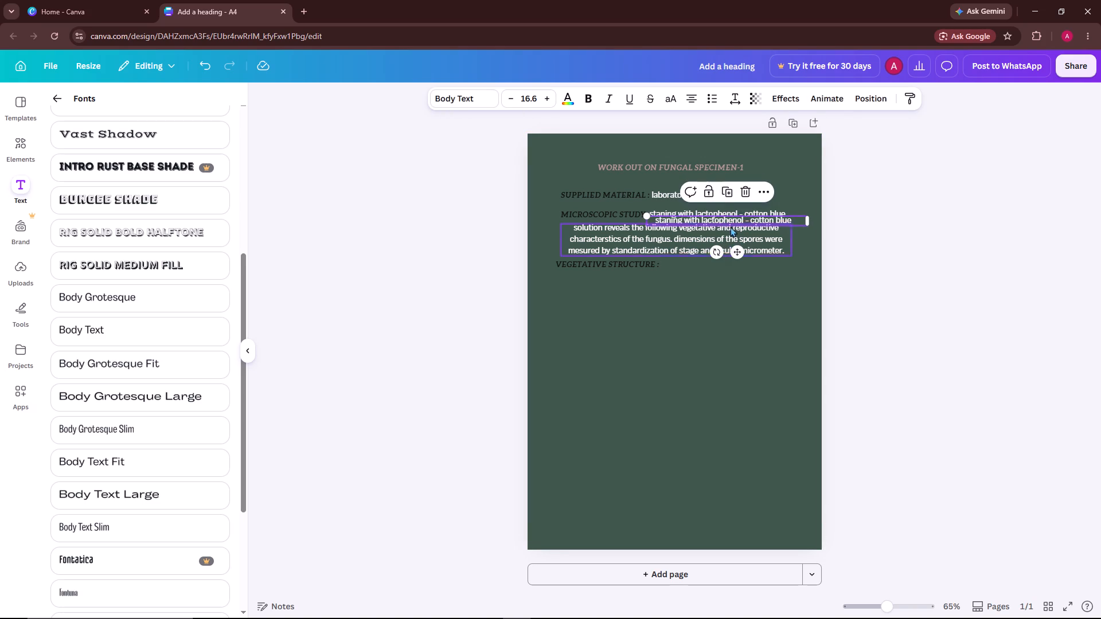
pyautogui.moveTo(731, 220); pyautogui.dragTo(731, 264)
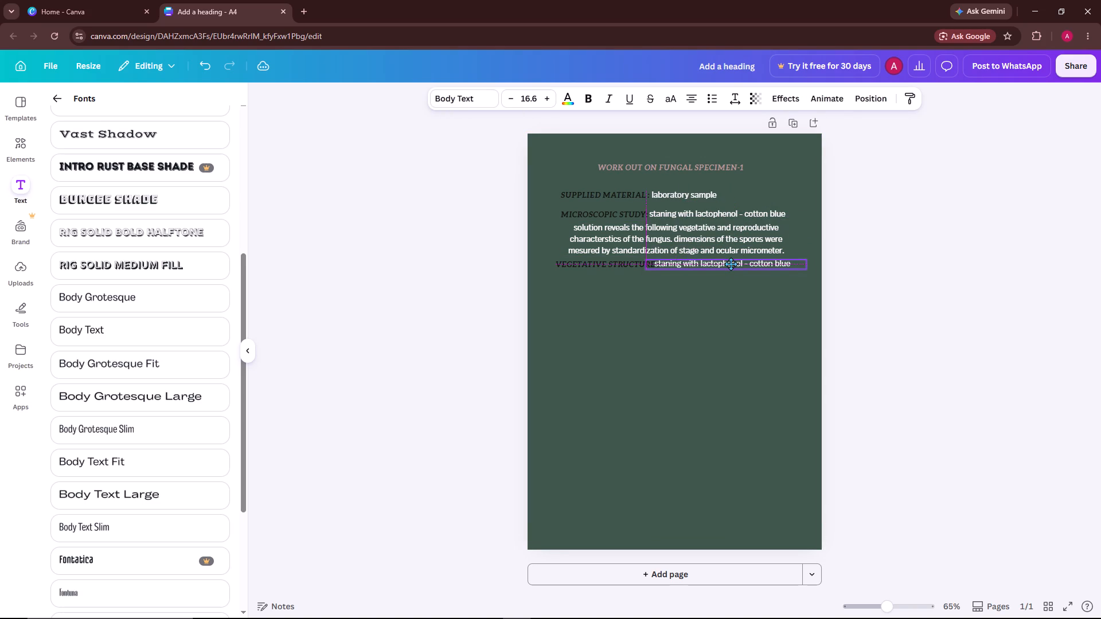
pyautogui.moveTo(731, 264); pyautogui.dragTo(731, 269)
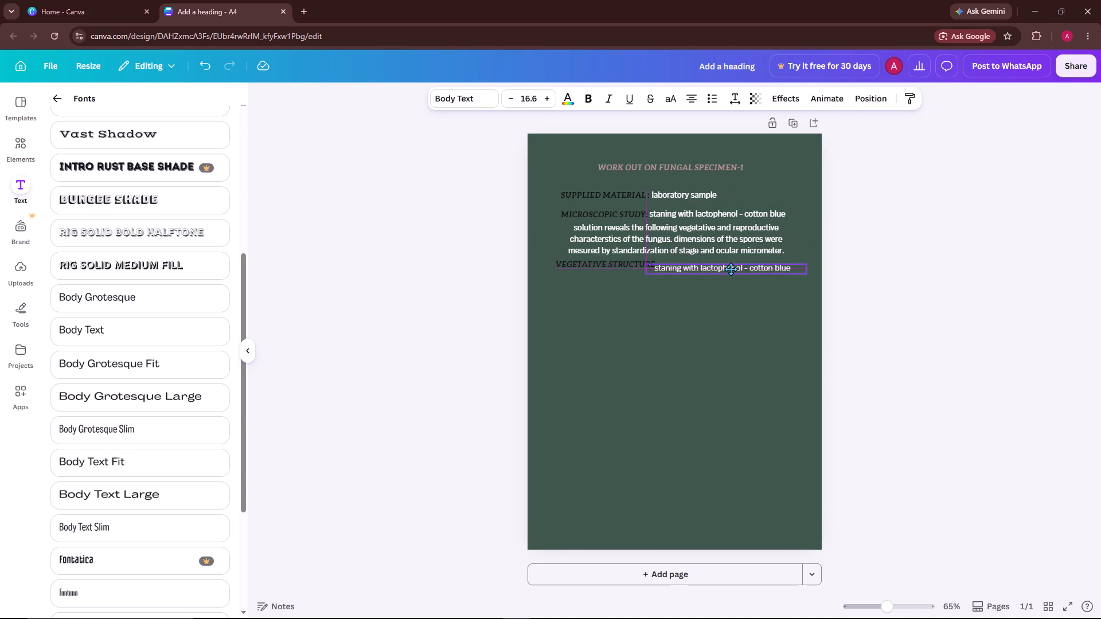
pyautogui.moveTo(731, 269); pyautogui.dragTo(733, 268)
pyautogui.click(733, 268)
pyautogui.moveTo(735, 265); pyautogui.dragTo(740, 263)
pyautogui.click(661, 309)
pyautogui.click(709, 268)
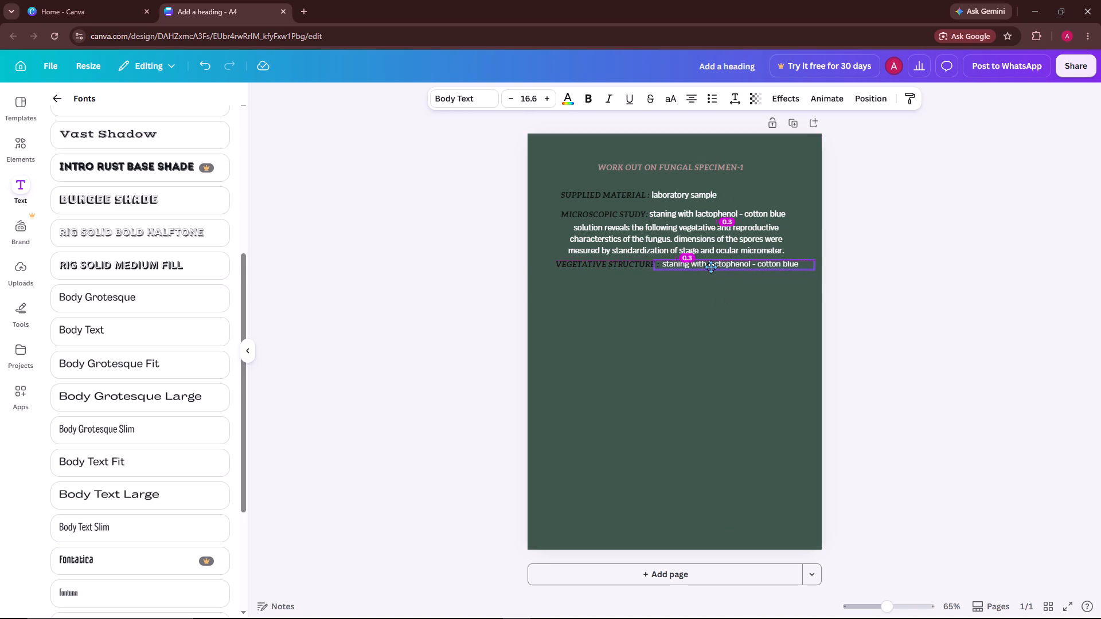
# Shift the copied "staning with lactophenol - cotton blue" text slightly away from the "Vegetative structure" label, keeping it on the same line.
pyautogui.click(674, 285)
pyautogui.click(746, 265)
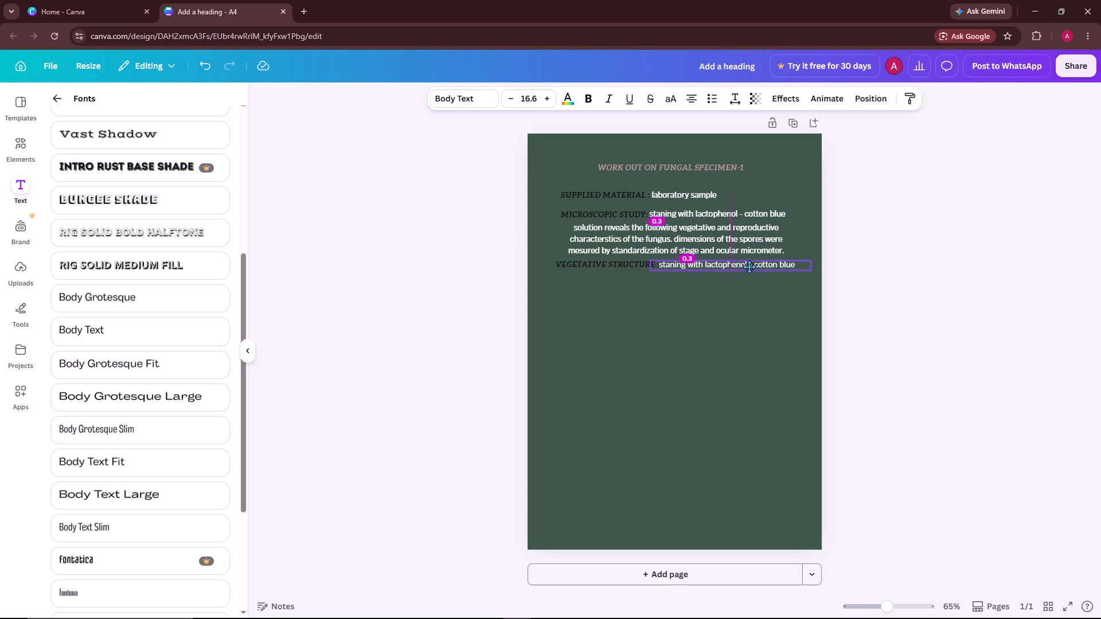
pyautogui.click(749, 267)
pyautogui.click(629, 317)
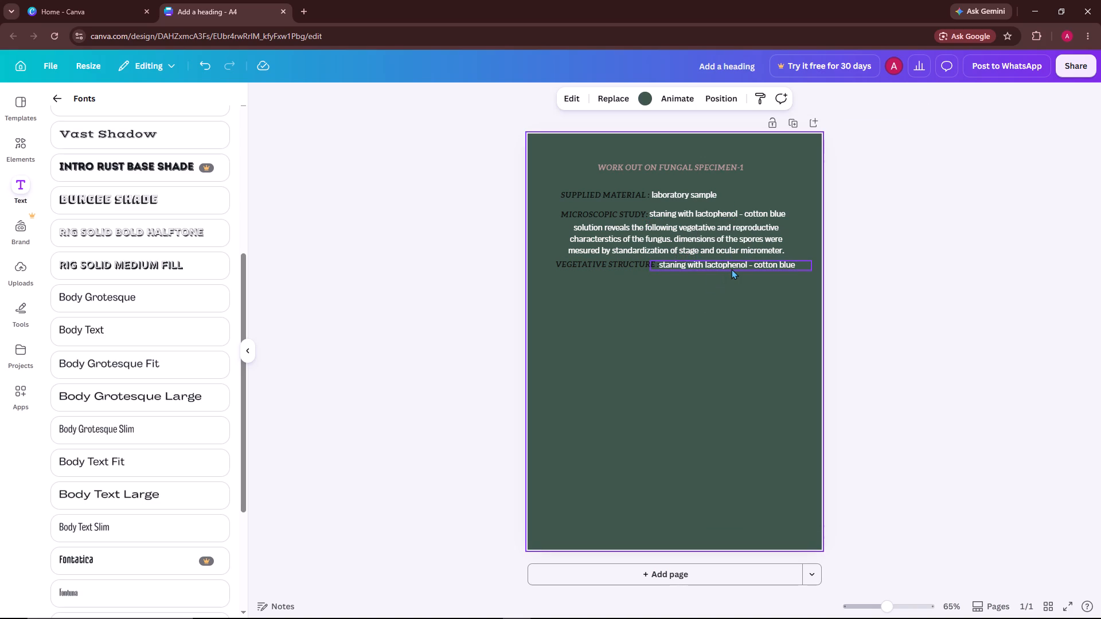
pyautogui.click(715, 269)
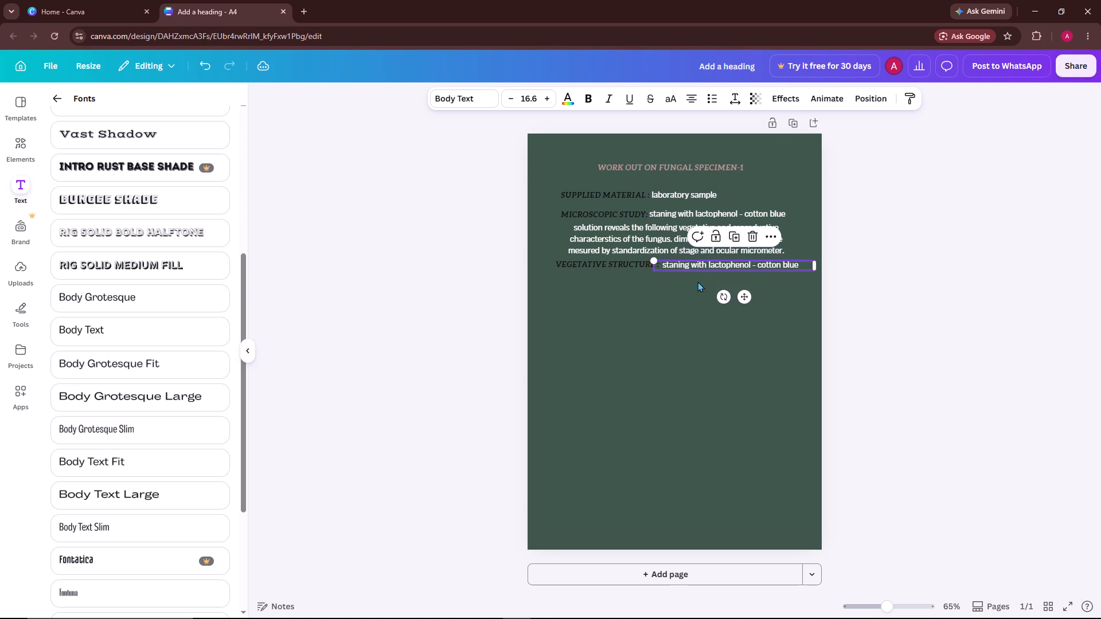
pyautogui.click(684, 292)
# Replace the copied text beside the "Vegetative structure" label with "the vegetative structure of the fungas".
pyautogui.click(697, 266)
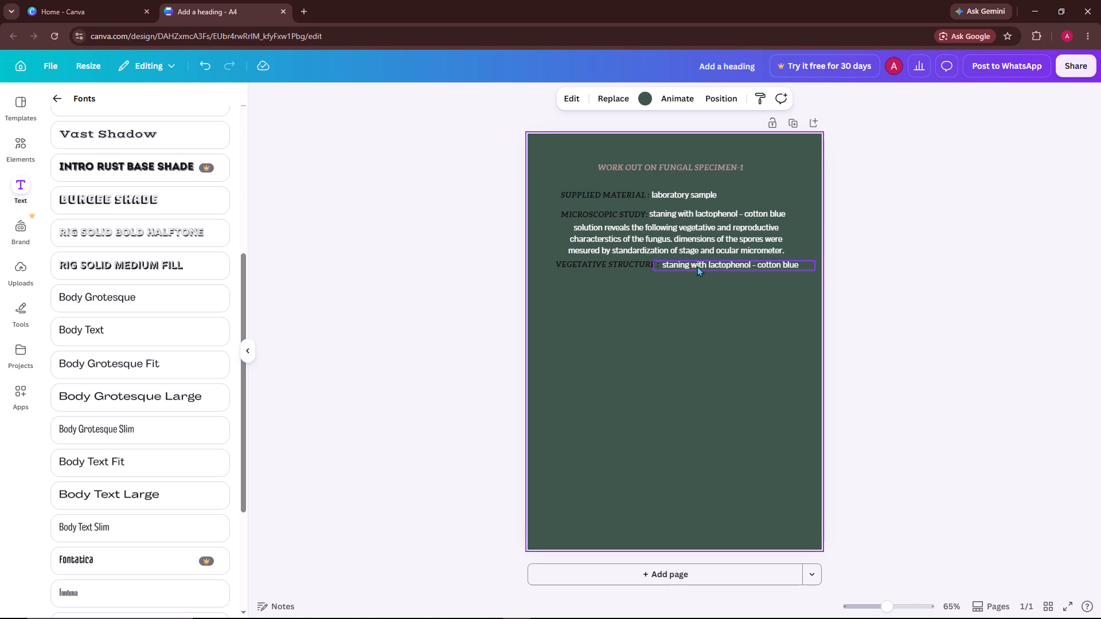
pyautogui.click(697, 266)
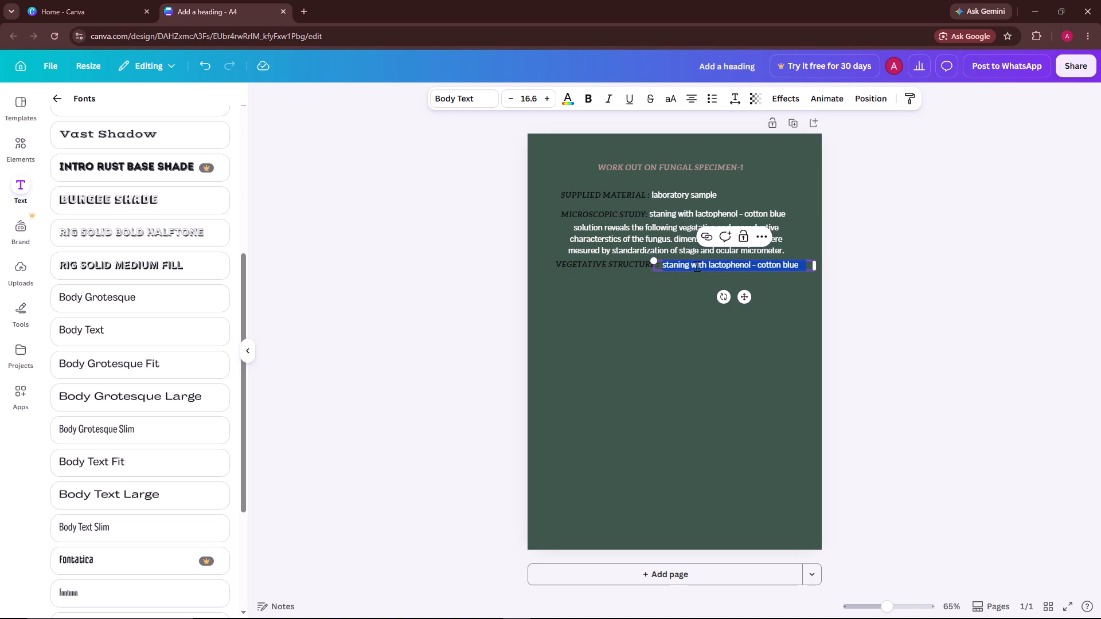
pyautogui.press('BackSpace')
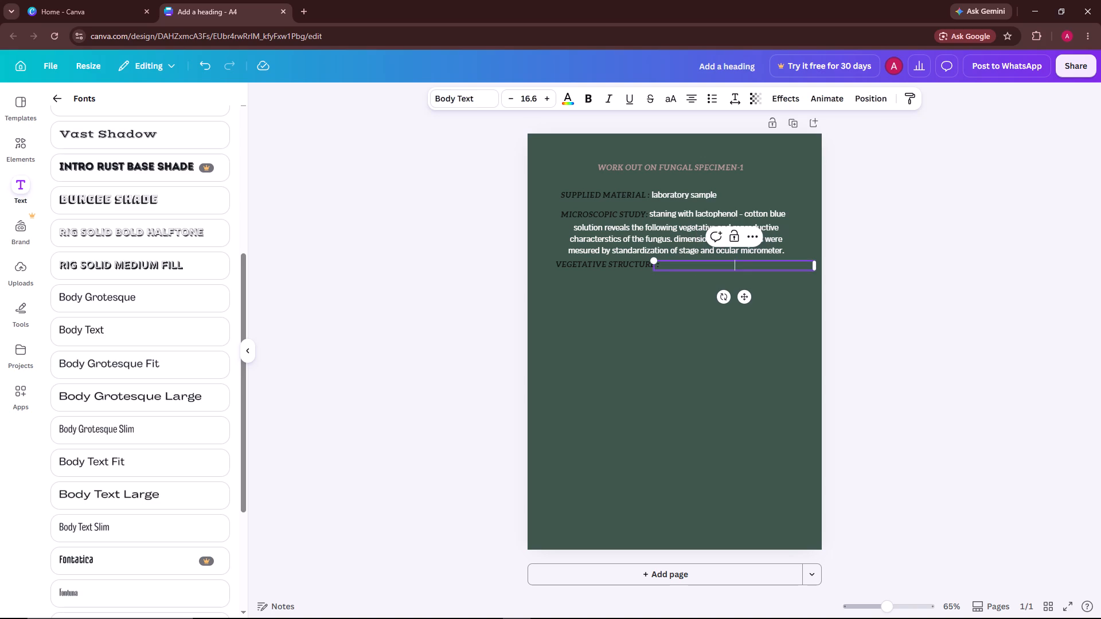
pyautogui.write('the vegetative')
pyautogui.press('space')
pyautogui.write('st')
pyautogui.write('ructure')
pyautogui.press('space')
pyautogui.write('of the')
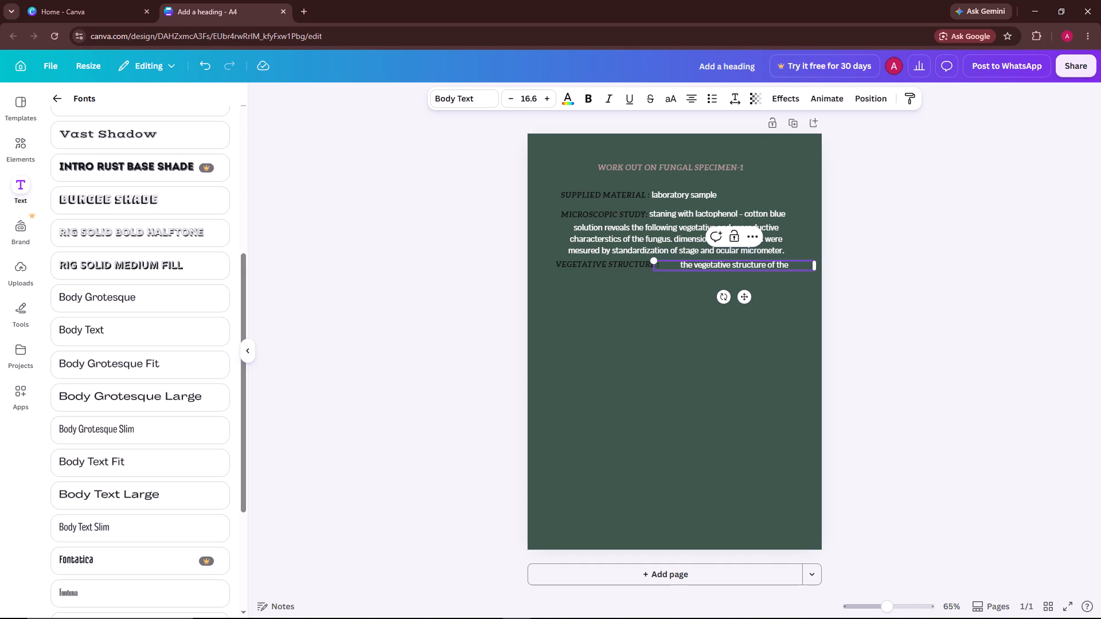
pyautogui.press('space')
pyautogui.write('fung')
pyautogui.write('as')
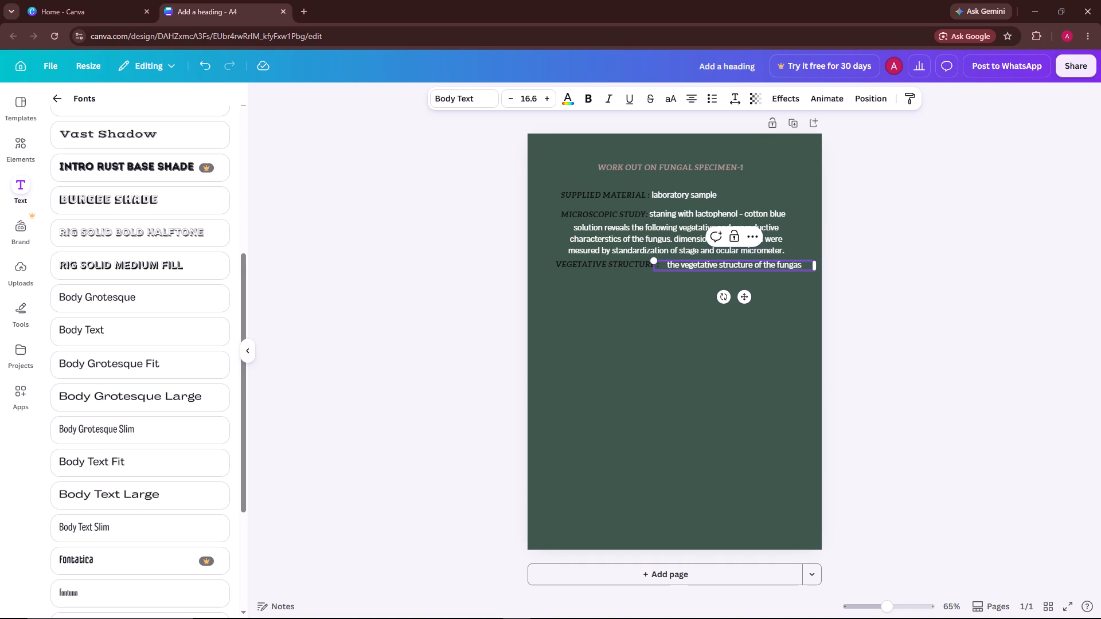
pyautogui.press('space')
pyautogui.press('space')
pyautogui.press('space')
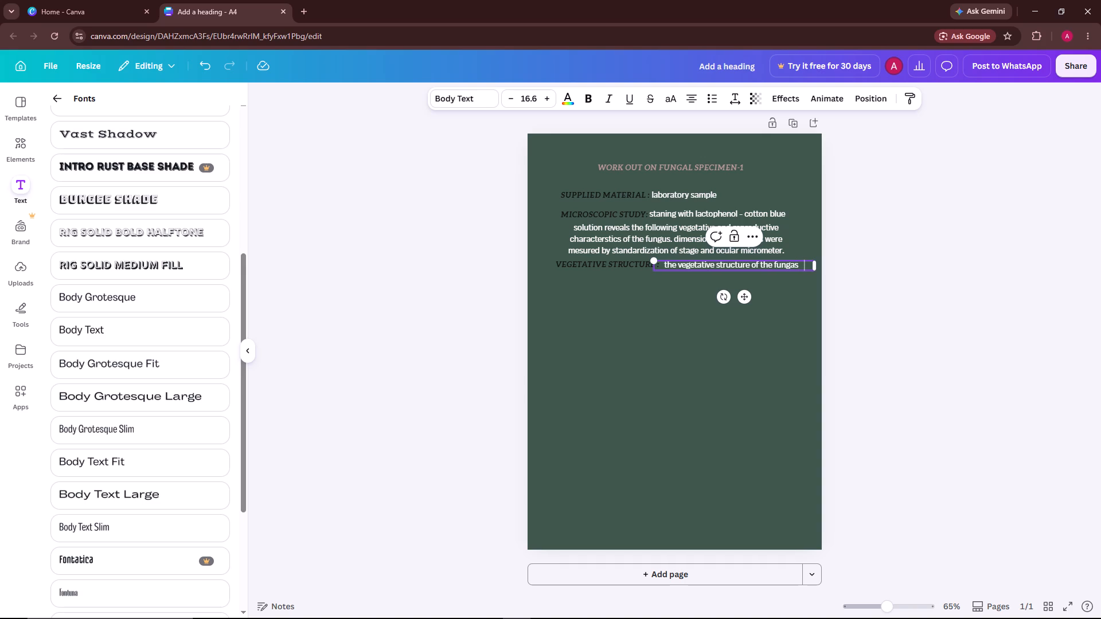
pyautogui.press('space')
pyautogui.press('space')
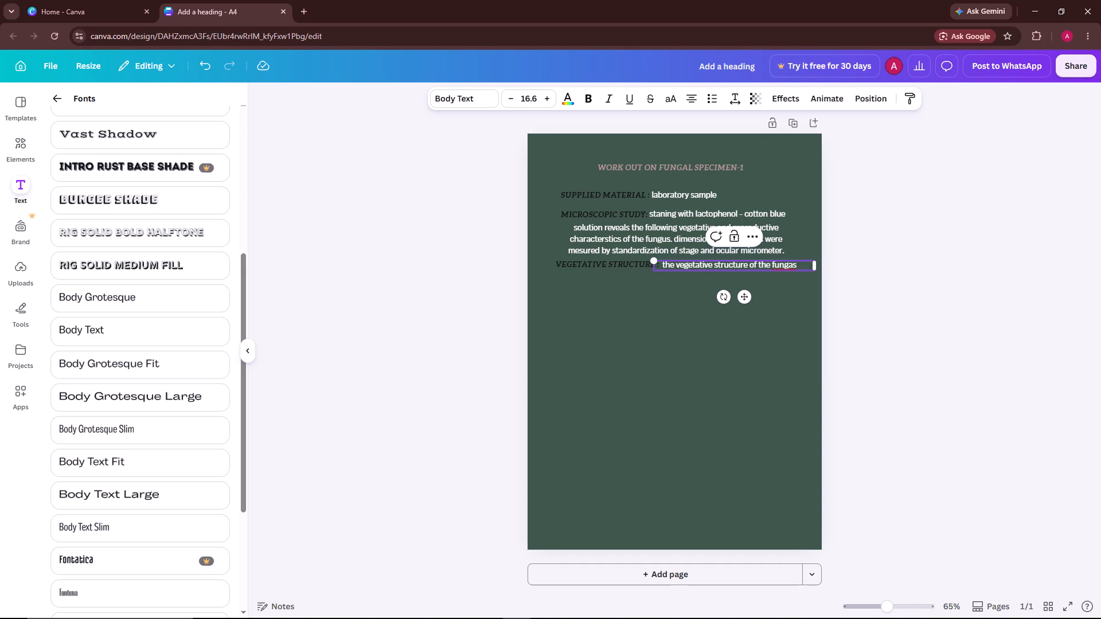
pyautogui.click(616, 333)
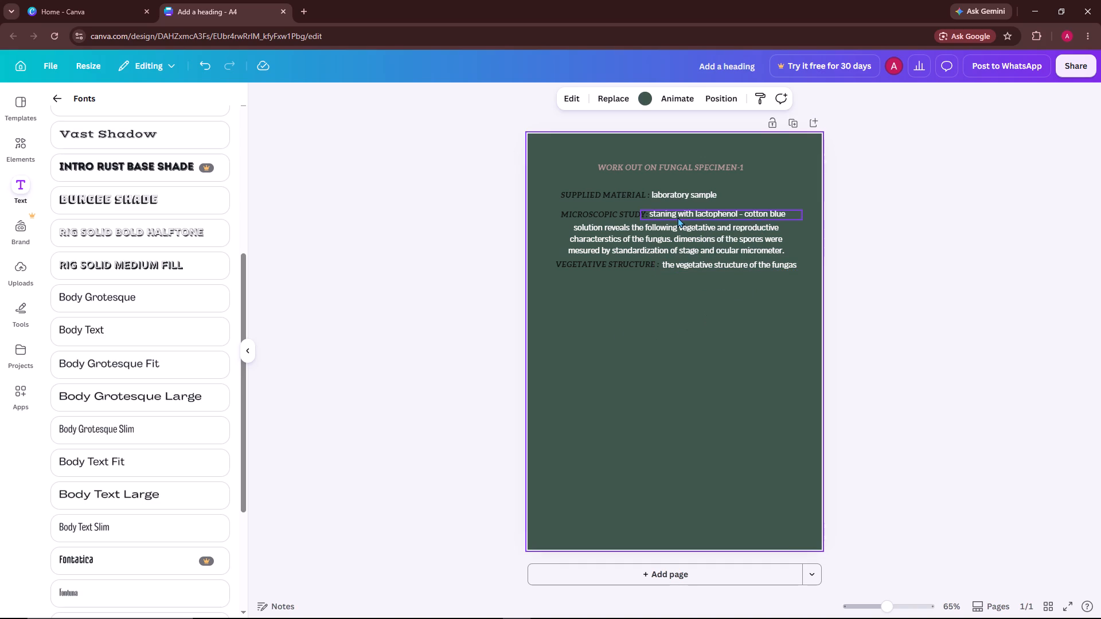
# Duplicate the three-line "solution reveals the following..." paragraph and place the copy just below the "Vegetative structure" line.
pyautogui.click(674, 232)
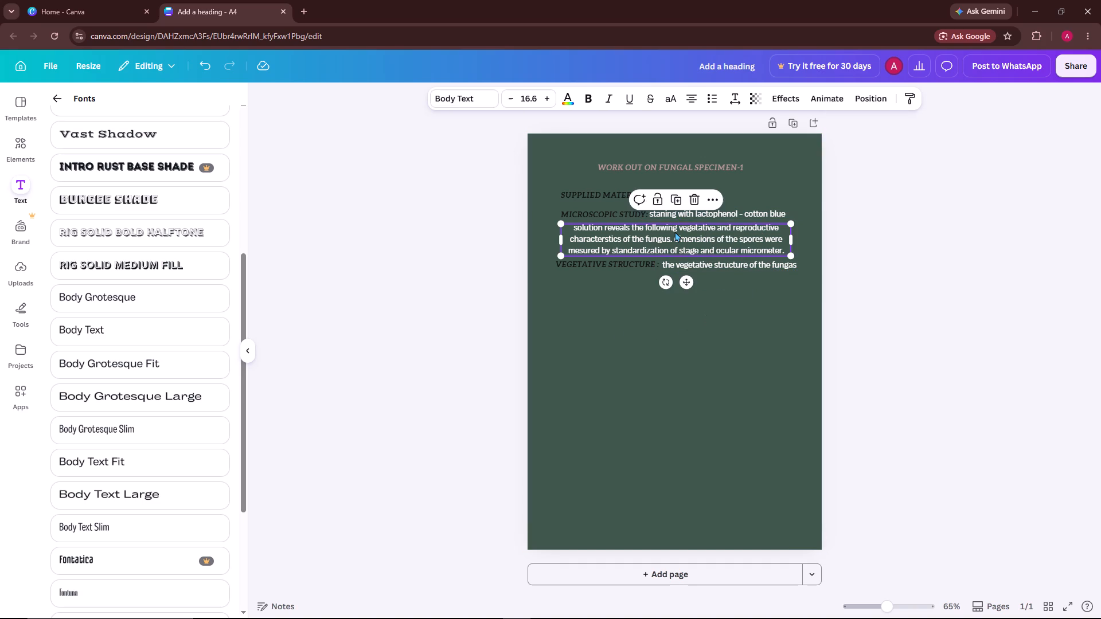
pyautogui.click(678, 194)
pyautogui.moveTo(667, 235); pyautogui.dragTo(666, 243)
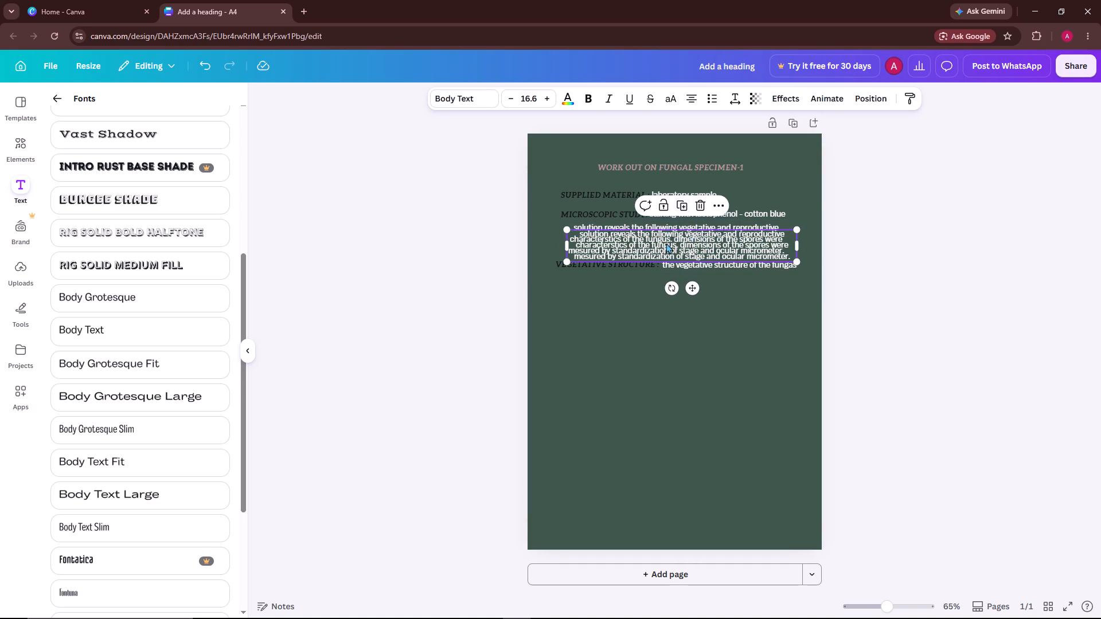
pyautogui.moveTo(666, 243); pyautogui.dragTo(661, 296)
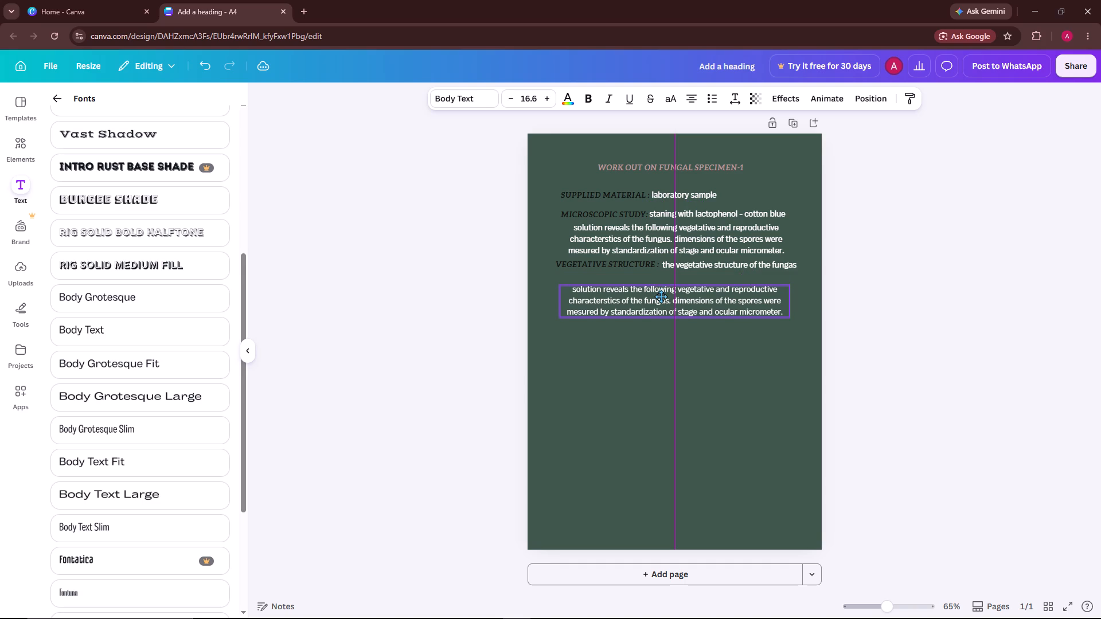
pyautogui.moveTo(661, 296); pyautogui.dragTo(661, 283)
# Replace the copied paragraph's text with "consist of a fast growing,".
pyautogui.click(704, 290)
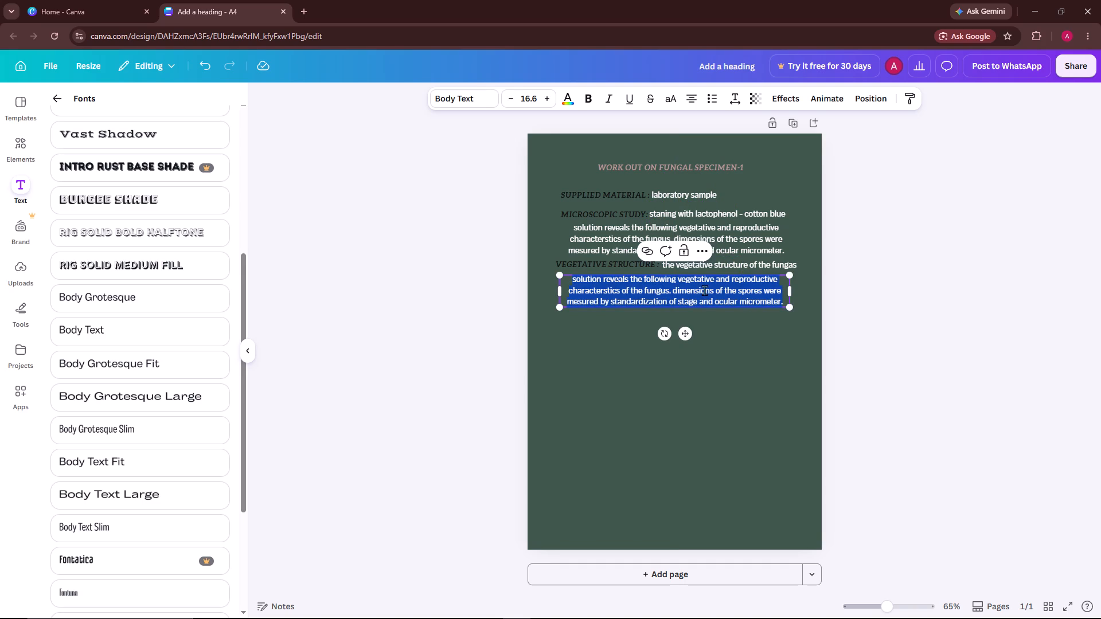
pyautogui.press('BackSpace')
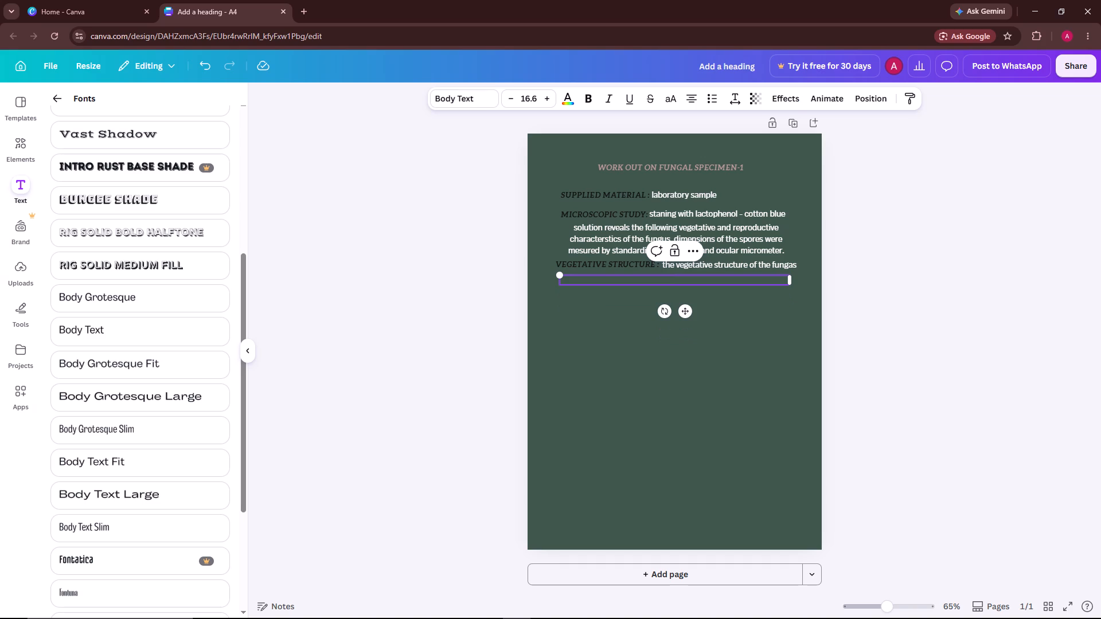
pyautogui.write('consist')
pyautogui.press('space')
pyautogui.write('of a')
pyautogui.press('space')
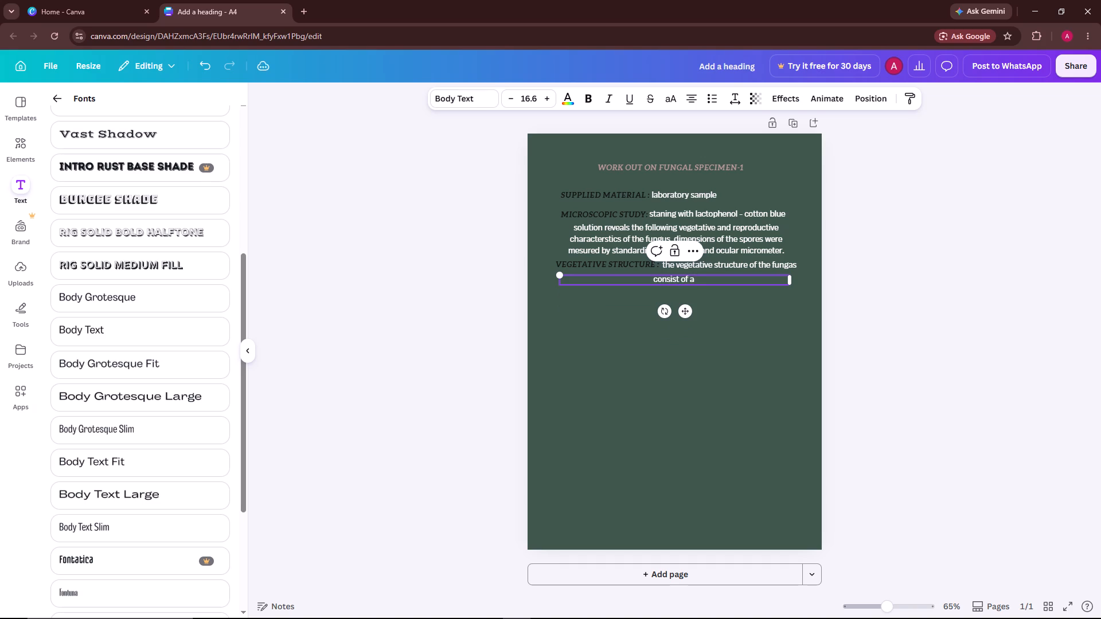
pyautogui.write('fast')
pyautogui.press('space')
pyautogui.write('gr')
pyautogui.write('owing')
pyautogui.press('space')
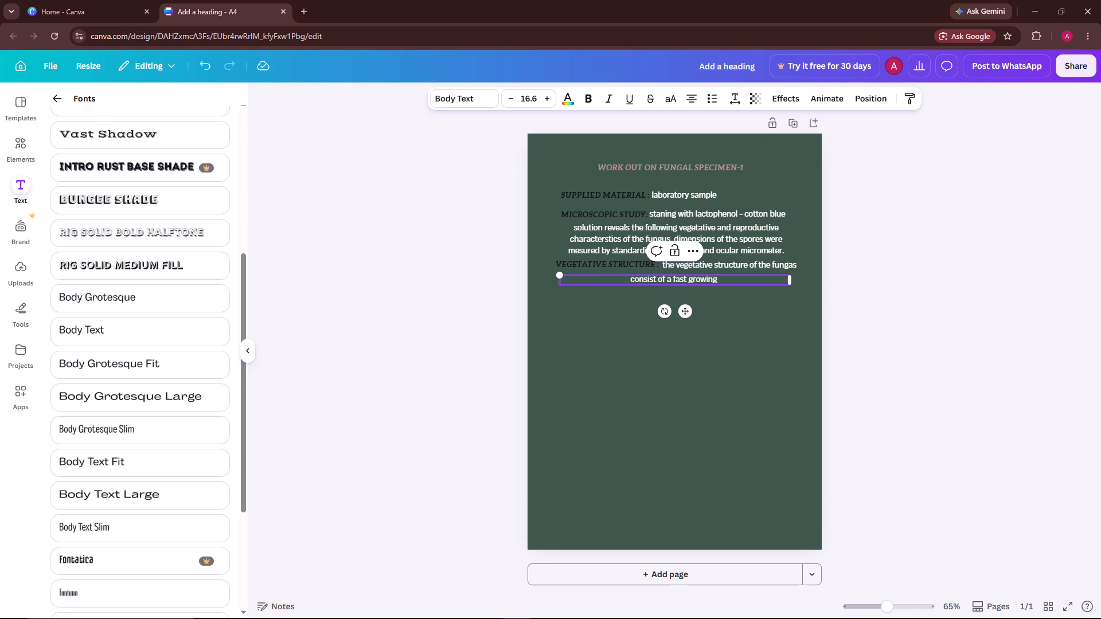
pyautogui.press('BackSpace')
pyautogui.write(',')
pyautogui.press('space')
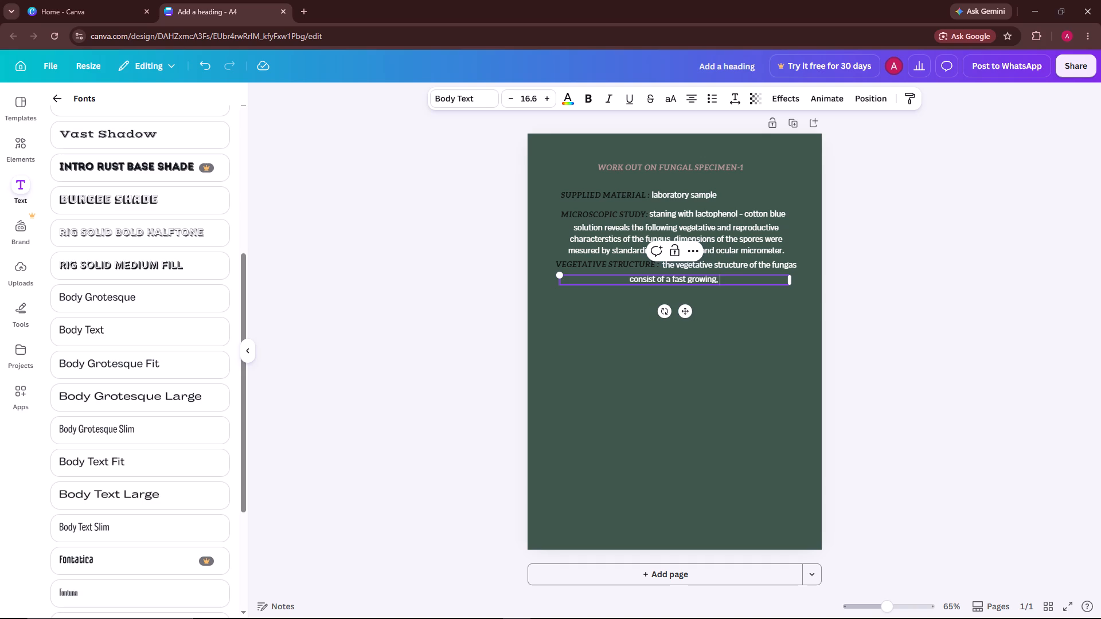
# Continue the vegetative structure sentence after "fast growing," with "white, cottony mycellium".
pyautogui.write('whit')
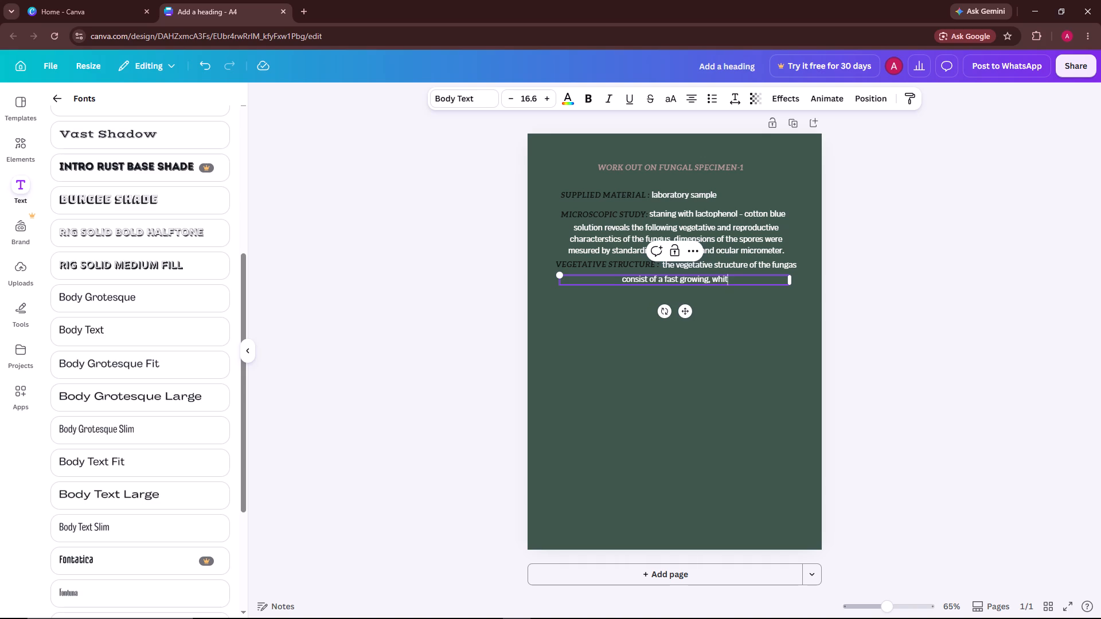
pyautogui.press('e')
pyautogui.write(',')
pyautogui.press('space')
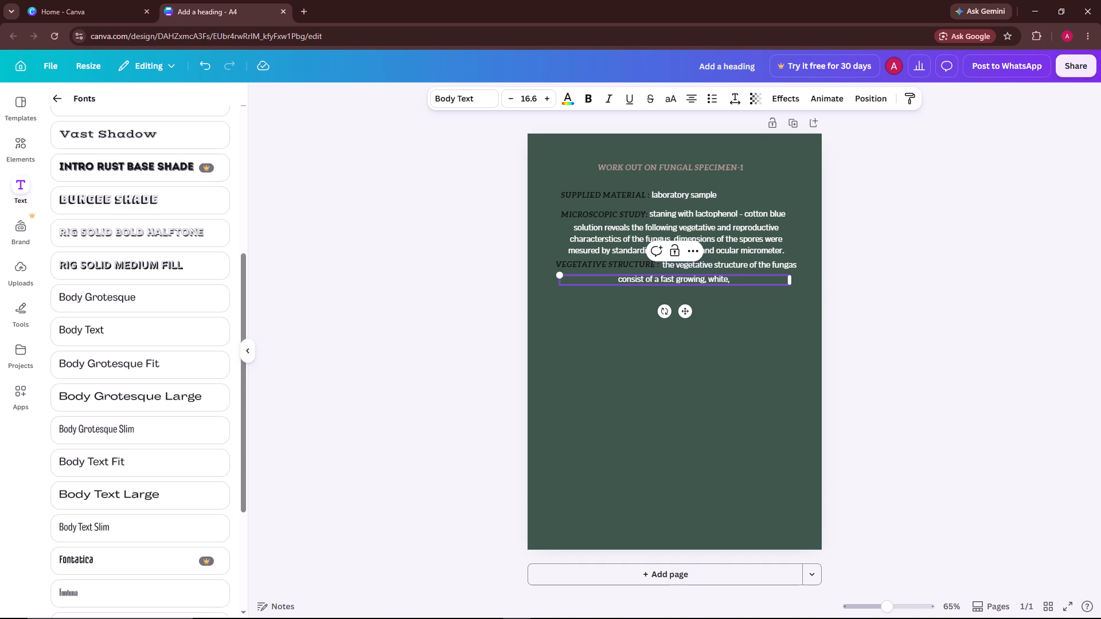
pyautogui.write('cott')
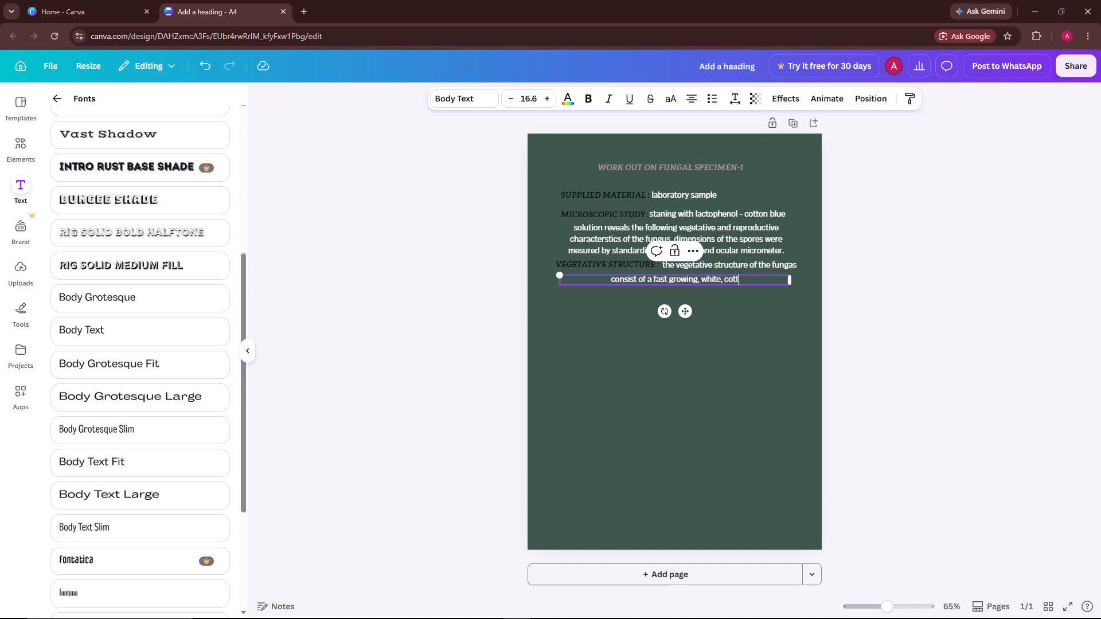
pyautogui.write('ony')
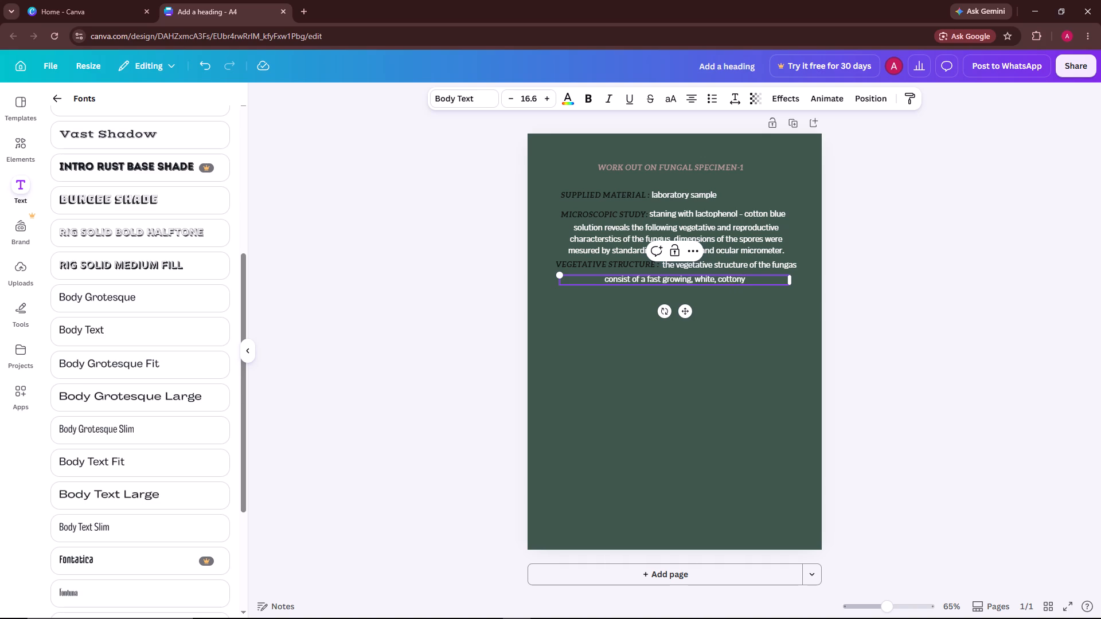
pyautogui.press('space')
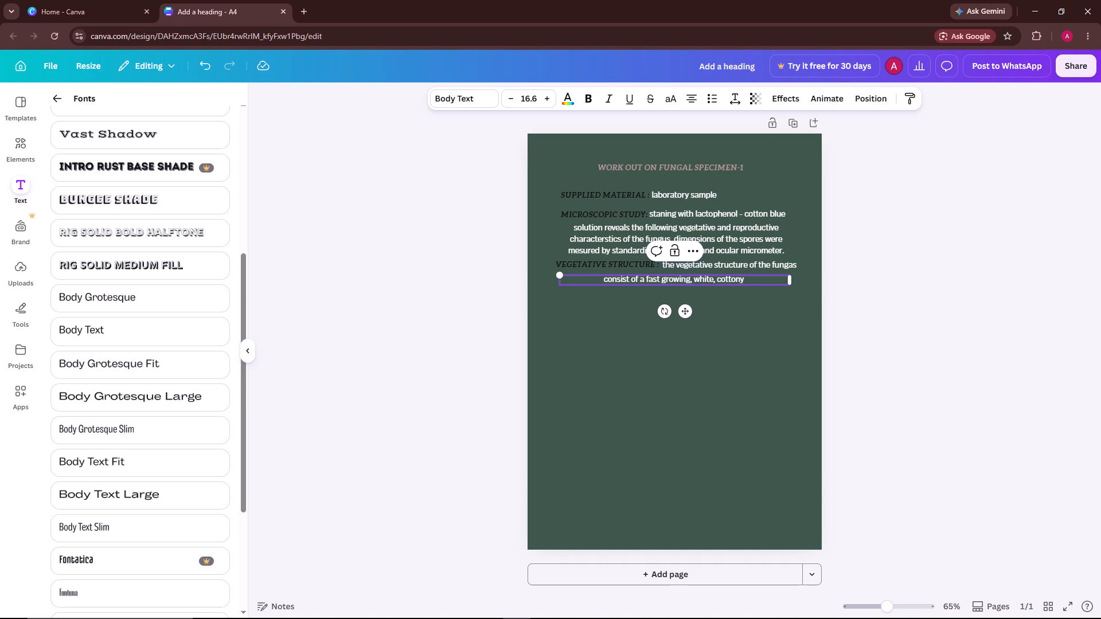
pyautogui.write('my')
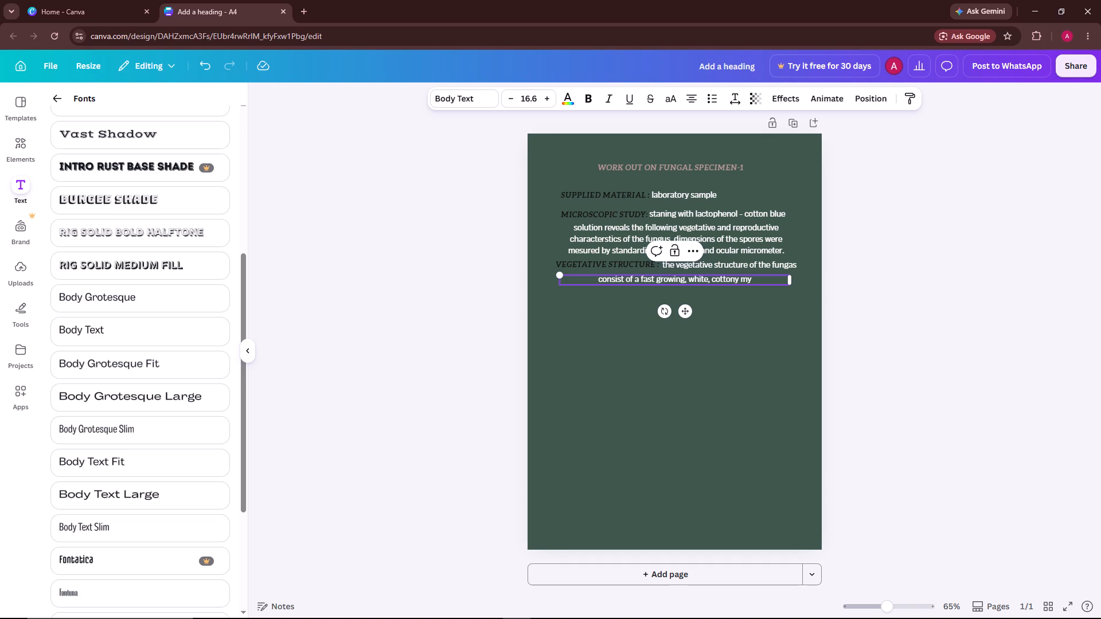
pyautogui.write('ce')
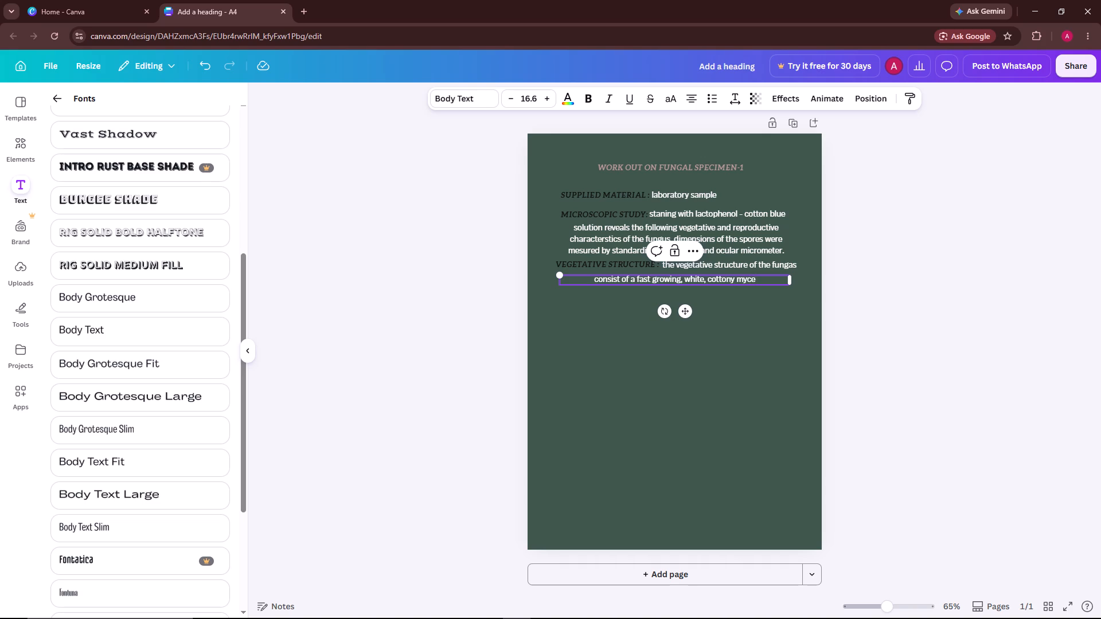
pyautogui.write('llium')
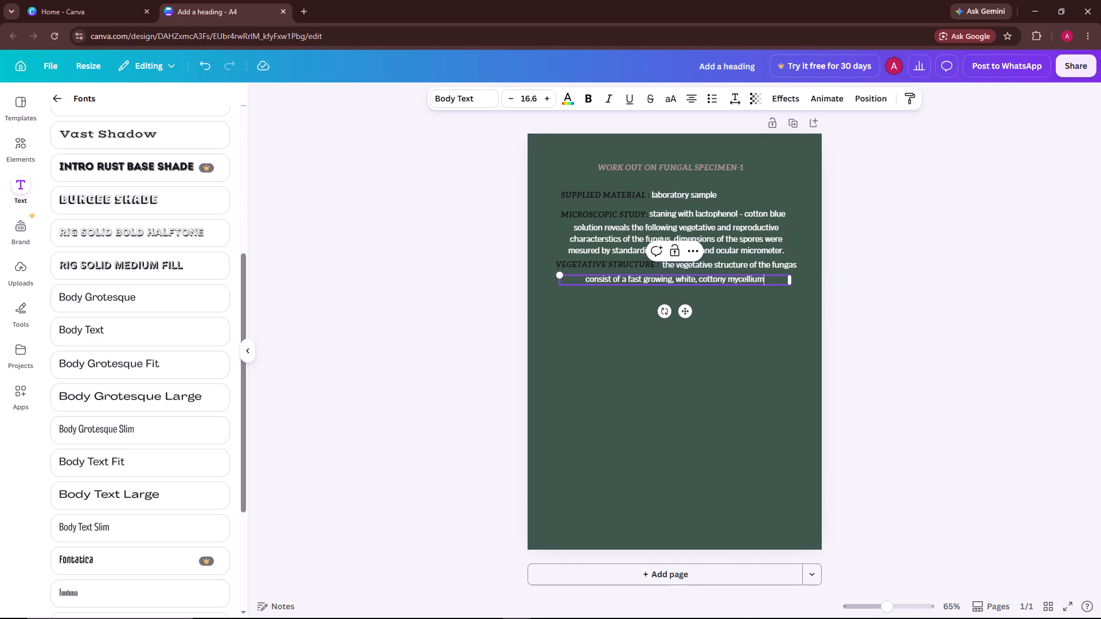
pyautogui.press('space')
# Continue the vegetative structure sentence after "cottony mycellium" with "made up of thrad- like ,".
pyautogui.write('mad')
pyautogui.write('e up of')
pyautogui.press('space')
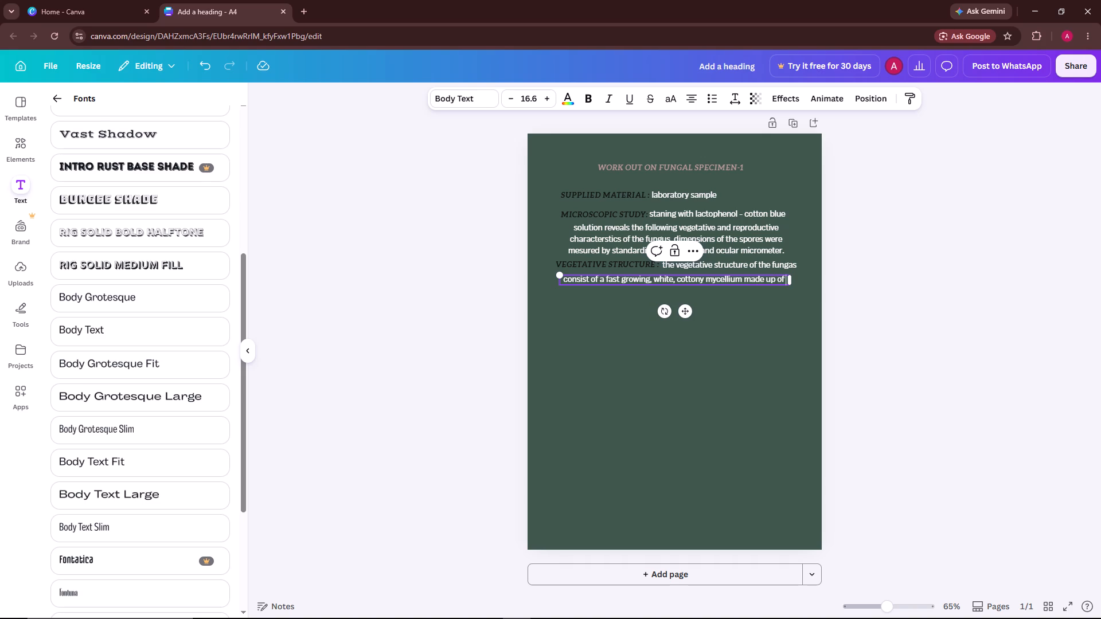
pyautogui.write('th')
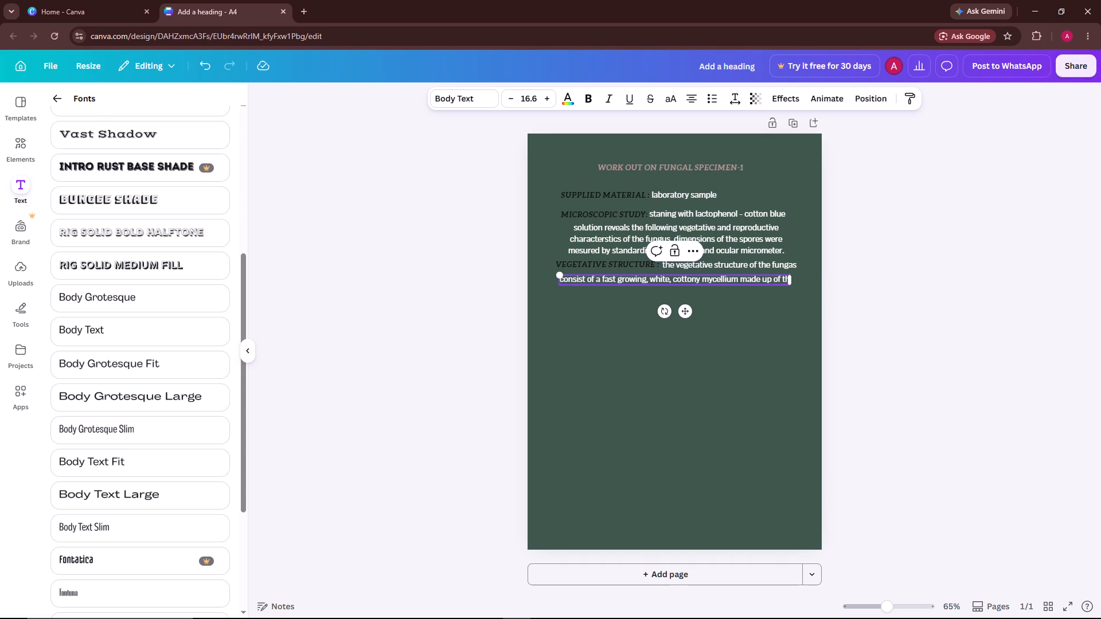
pyautogui.press('r')
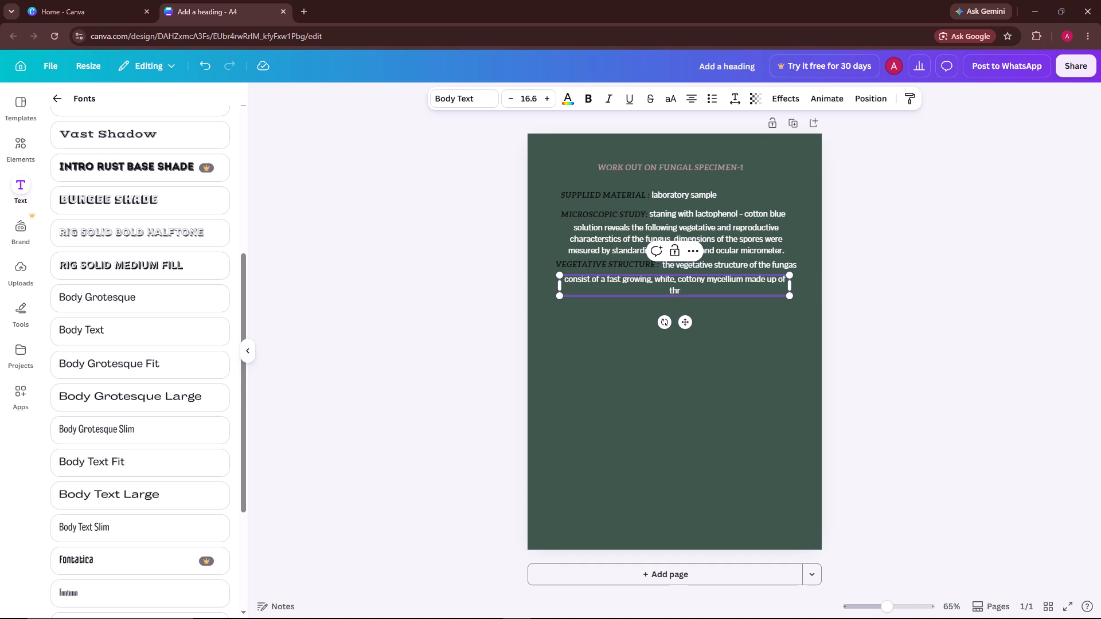
pyautogui.write('ad')
pyautogui.write('- likr')
pyautogui.press('BackSpace')
pyautogui.press('e')
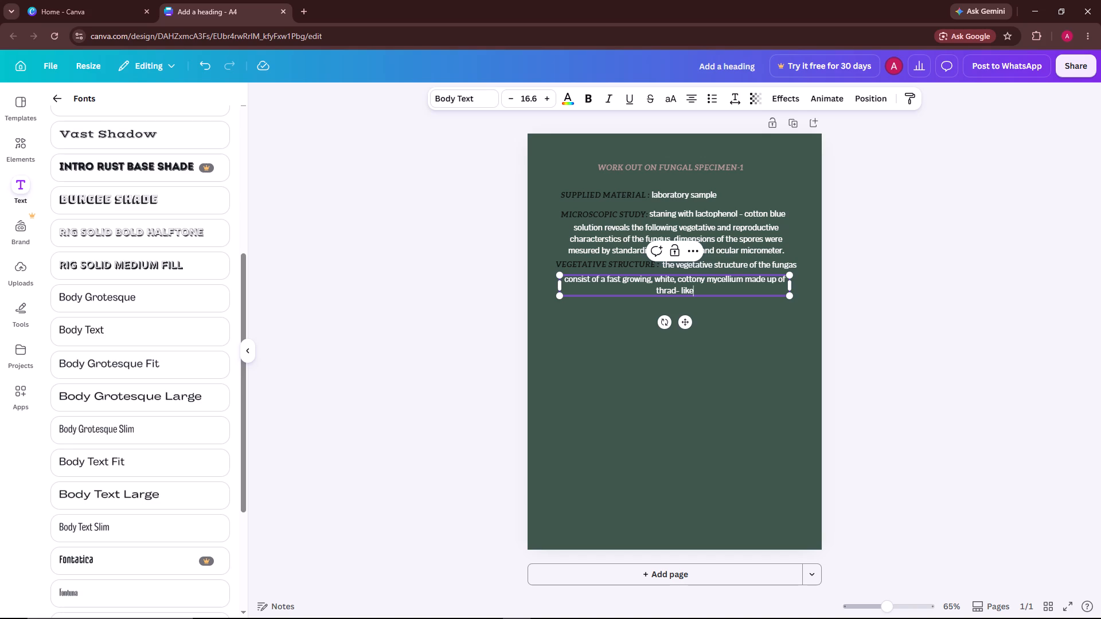
pyautogui.press('space')
pyautogui.write(',,')
pyautogui.press('space')
pyautogui.press('BackSpace')
pyautogui.press('BackSpace')
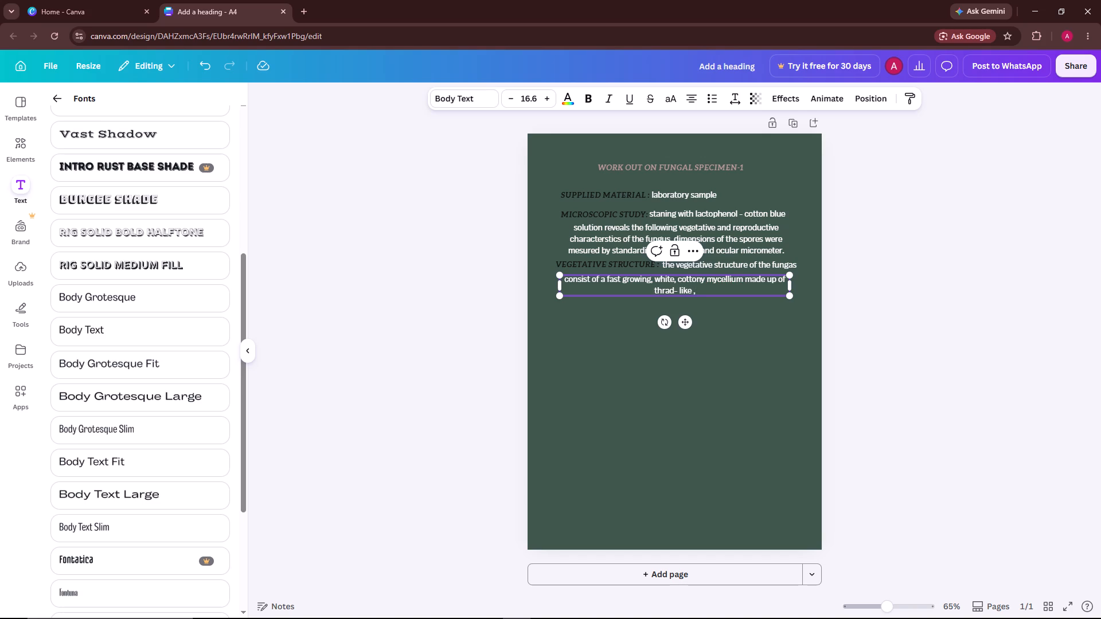
pyautogui.press('space')
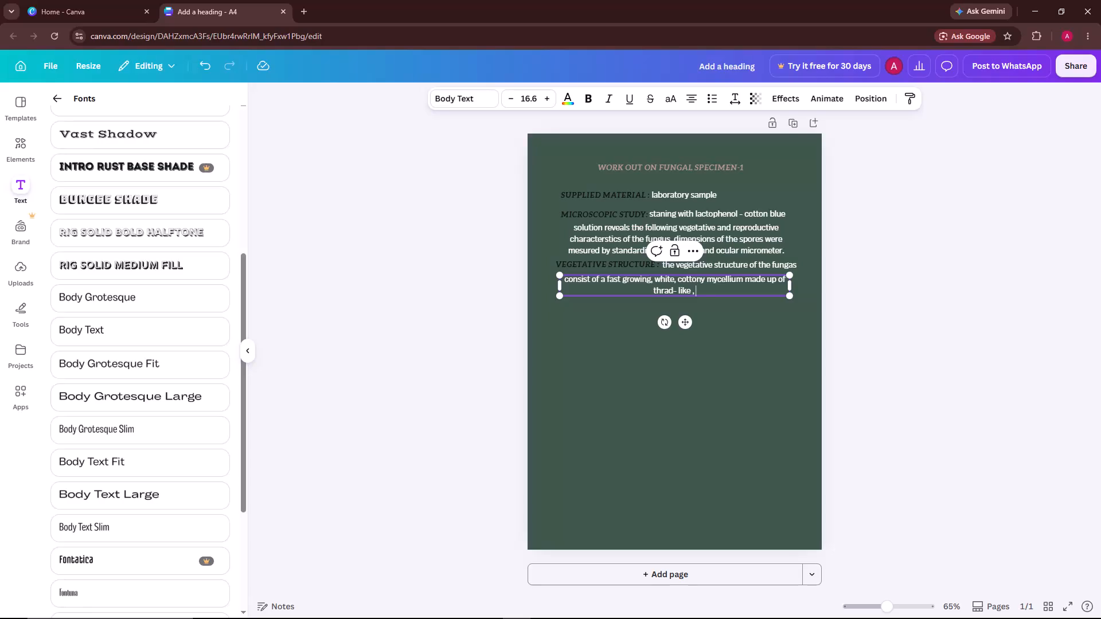
# Add "multinucleated ," after "thrad- like ," in the vegetative structure sentence.
pyautogui.write('multi')
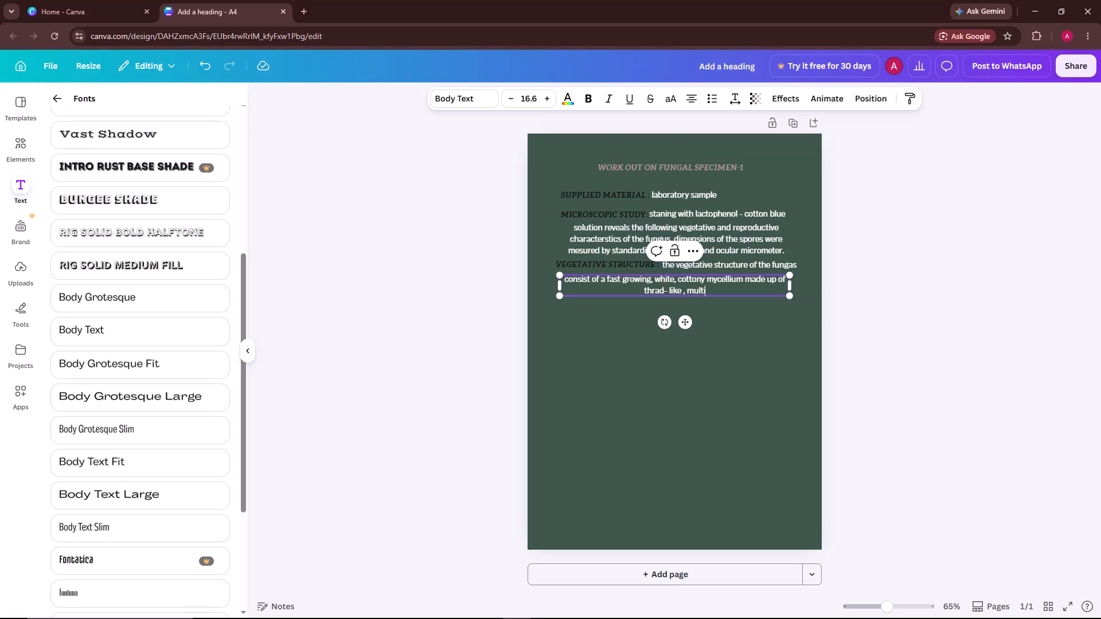
pyautogui.write('nu')
pyautogui.press('v')
pyautogui.press('BackSpace')
pyautogui.write('cleated')
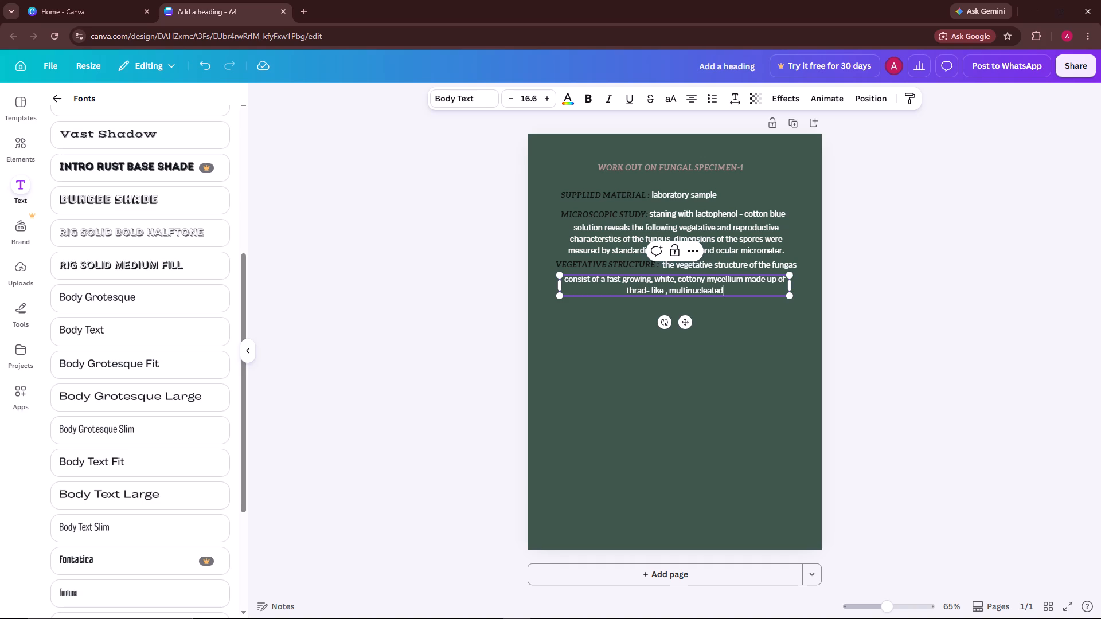
pyautogui.press('space')
pyautogui.write(',')
pyautogui.press('space')
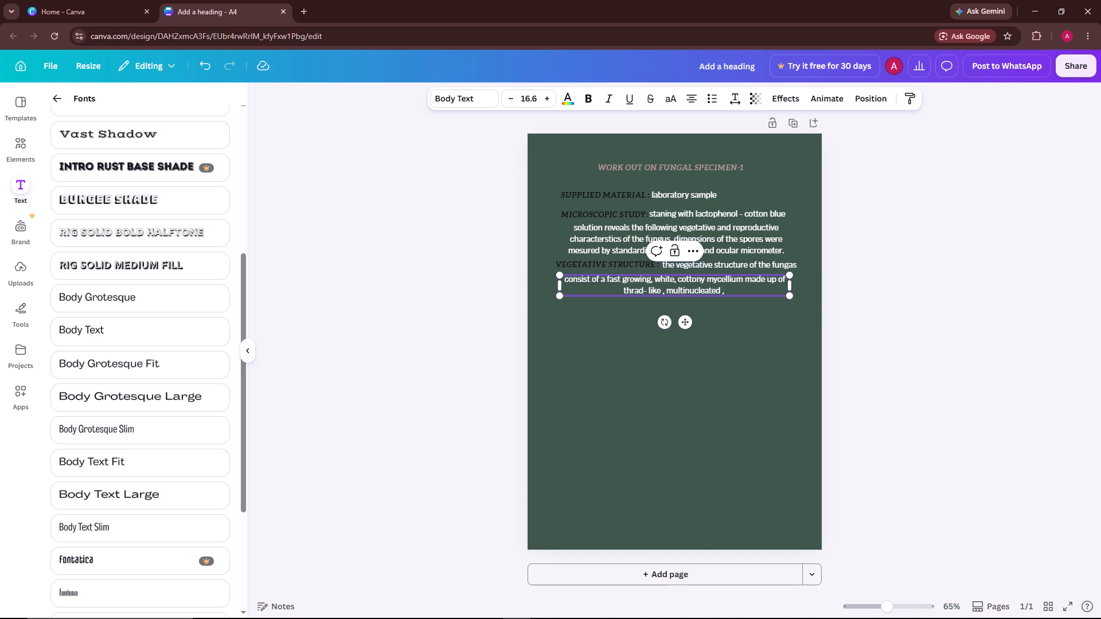
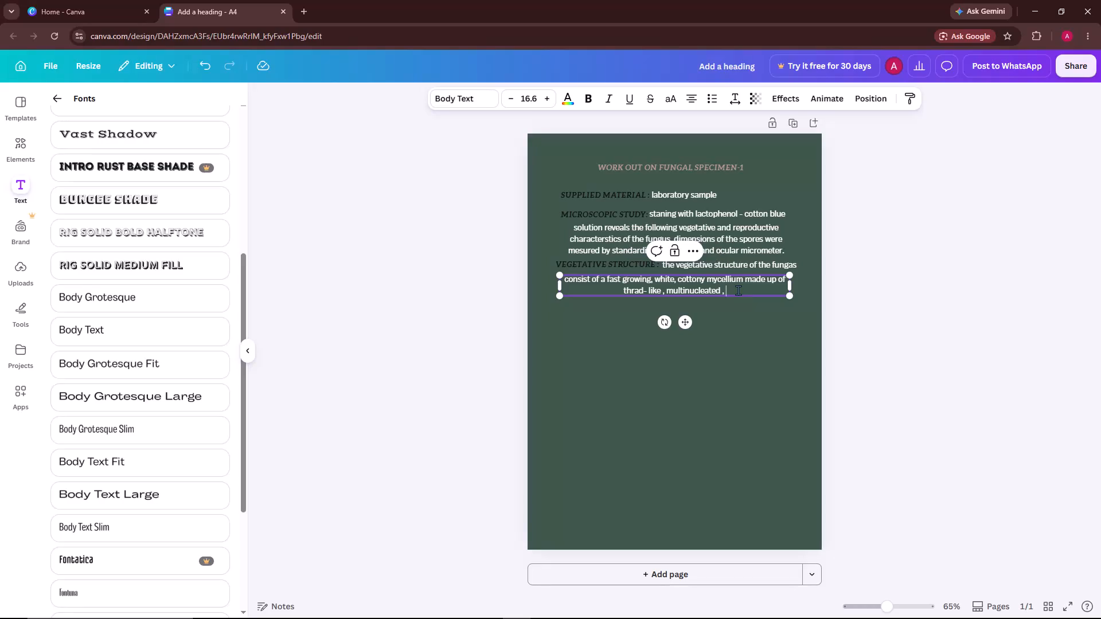
# Continue the vegetative structure sentence after "multinucleated ," with "and differentiate".
pyautogui.write('am')
pyautogui.press('BackSpace')
pyautogui.write('nd')
pyautogui.press('space')
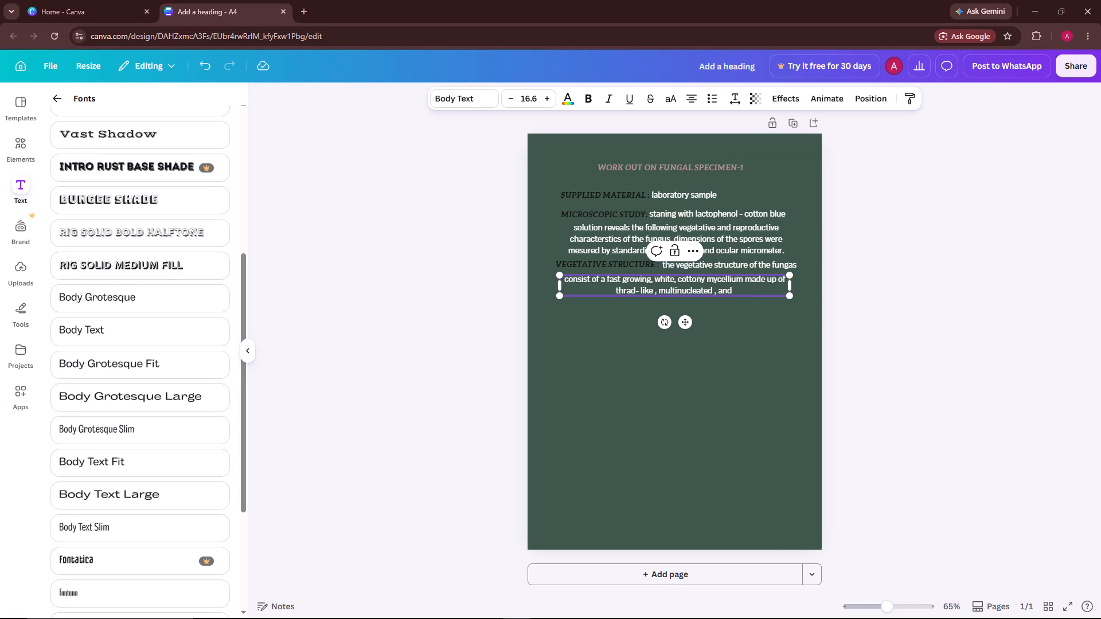
pyautogui.write('diff')
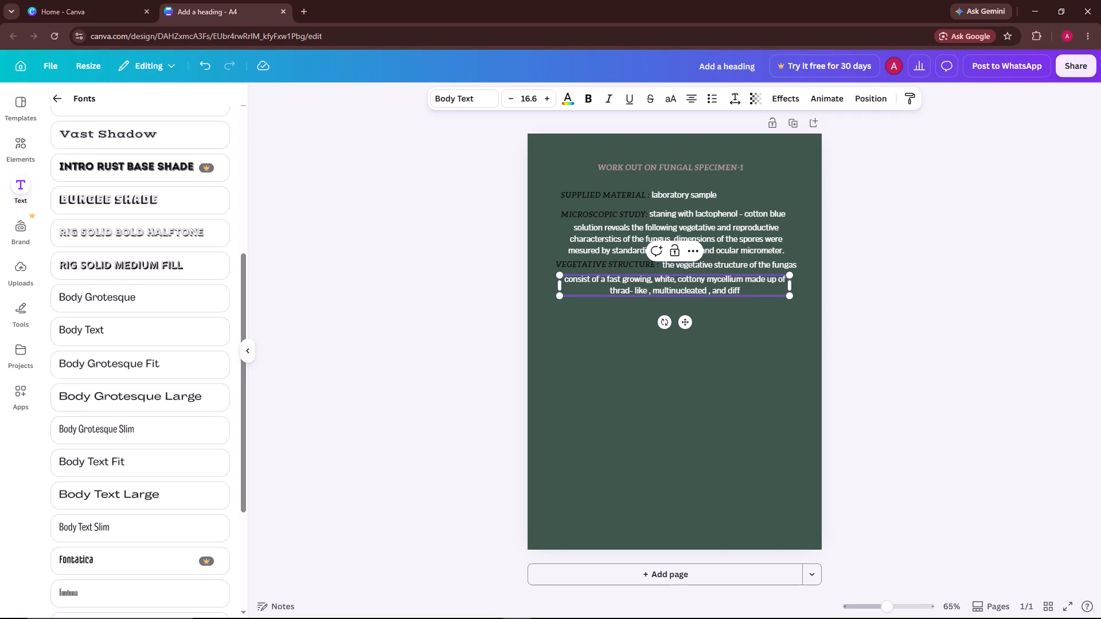
pyautogui.write('er')
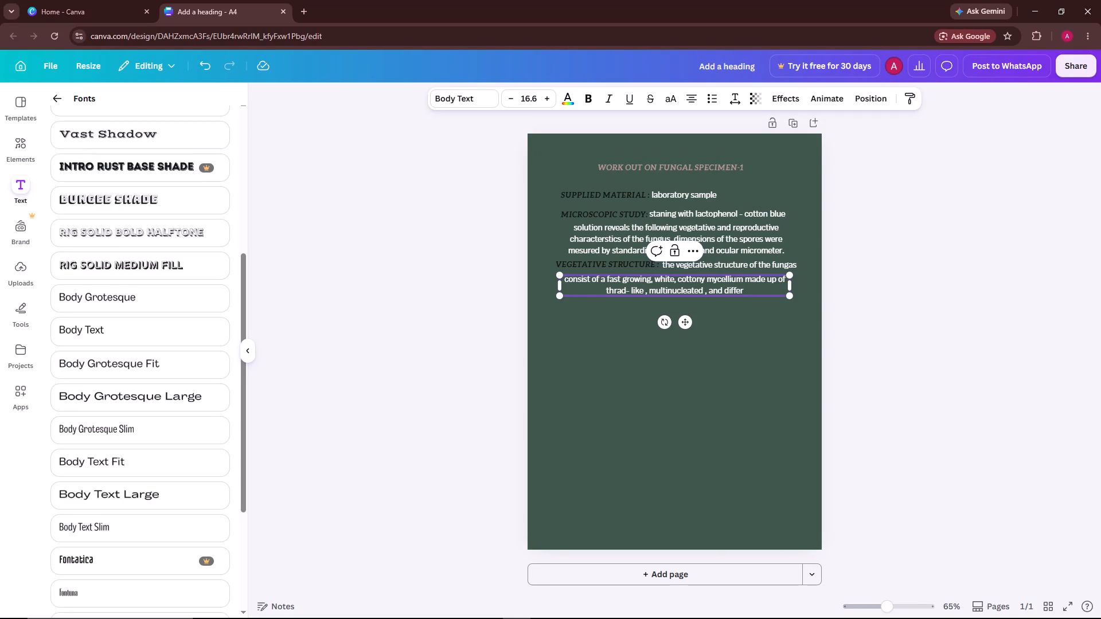
pyautogui.write('enti')
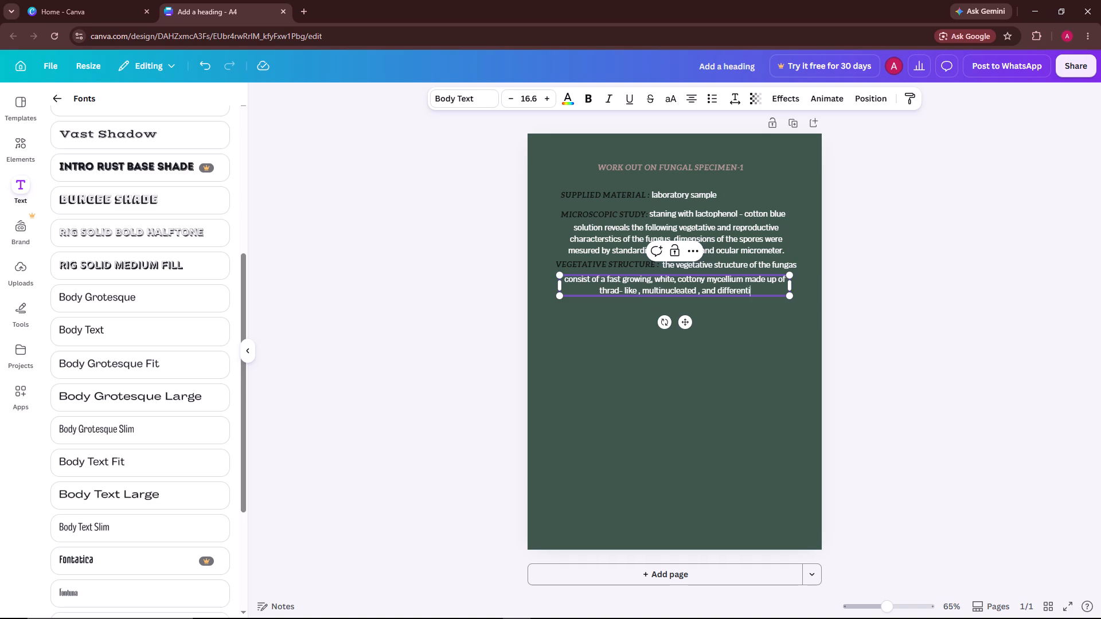
pyautogui.press('a')
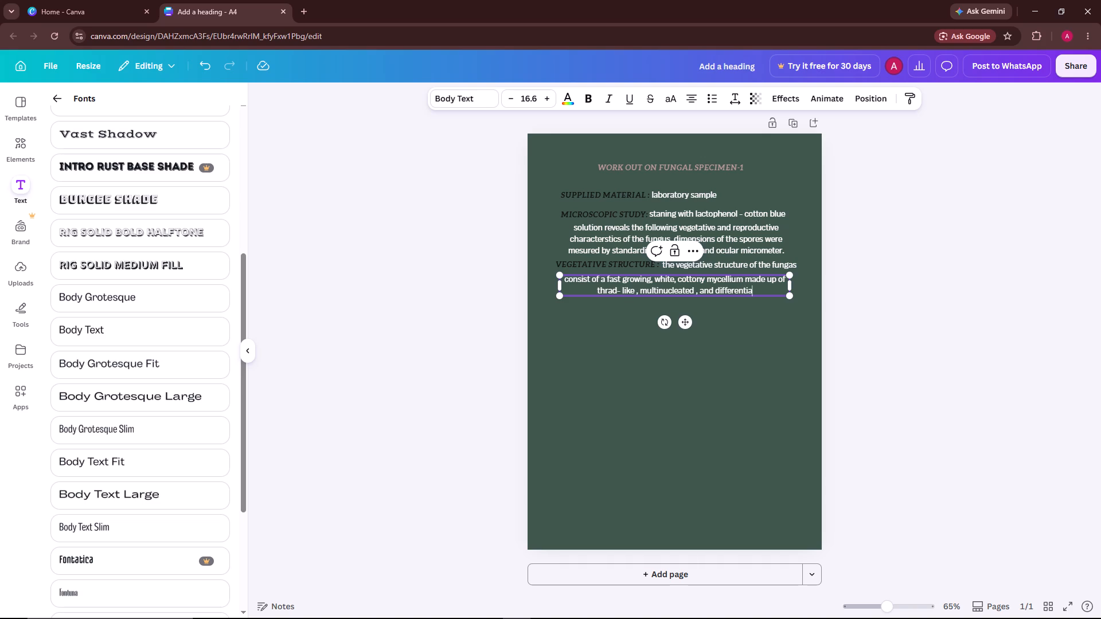
pyautogui.write('te')
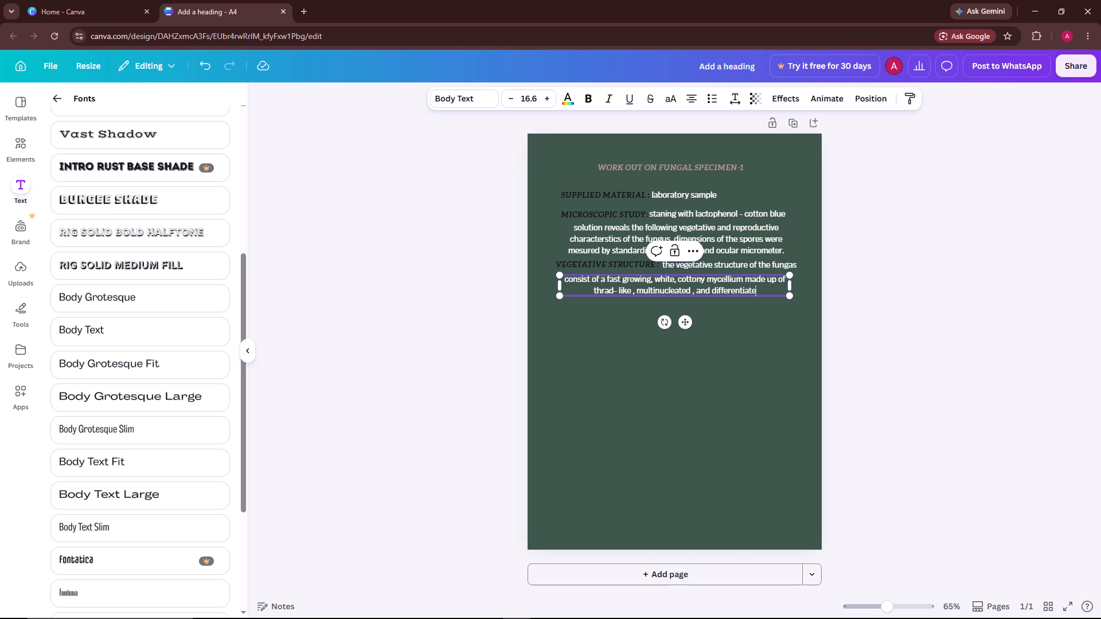
# Finish the vegetative structure sentence after "differentiate" with "into two distinct types.".
pyautogui.press('space')
pyautogui.write('into')
pyautogui.press('space')
pyautogui.write('two')
pyautogui.press('space')
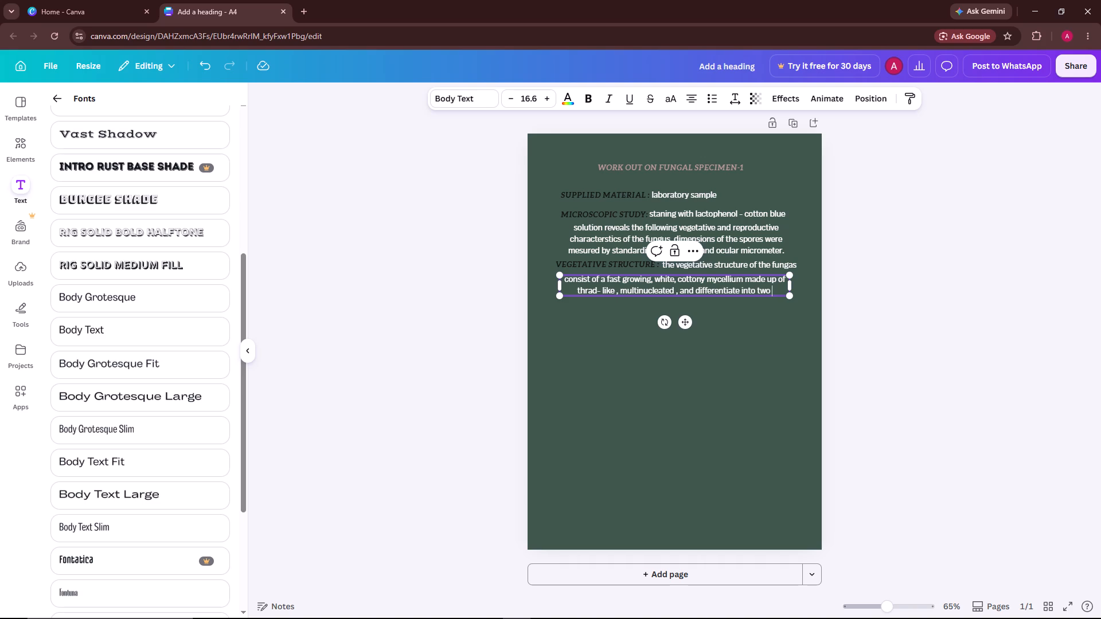
pyautogui.write('dis')
pyautogui.press('t')
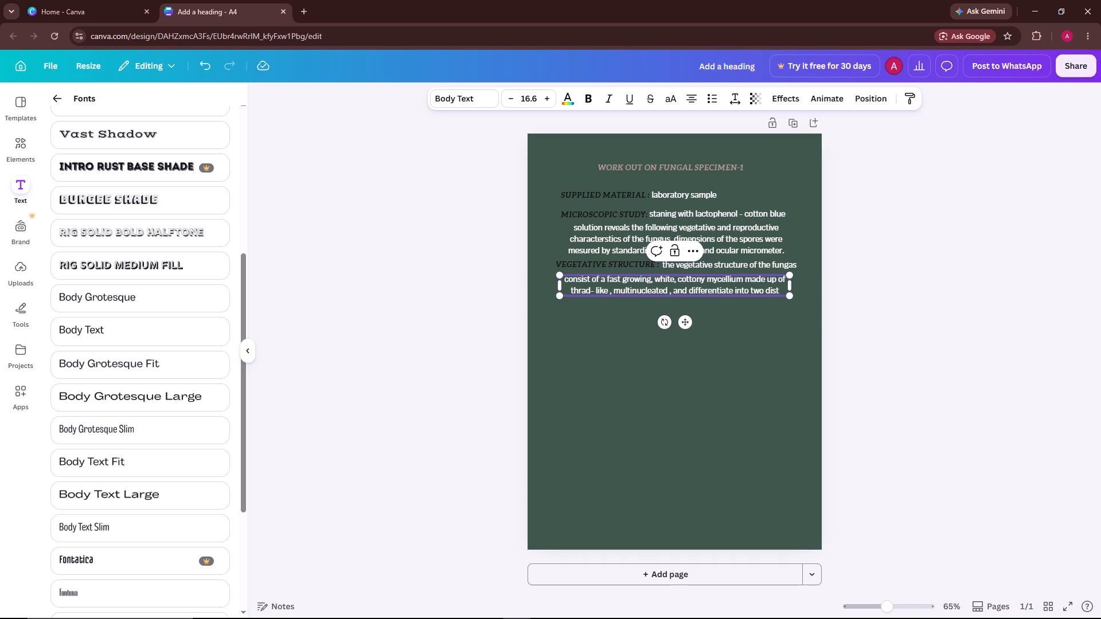
pyautogui.write('in')
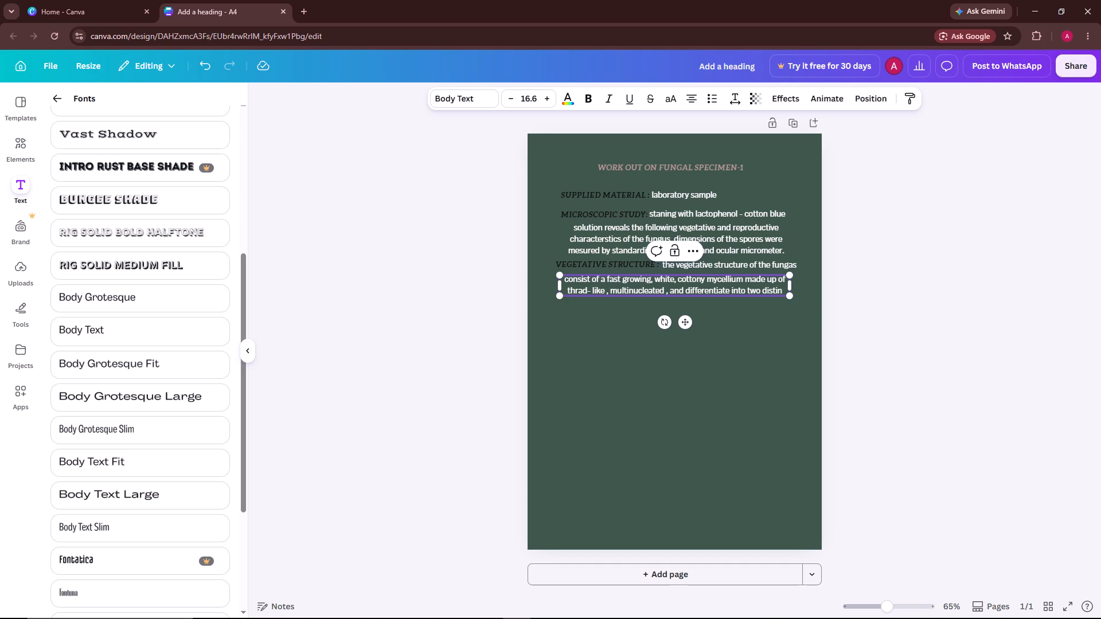
pyautogui.write('ct')
pyautogui.press('space')
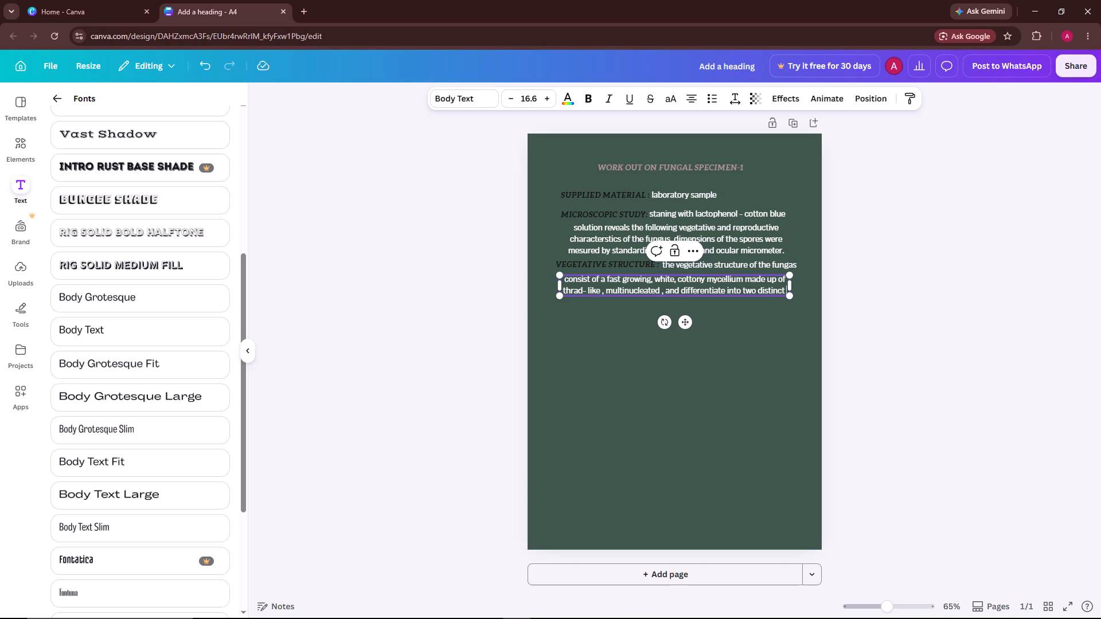
pyautogui.write('types')
pyautogui.press('.')
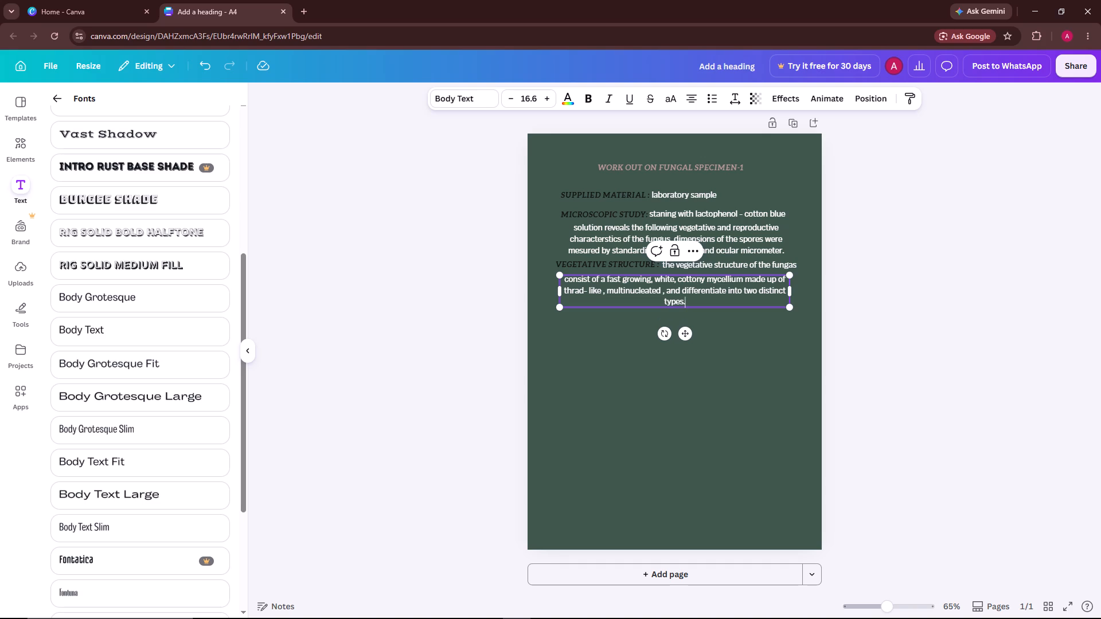
# Pad the paragraph's last line with trailing spaces until "types." lines up with the left edge of the text above.
pyautogui.press('space')
pyautogui.press('space')
pyautogui.press('space')
pyautogui.press('space')
pyautogui.press('space')
pyautogui.press('space')
pyautogui.press('space')
pyautogui.press('space')
pyautogui.press('space')
pyautogui.press('space')
pyautogui.press('space')
pyautogui.press('space')
pyautogui.press('space')
pyautogui.press('space')
pyautogui.press('space')
pyautogui.press('space')
pyautogui.press('space')
pyautogui.press('space')
pyautogui.press('space')
pyautogui.press('space')
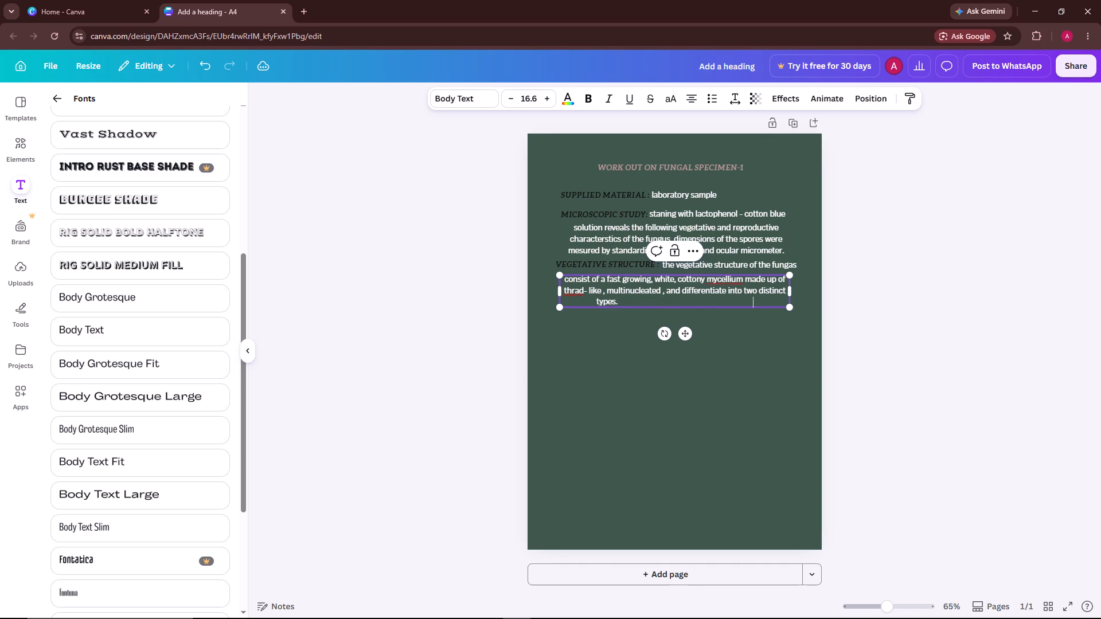
pyautogui.press('space')
pyautogui.press('space')
pyautogui.press('space')
pyautogui.press('space')
pyautogui.press('space')
pyautogui.press('space')
pyautogui.press('space')
pyautogui.press('space')
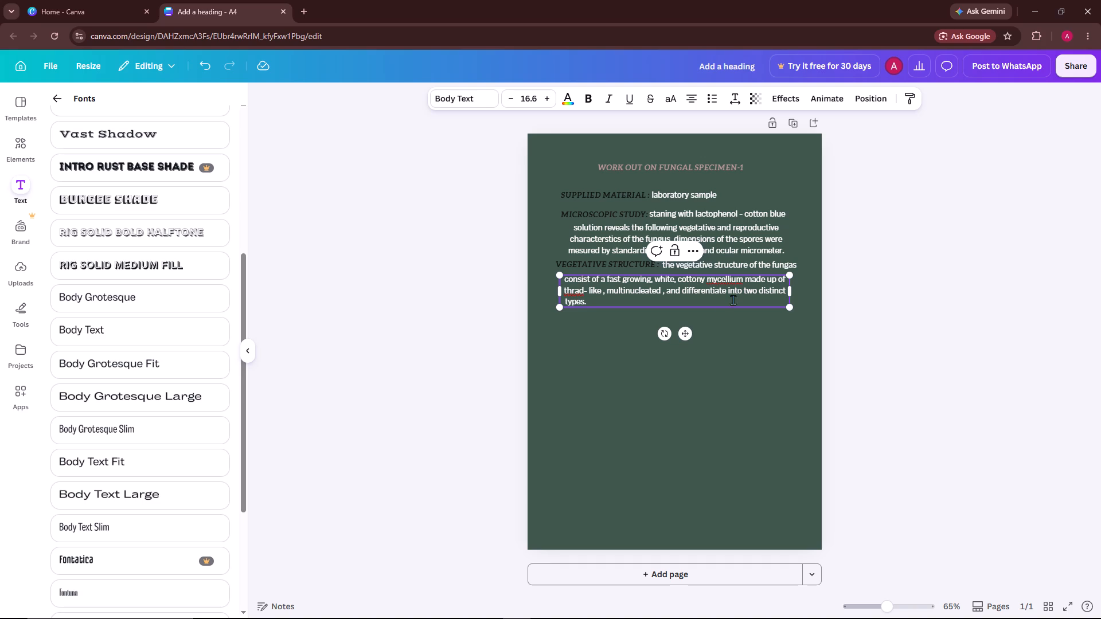
pyautogui.click(718, 408)
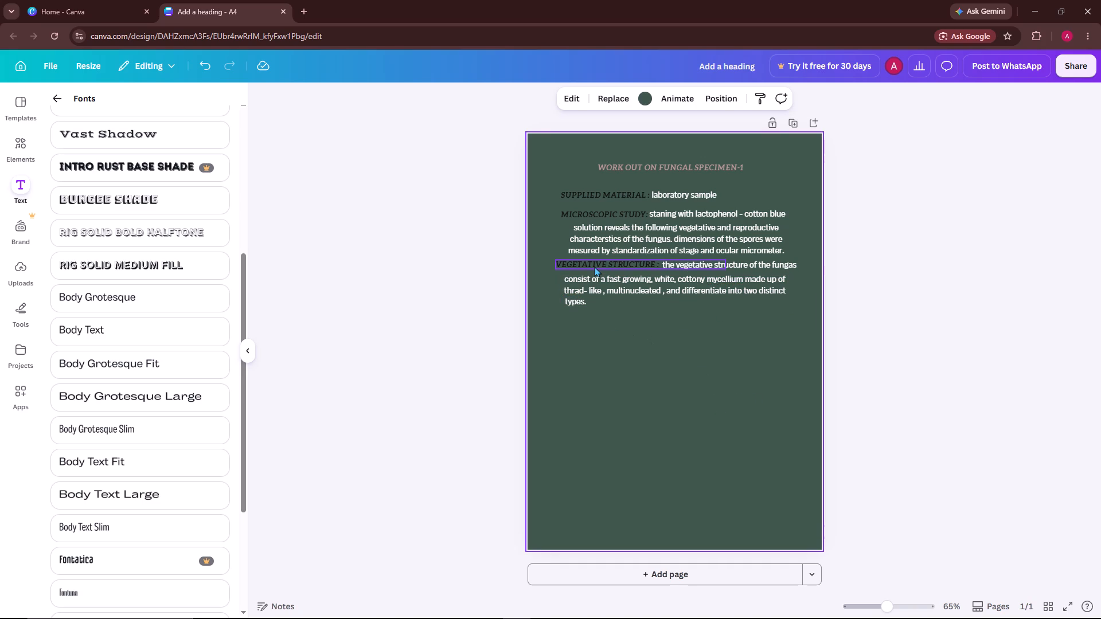
# Duplicate the "VEGETATIVE STRUCTURE :" label and place the copy just below the vegetative structure paragraph.
pyautogui.click(594, 267)
pyautogui.click(641, 235)
pyautogui.moveTo(607, 274); pyautogui.dragTo(605, 303)
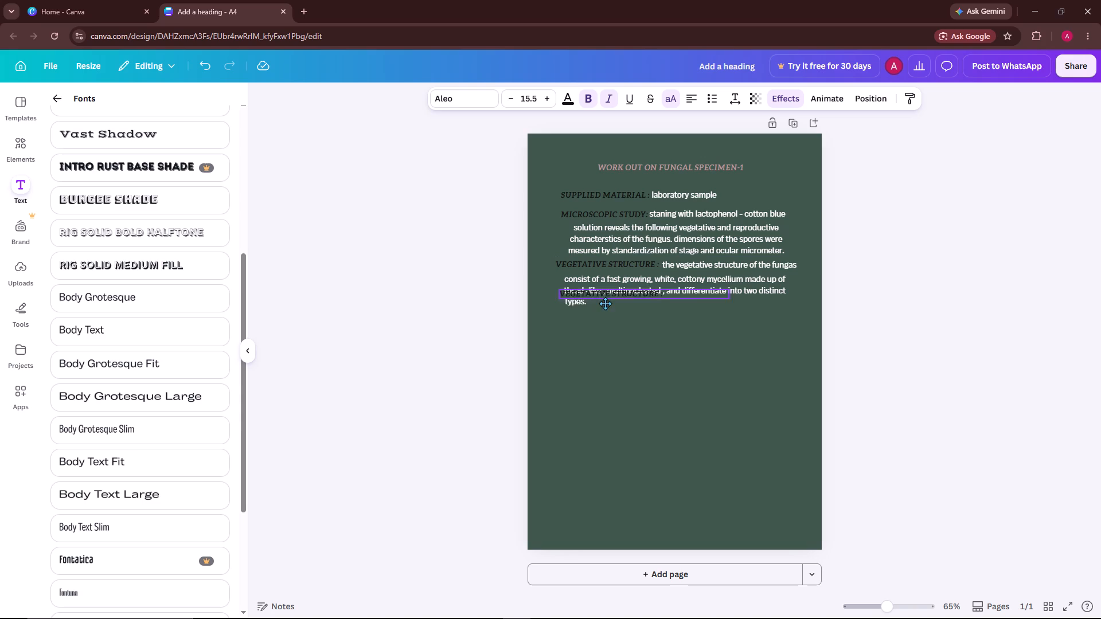
pyautogui.moveTo(605, 303); pyautogui.dragTo(601, 321)
# Replace the copied label's text with the numbered item "1. rhizoids :".
pyautogui.click(601, 321)
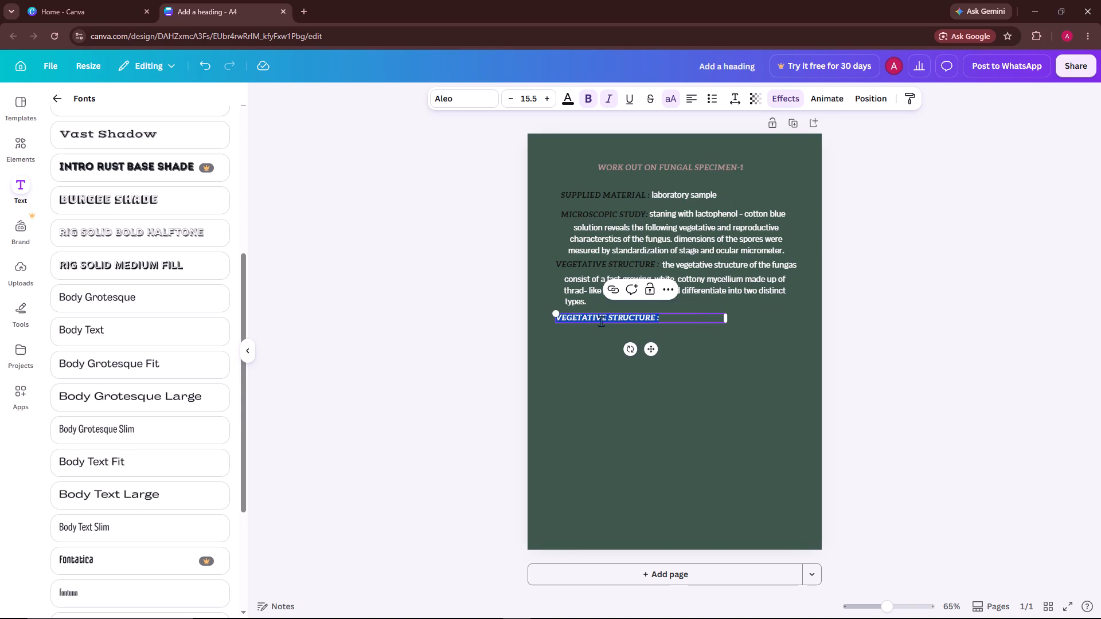
pyautogui.press('BackSpace')
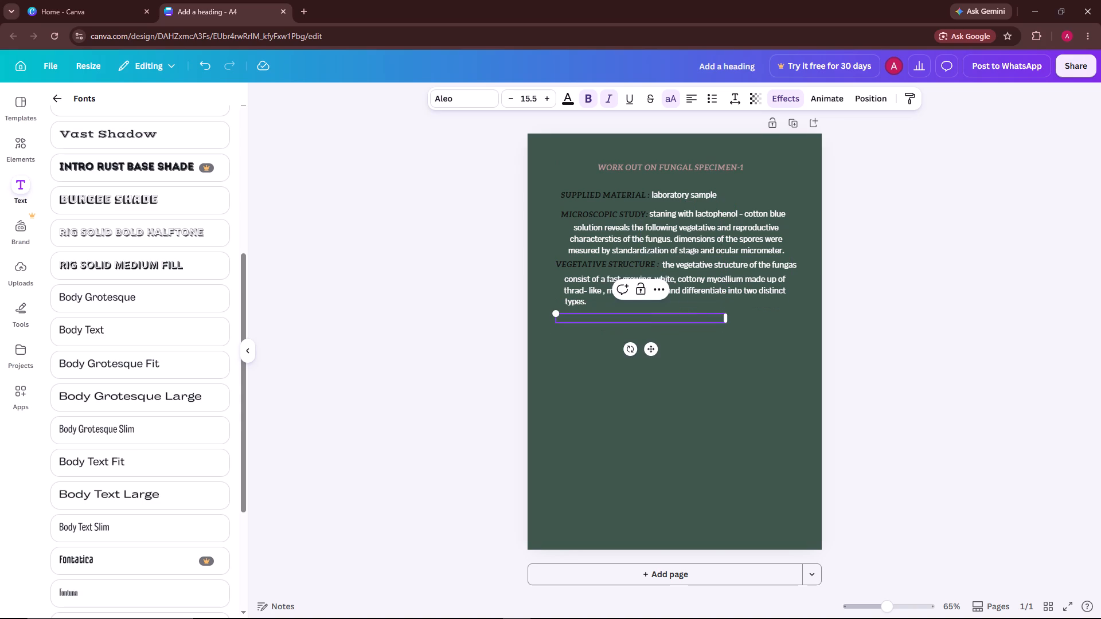
pyautogui.press('1')
pyautogui.press('.')
pyautogui.press('space')
pyautogui.press('r')
pyautogui.write('hi')
pyautogui.write('zoi')
pyautogui.write('ds')
pyautogui.press('space')
pyautogui.hotkey('shift', ':')
pyautogui.press('space')
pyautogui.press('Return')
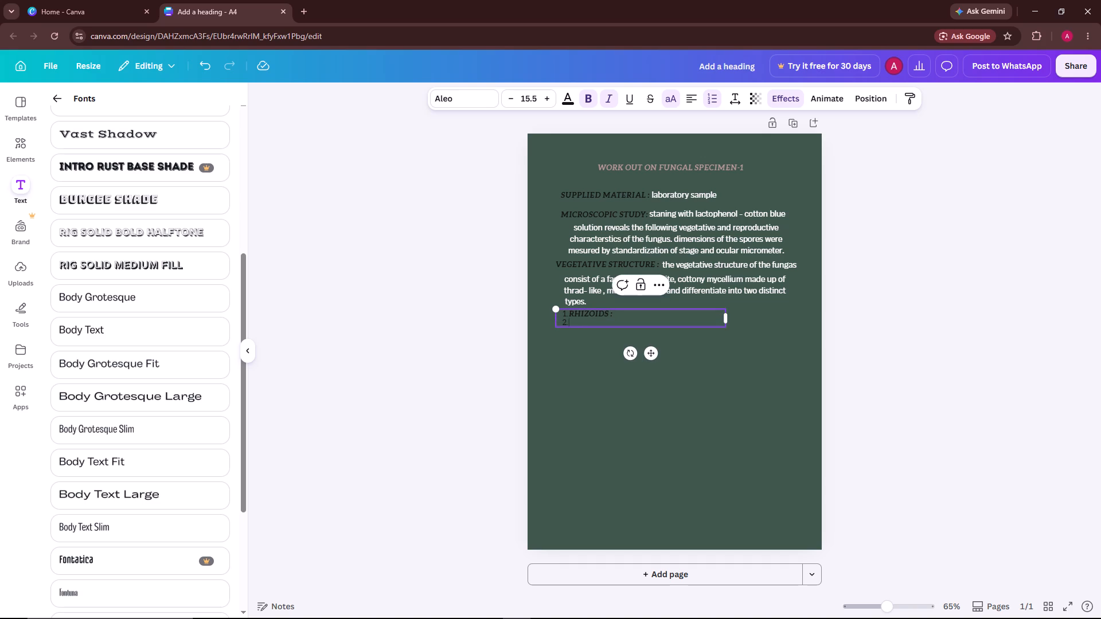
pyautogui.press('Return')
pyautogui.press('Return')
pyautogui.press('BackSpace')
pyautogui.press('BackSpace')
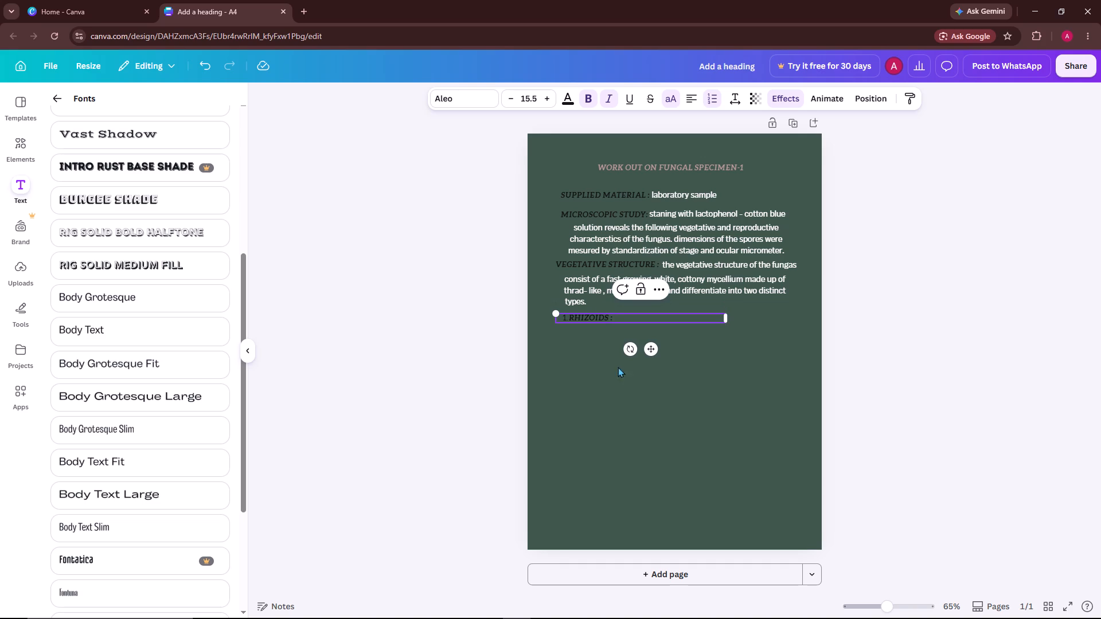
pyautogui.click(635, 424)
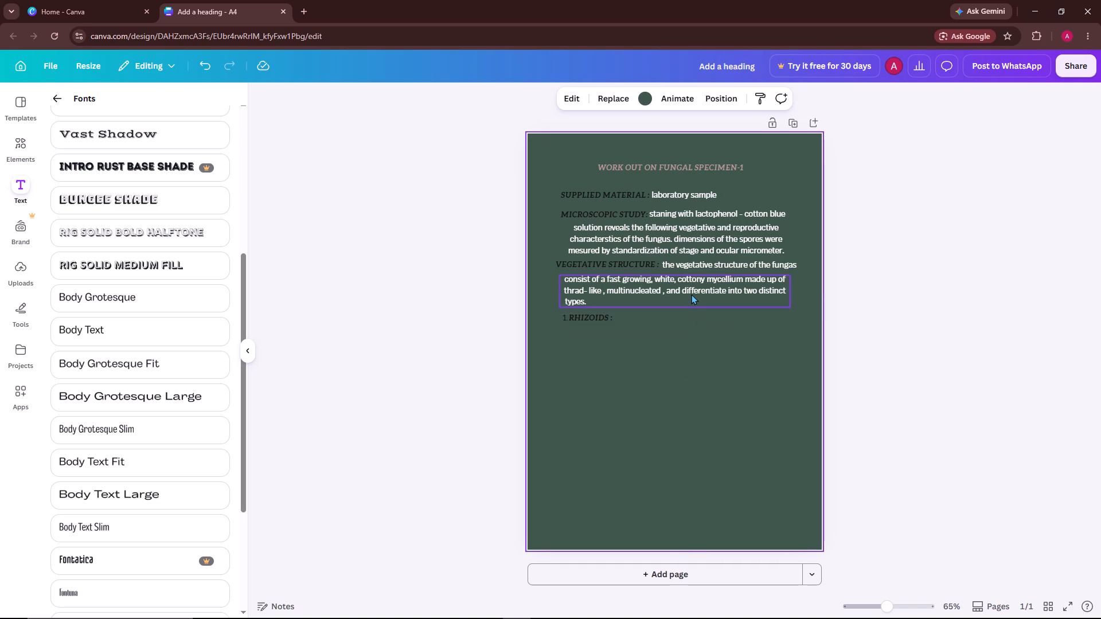
# Duplicate the "the vegetative structure of the fungas" text and place the copy directly after the "RHIZOIDS :" label.
pyautogui.click(693, 268)
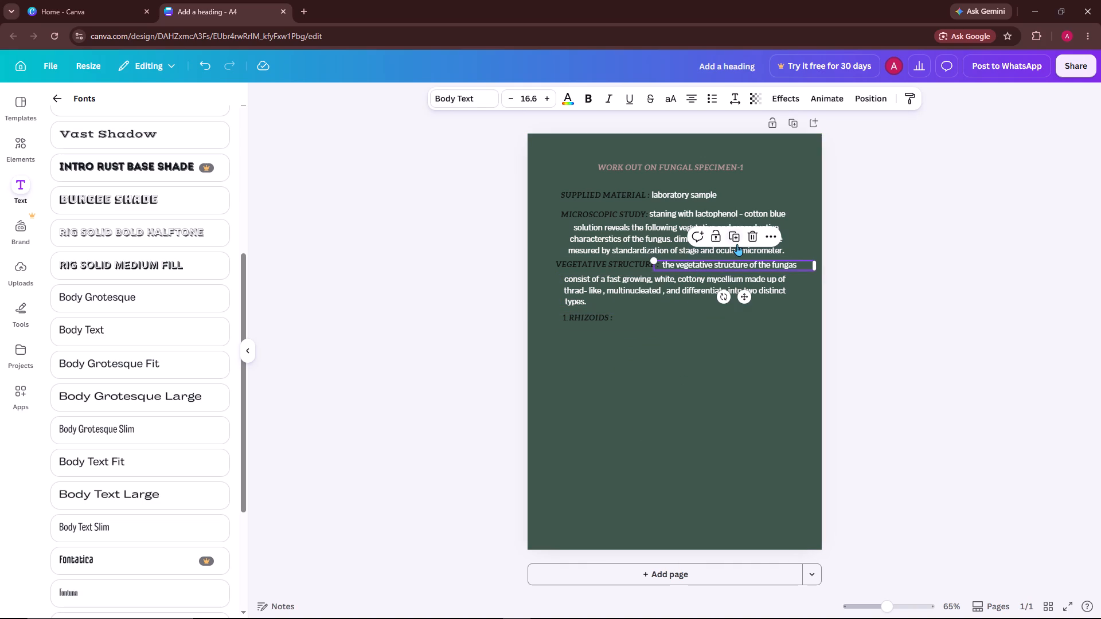
pyautogui.click(737, 242)
pyautogui.moveTo(743, 271); pyautogui.dragTo(738, 293)
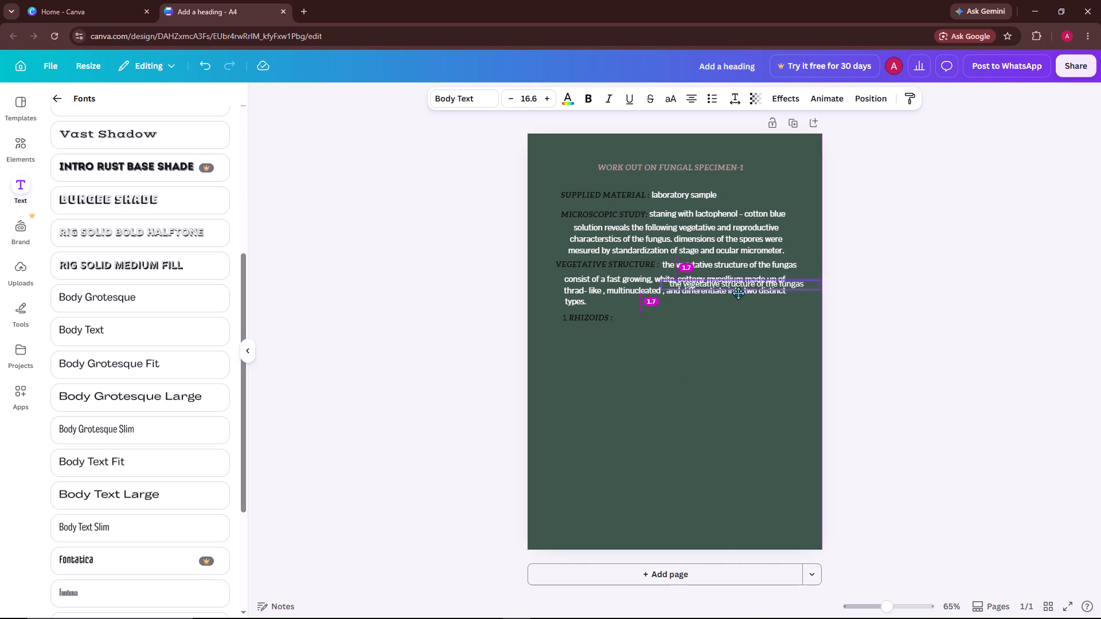
pyautogui.moveTo(738, 293); pyautogui.dragTo(697, 319)
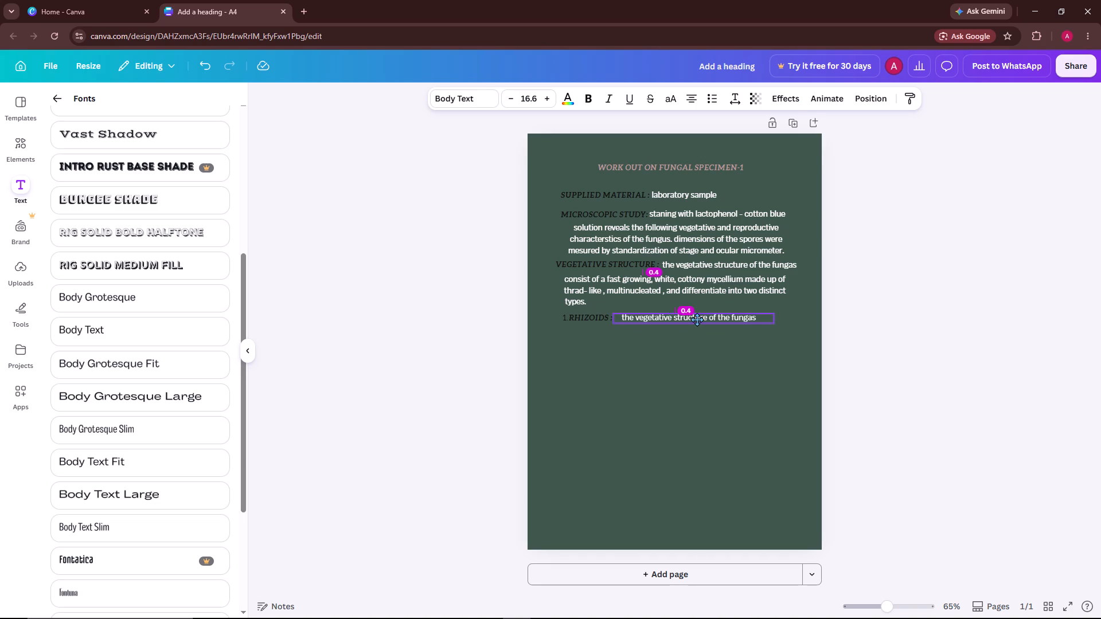
pyautogui.moveTo(697, 319); pyautogui.dragTo(696, 316)
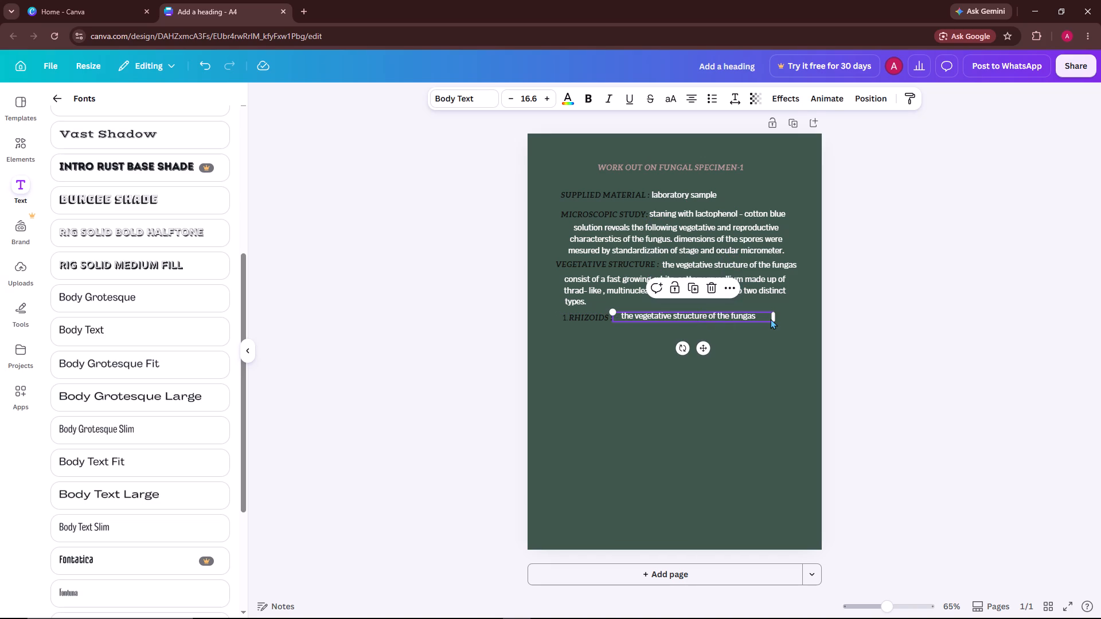
# Widen the copied text box beside the "RHIZOIDS :" label so it reaches the paragraph's right edge.
pyautogui.moveTo(775, 318); pyautogui.dragTo(780, 318)
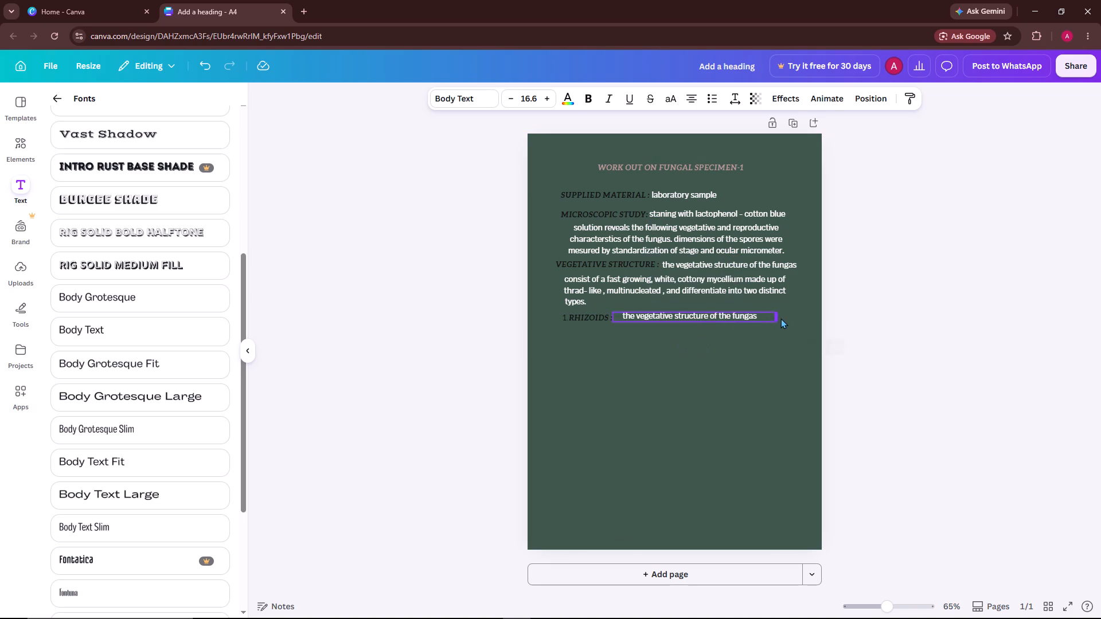
pyautogui.moveTo(780, 318); pyautogui.dragTo(794, 315)
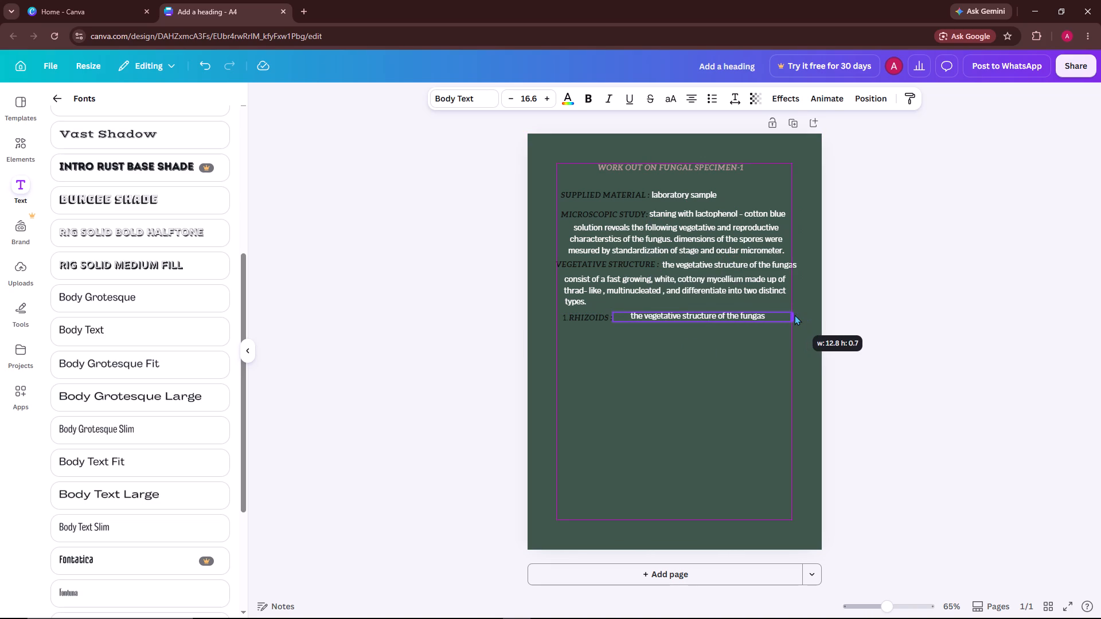
pyautogui.moveTo(794, 315); pyautogui.dragTo(790, 316)
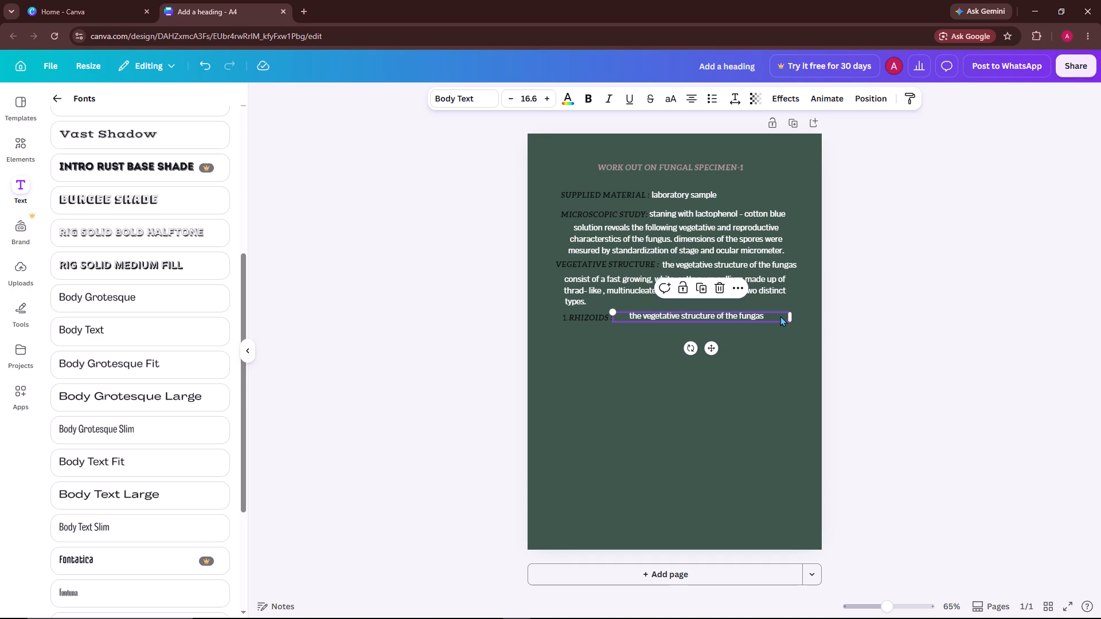
# Replace the copied text beside "RHIZOIDS :" with "root like structres tat penetrate the substrats to".
pyautogui.click(780, 316)
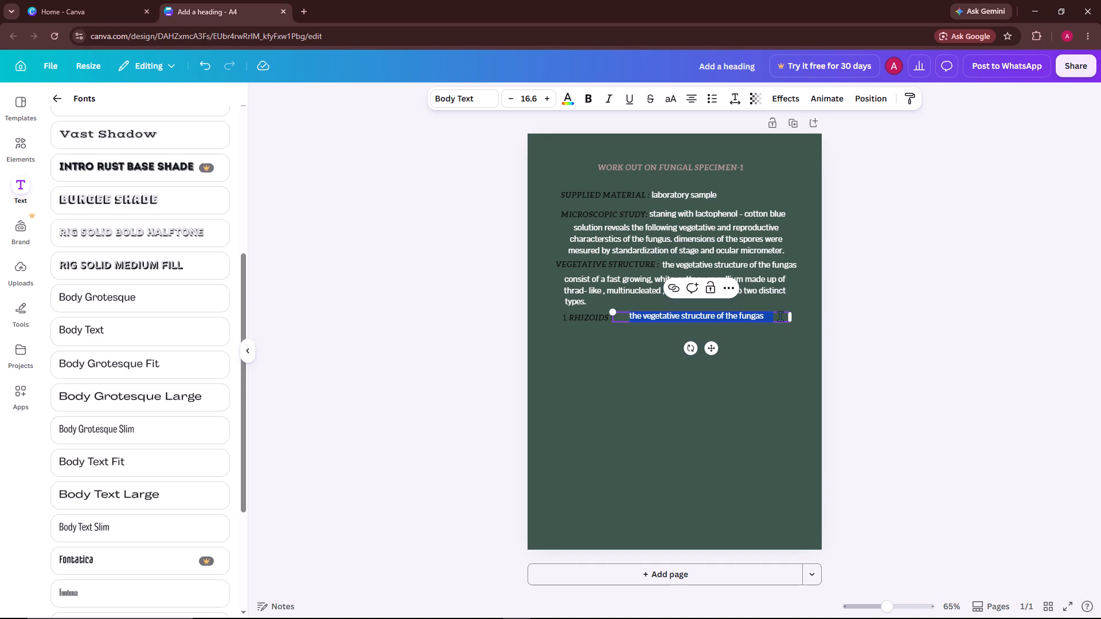
pyautogui.press('BackSpace')
pyautogui.write('root')
pyautogui.press('space')
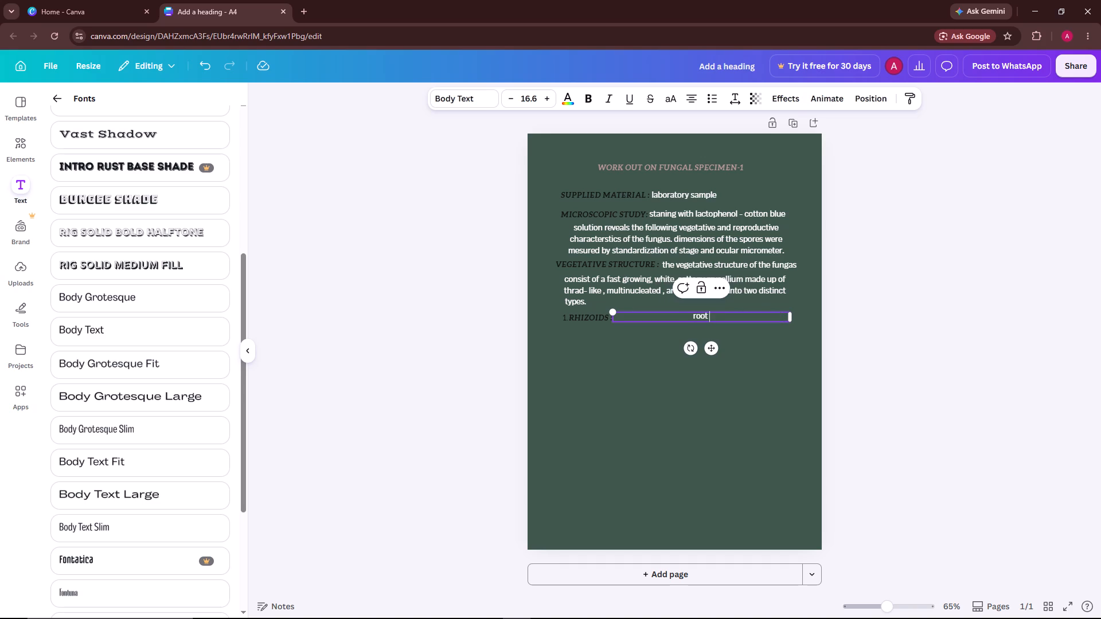
pyautogui.write('like struct')
pyautogui.write('re')
pyautogui.write('s')
pyautogui.press('space')
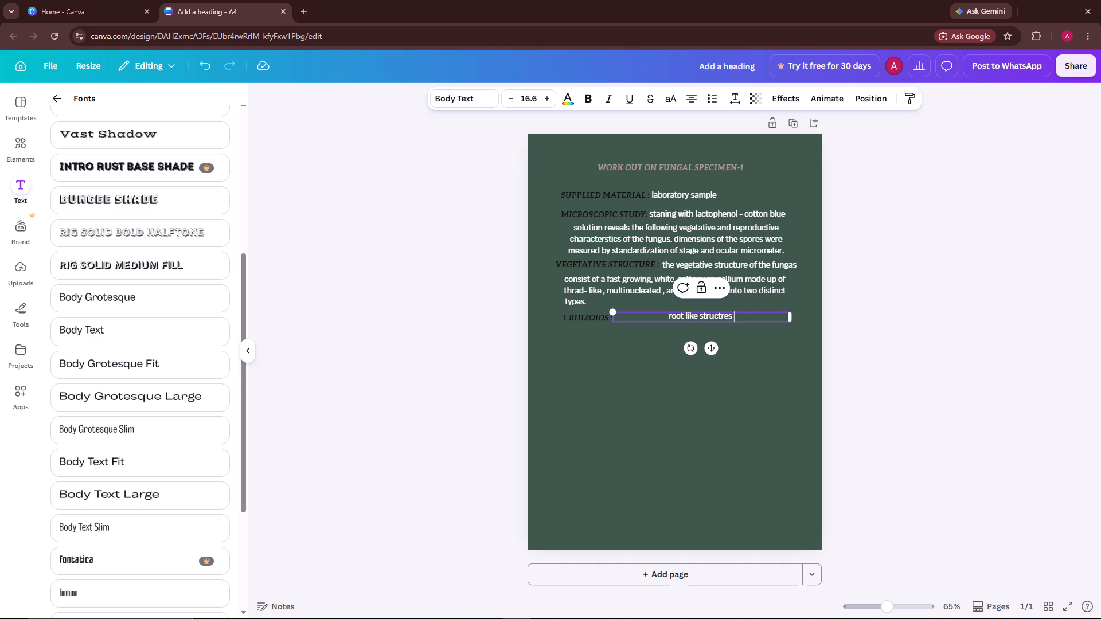
pyautogui.write('tat')
pyautogui.press('space')
pyautogui.press('p')
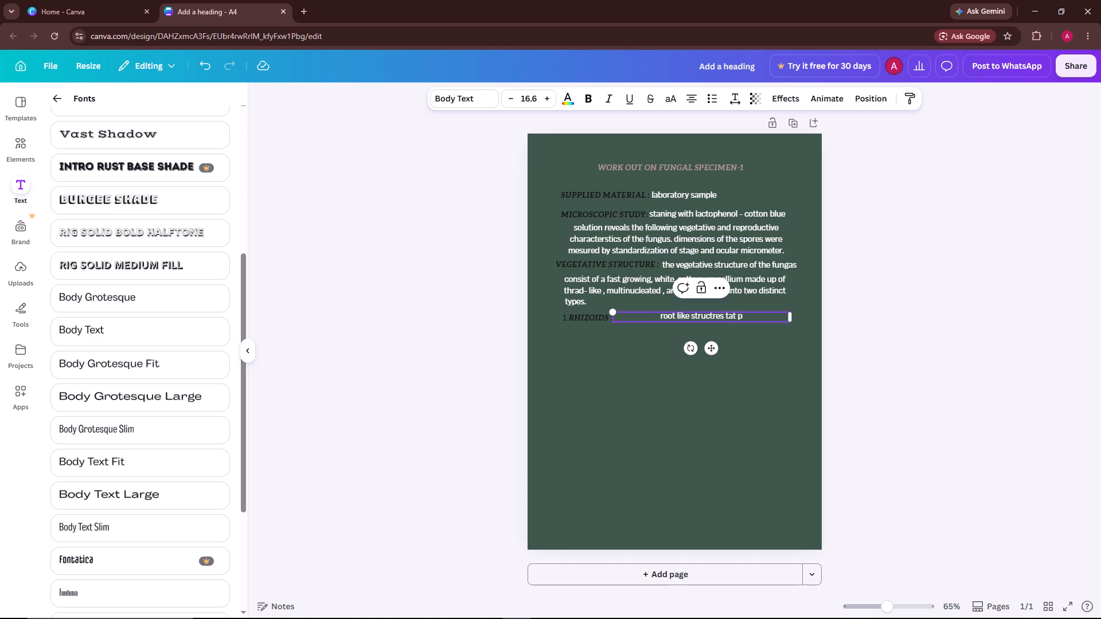
pyautogui.write('ene')
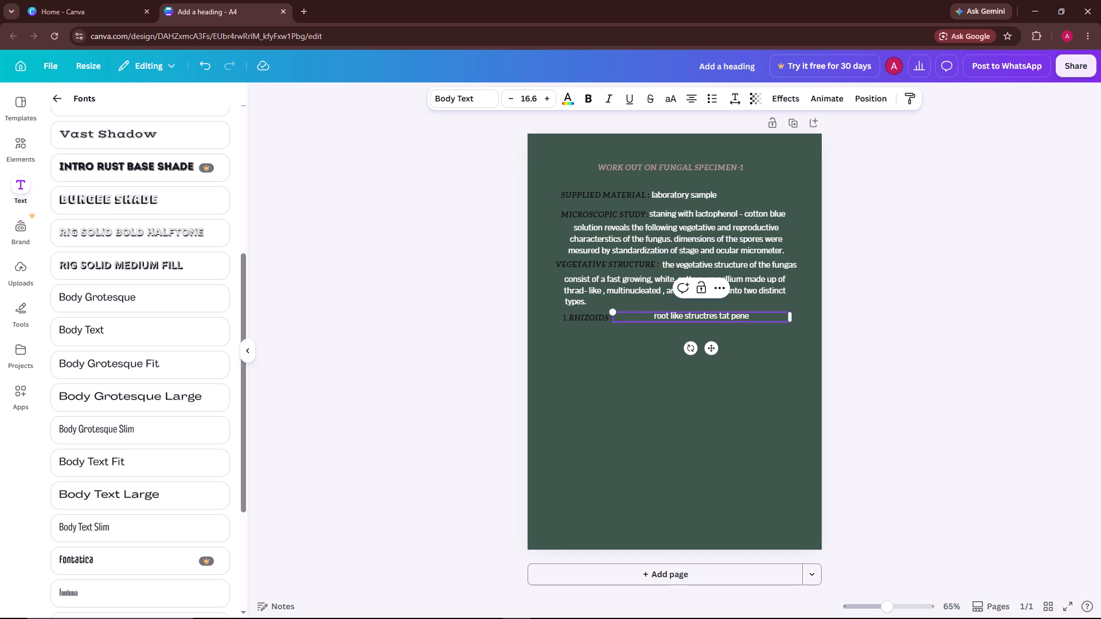
pyautogui.press('t')
pyautogui.write('rate')
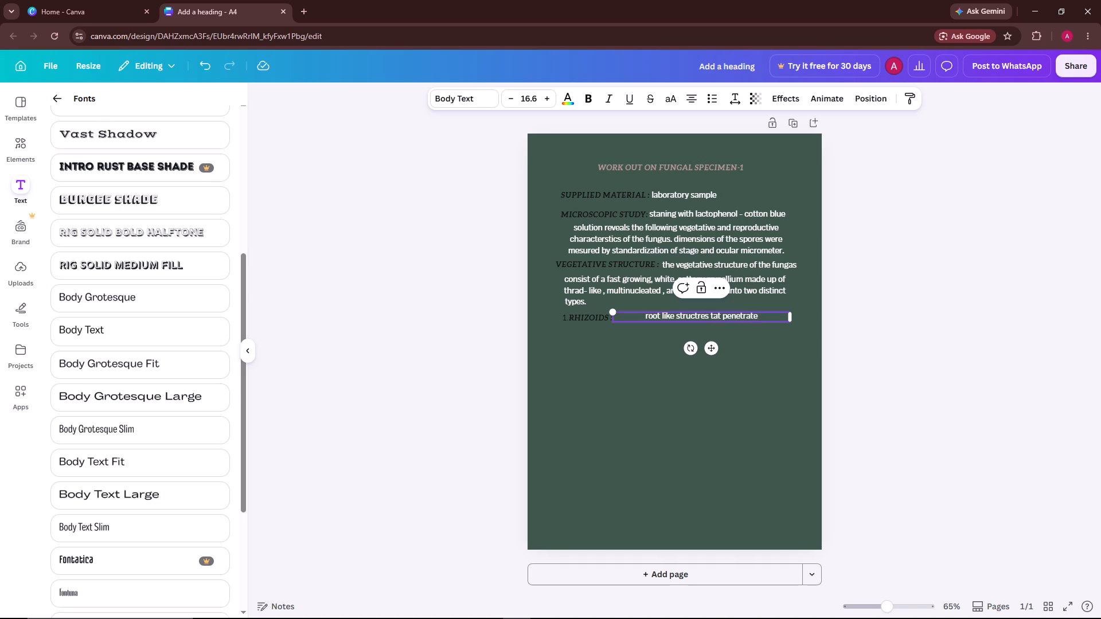
pyautogui.press('space')
pyautogui.write('the')
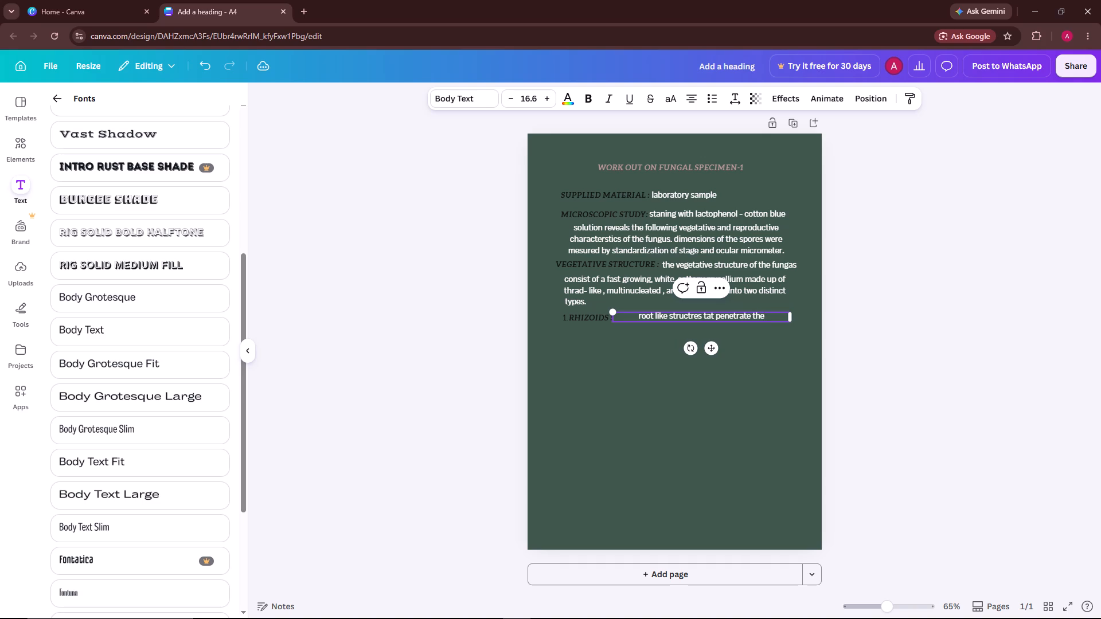
pyautogui.press('space')
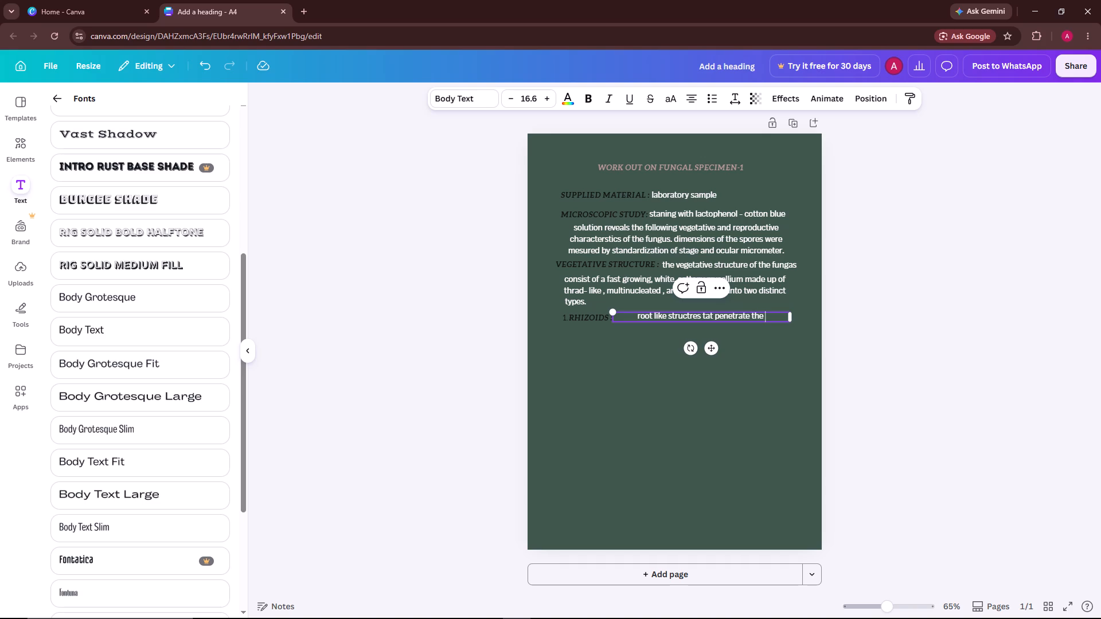
pyautogui.write('sub')
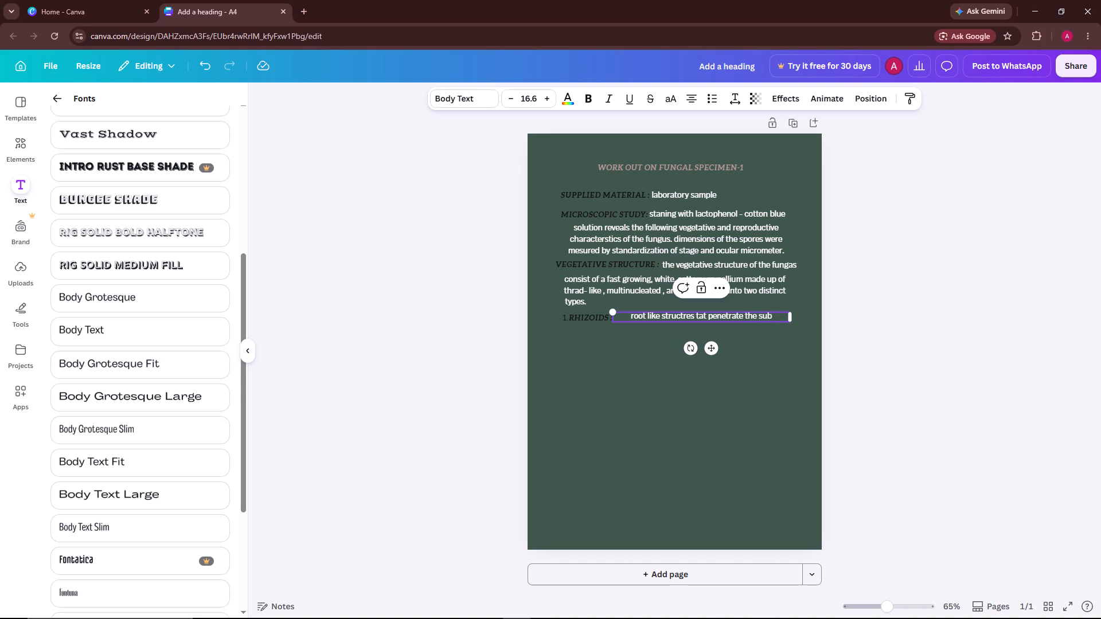
pyautogui.write('st')
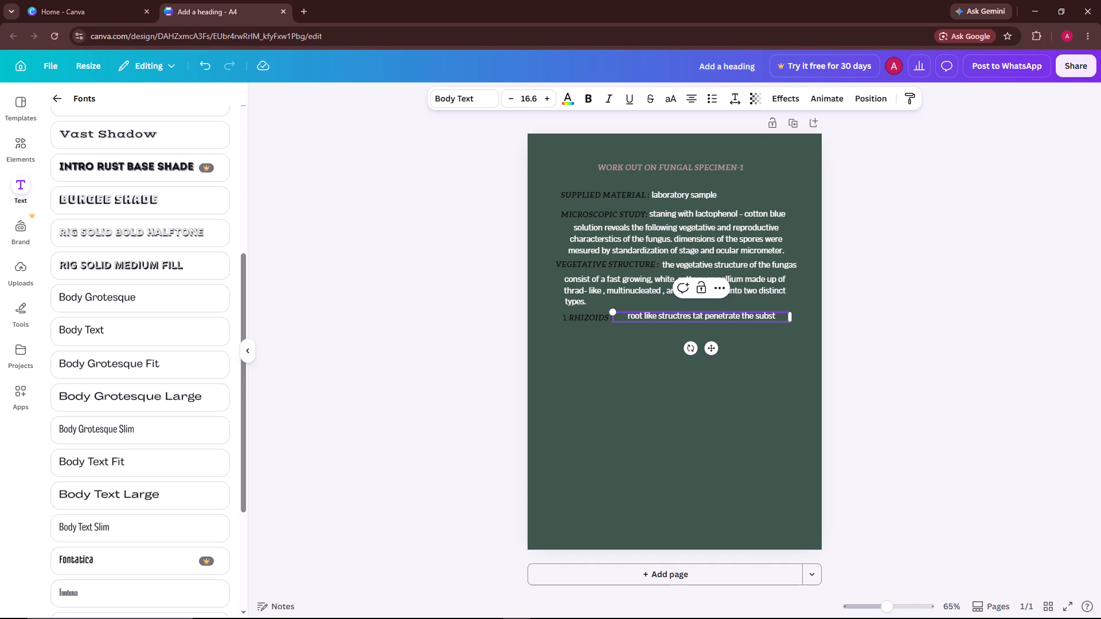
pyautogui.write('rats')
pyautogui.press('space')
pyautogui.write('to')
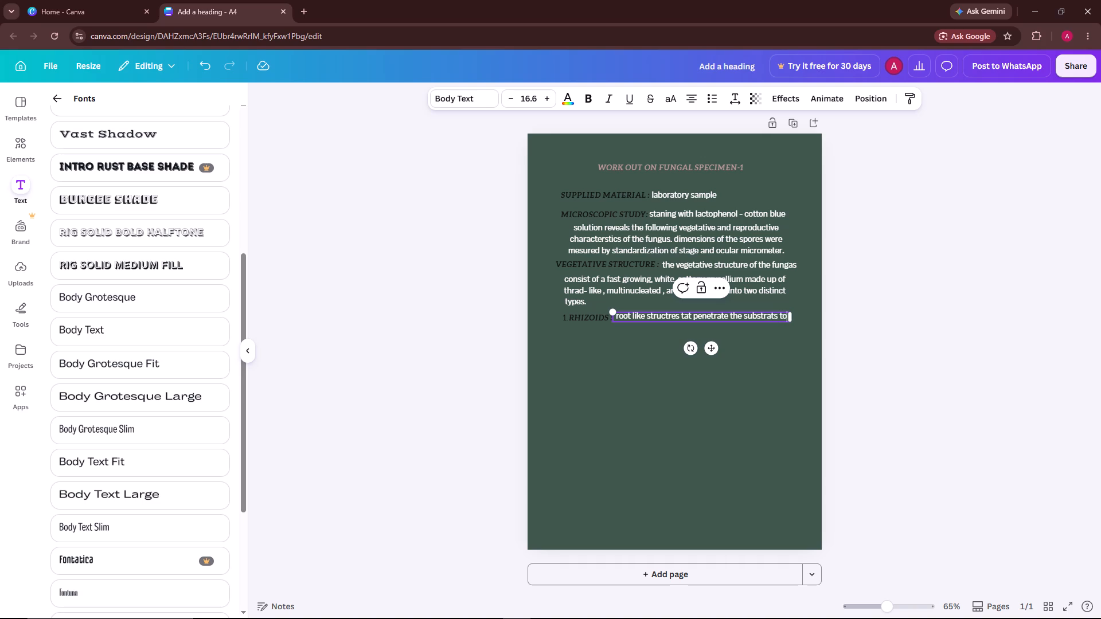
# Continue the rhizoids description with "anchor the fungas and".
pyautogui.press('space')
pyautogui.write('anch')
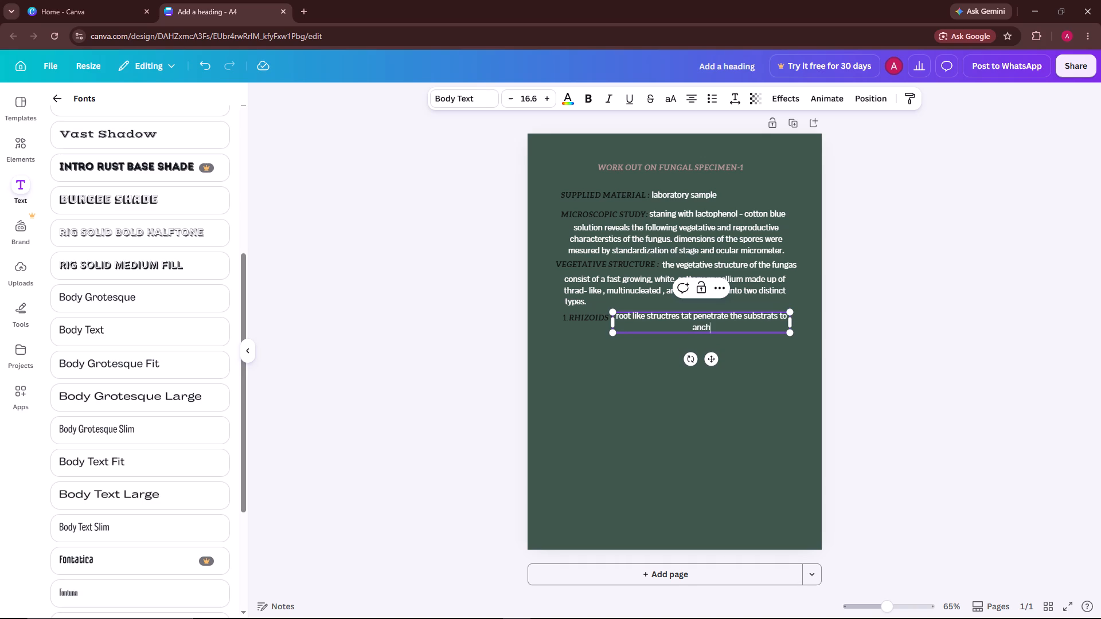
pyautogui.press('i')
pyautogui.press('BackSpace')
pyautogui.write('or')
pyautogui.press('space')
pyautogui.write('the')
pyautogui.press('space')
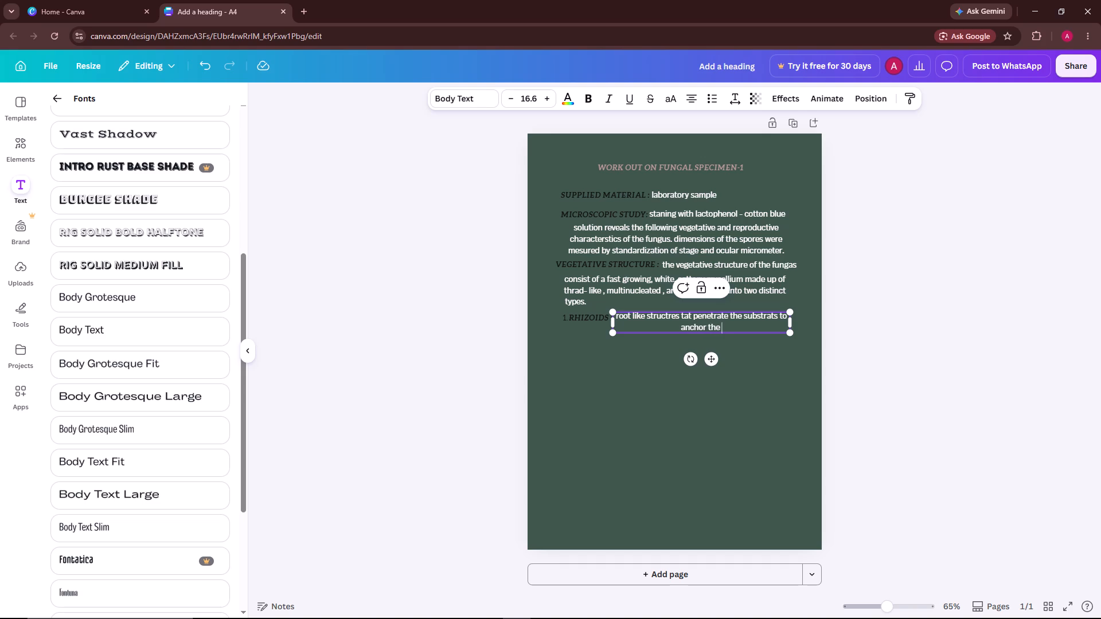
pyautogui.write('fungas')
pyautogui.press('space')
pyautogui.write('and')
pyautogui.press('space')
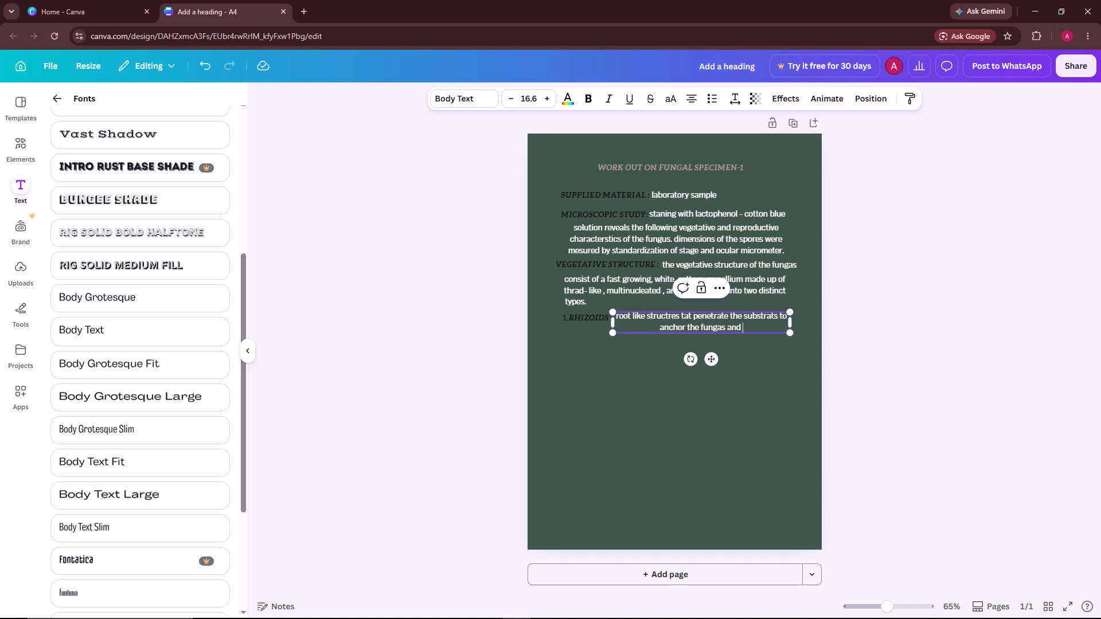
# Extend the rhizoids description with "secrets digestive enzymes to absorb mut".
pyautogui.write('se')
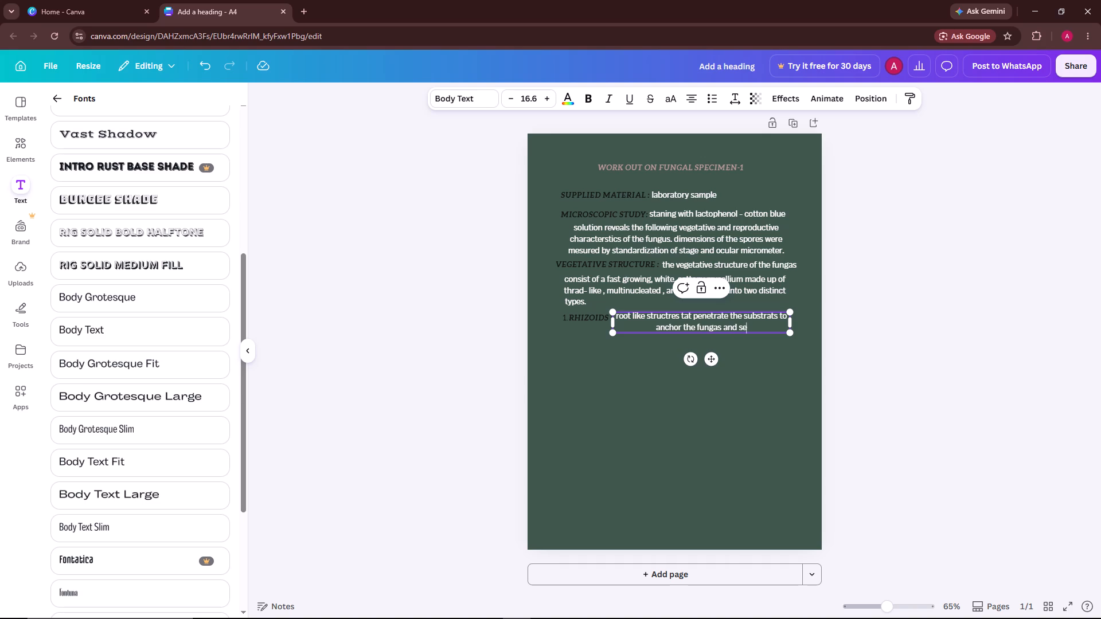
pyautogui.write('crets')
pyautogui.press('space')
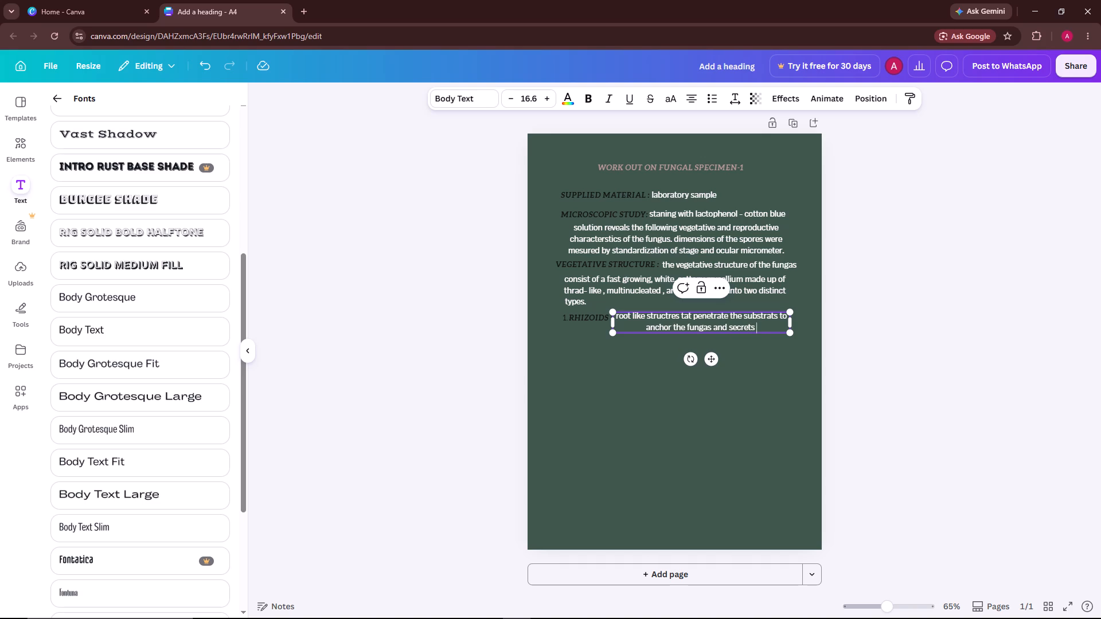
pyautogui.write('di')
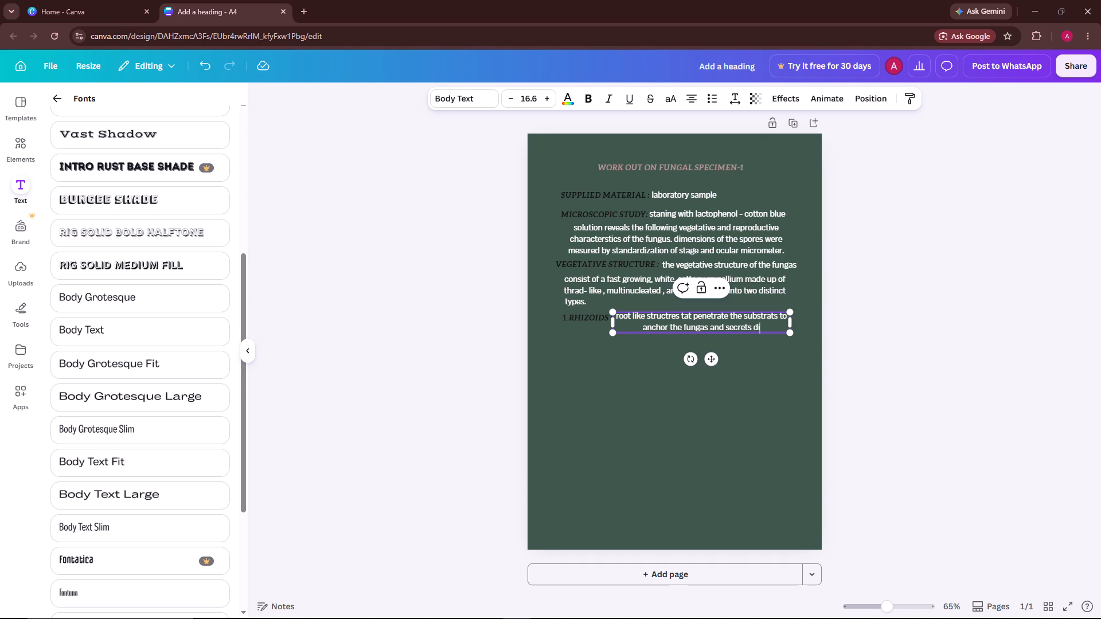
pyautogui.write('ge')
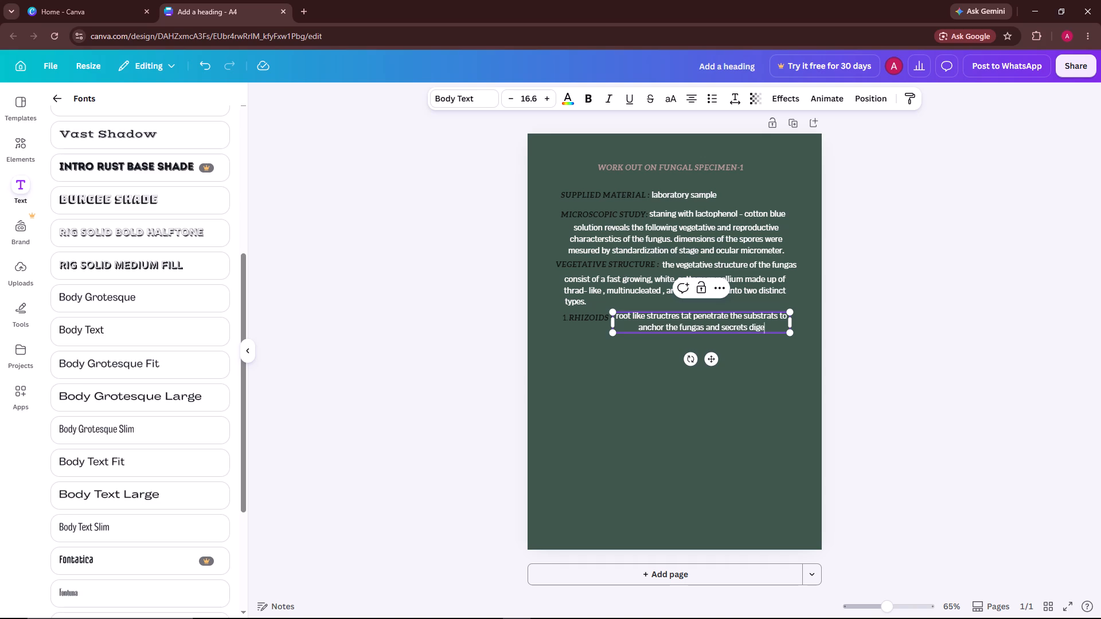
pyautogui.write('st')
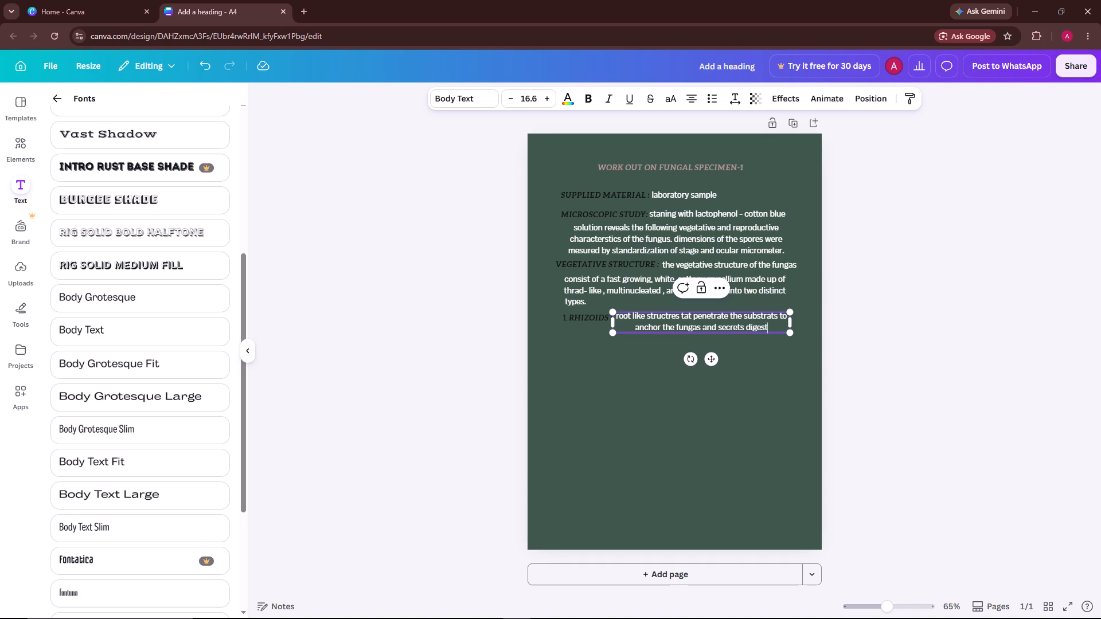
pyautogui.write('ivw')
pyautogui.press('BackSpace')
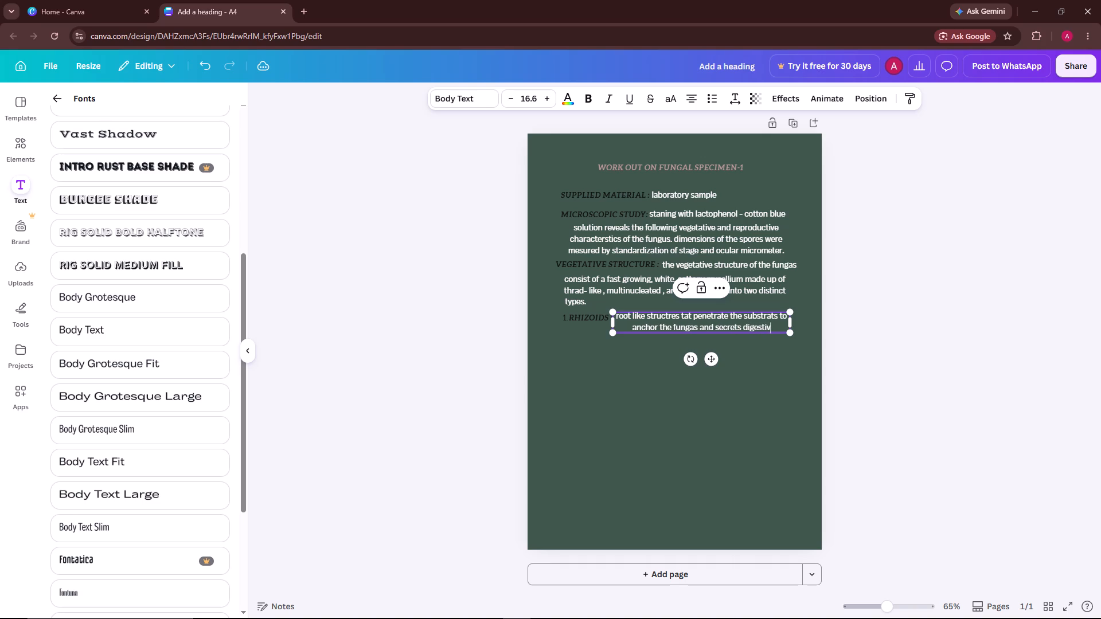
pyautogui.press('e')
pyautogui.press('space')
pyautogui.press('e')
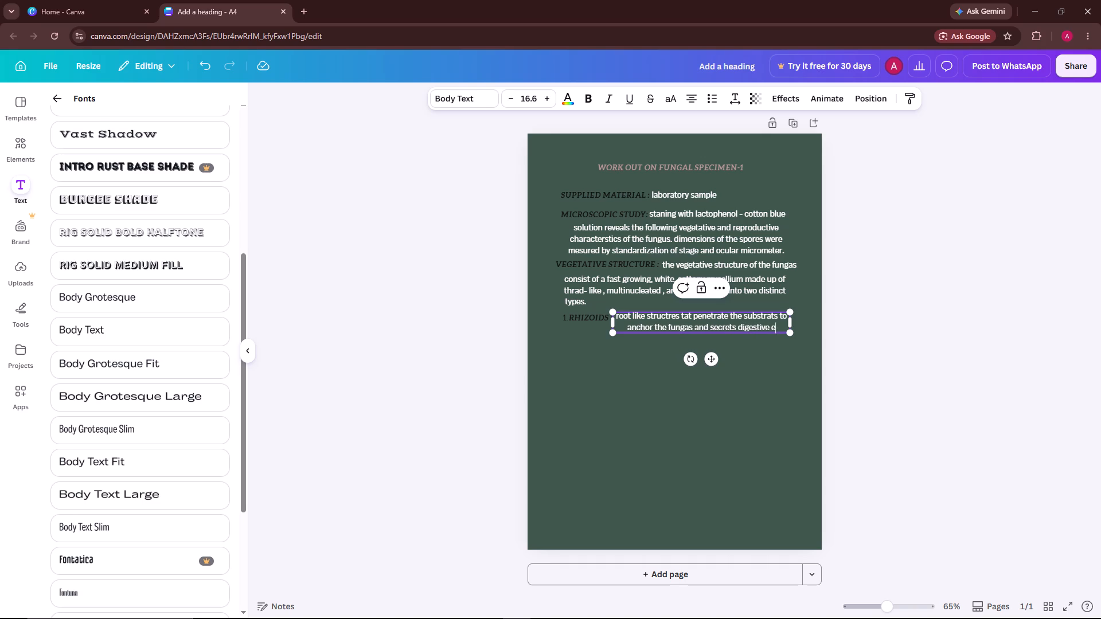
pyautogui.write('nzy')
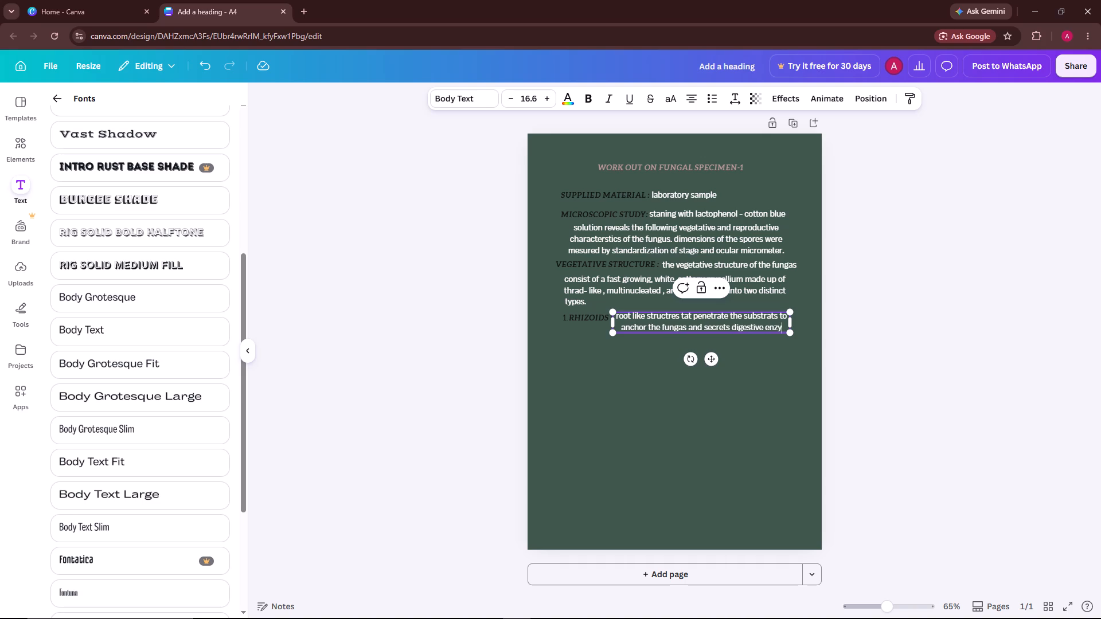
pyautogui.write('mes to')
pyautogui.press('space')
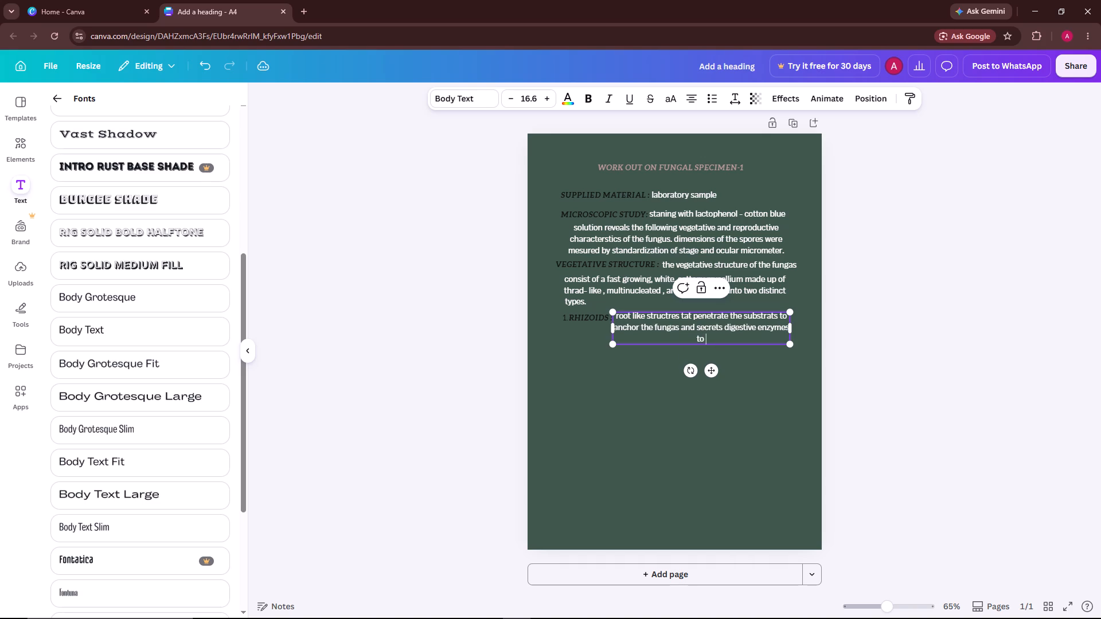
pyautogui.write('absorb')
pyautogui.press('space')
pyautogui.write('mu')
pyautogui.press('t')
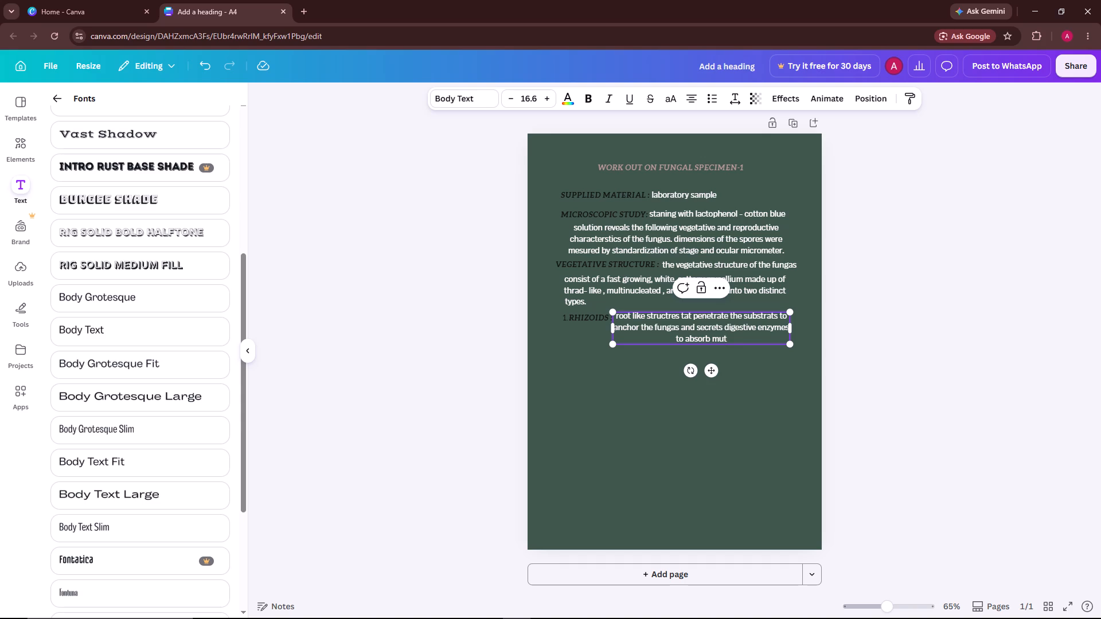
# Copy "anchor the fungas and secrets digestive enzymes to absorb mut" from the rhizoids description.
pyautogui.moveTo(725, 337); pyautogui.dragTo(716, 339)
pyautogui.click(728, 341)
pyautogui.moveTo(728, 341); pyautogui.dragTo(623, 332)
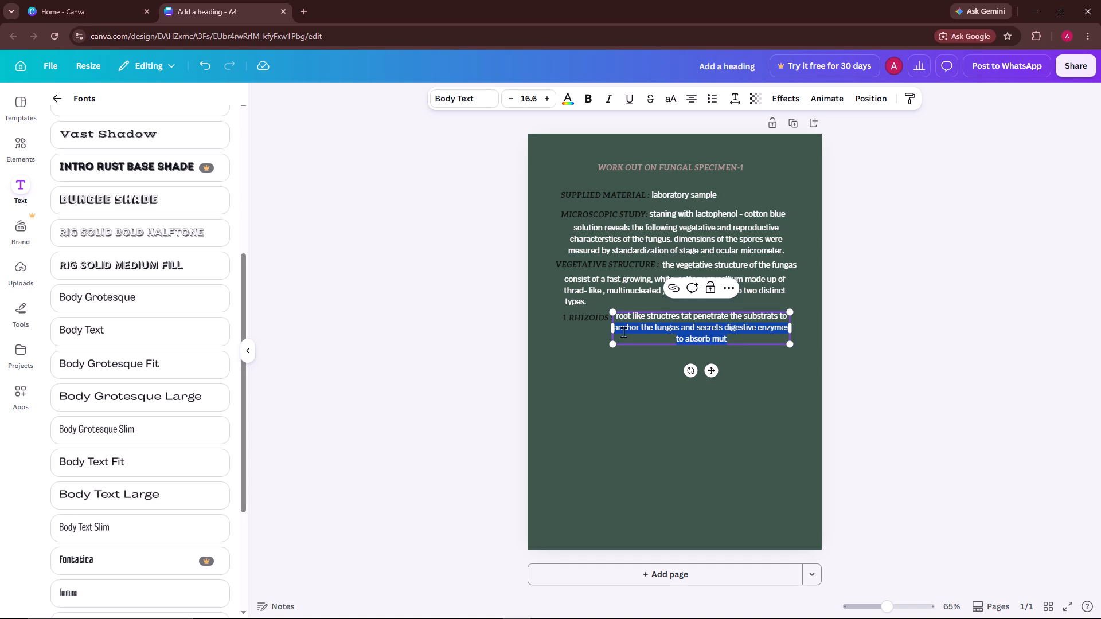
pyautogui.rightClick(647, 327)
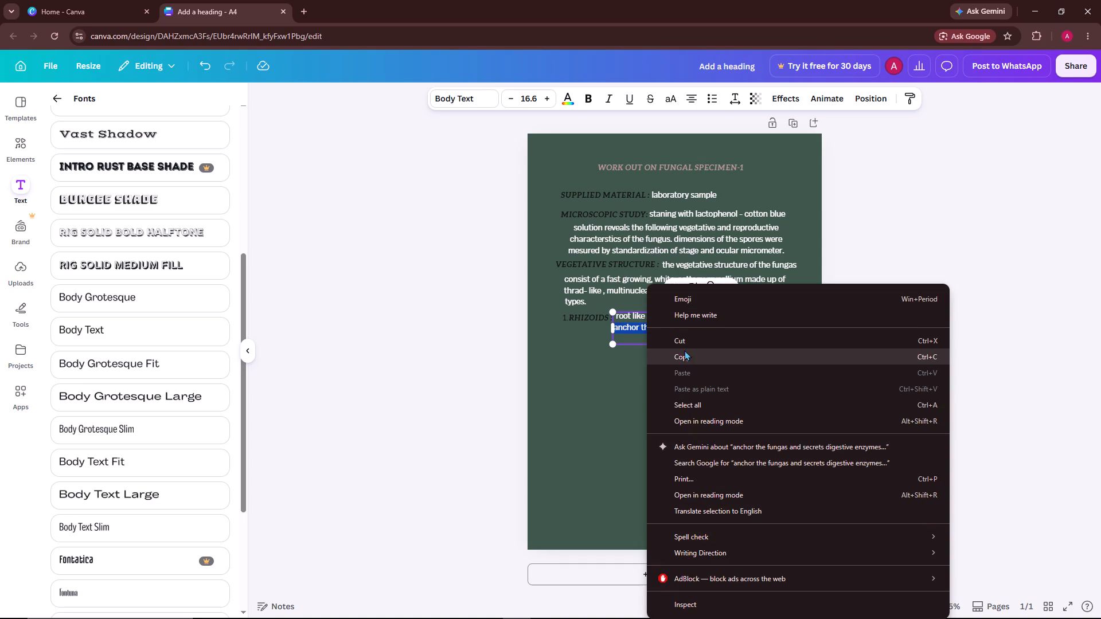
pyautogui.click(684, 351)
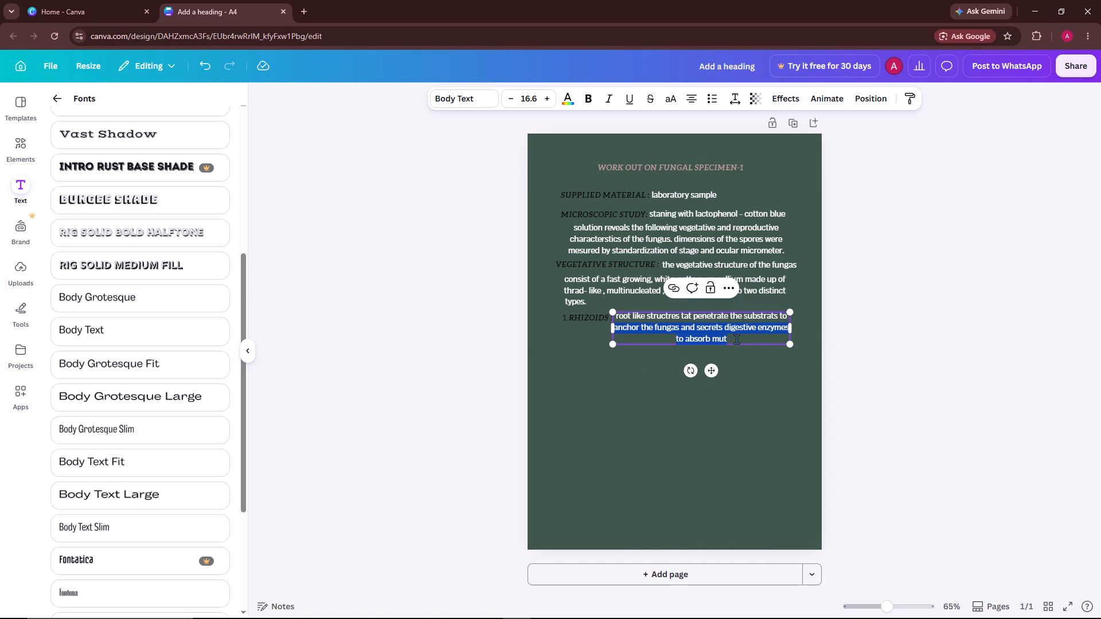
# Delete the copied passage from the rhizoids text box, keeping only "root like structres tat penetrate the substrats to".
pyautogui.click(736, 339)
pyautogui.press('BackSpace')
pyautogui.press('BackSpace')
pyautogui.press('BackSpace')
pyautogui.press('BackSpace')
pyautogui.press('BackSpace')
pyautogui.press('BackSpace')
pyautogui.press('BackSpace')
pyautogui.press('BackSpace')
pyautogui.press('BackSpace')
pyautogui.press('BackSpace')
pyautogui.press('BackSpace')
pyautogui.press('BackSpace')
pyautogui.press('BackSpace')
pyautogui.press('BackSpace')
pyautogui.press('BackSpace')
pyautogui.press('BackSpace')
pyautogui.press('BackSpace')
pyautogui.press('BackSpace')
pyautogui.press('BackSpace')
pyautogui.press('BackSpace')
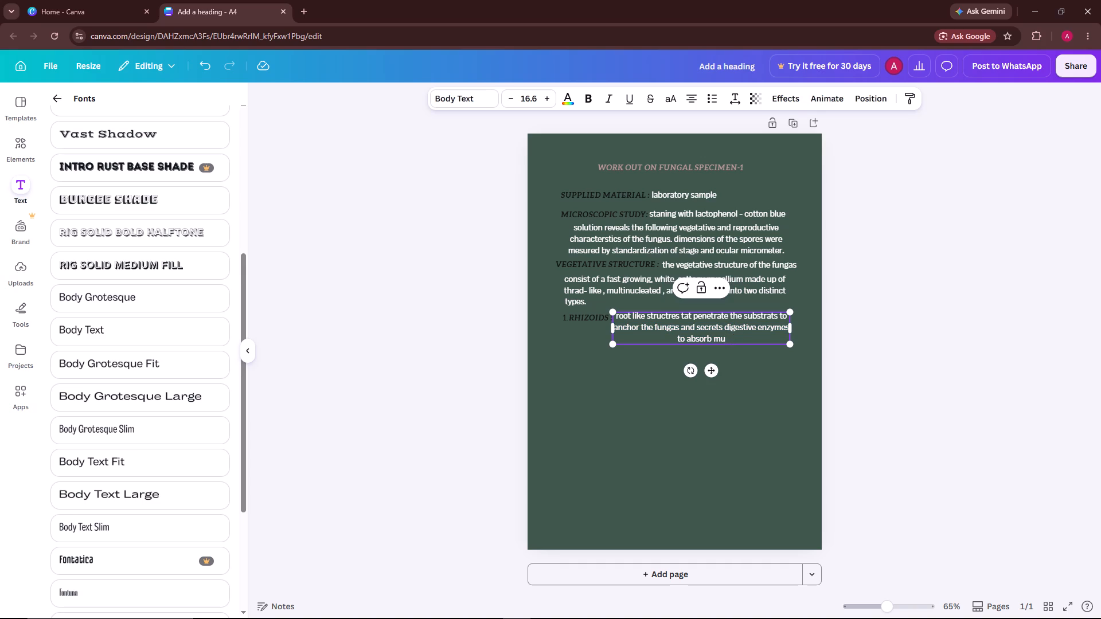
pyautogui.press('BackSpace')
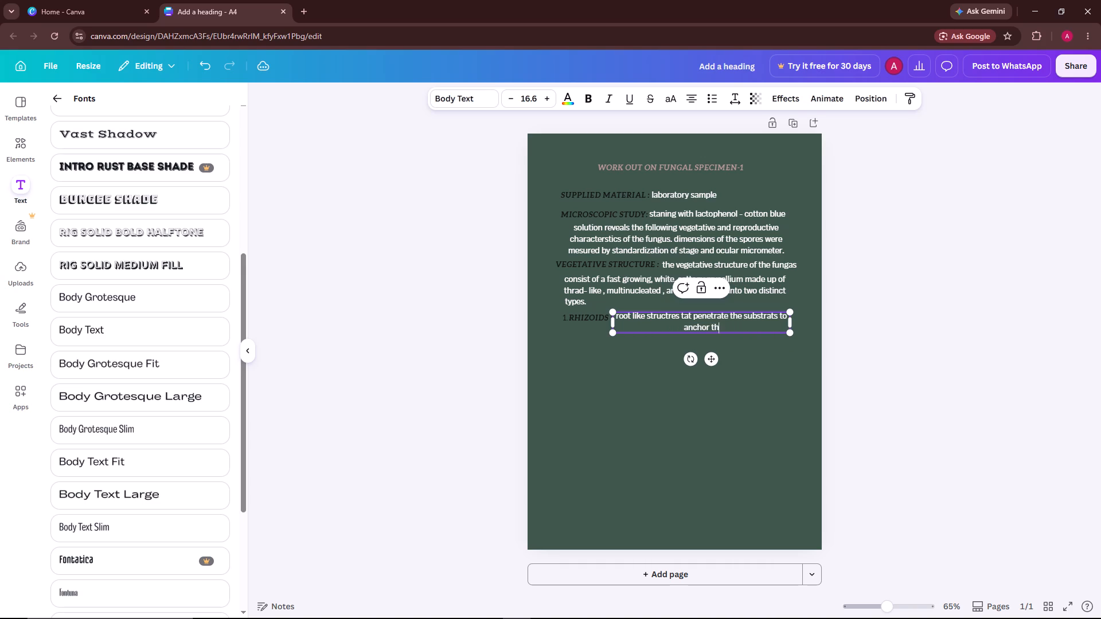
pyautogui.press('BackSpace')
pyautogui.press('BackSpace')
pyautogui.press('BackSpace')
pyautogui.press('BackSpace')
pyautogui.press('BackSpace')
pyautogui.press('BackSpace')
pyautogui.press('BackSpace')
pyautogui.press('BackSpace')
pyautogui.press('BackSpace')
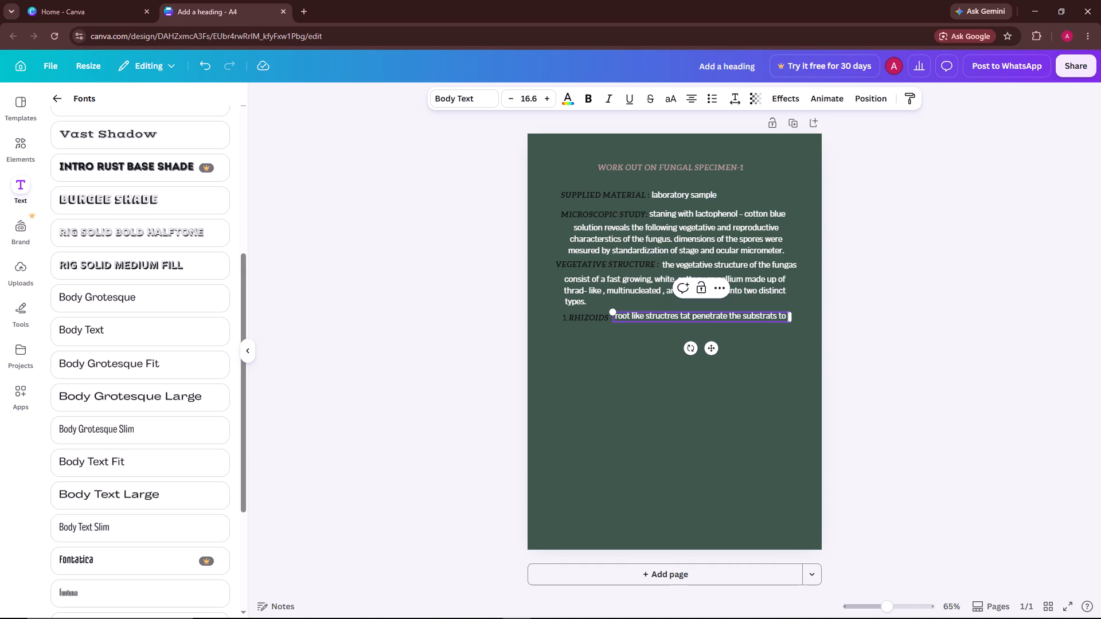
pyautogui.click(661, 424)
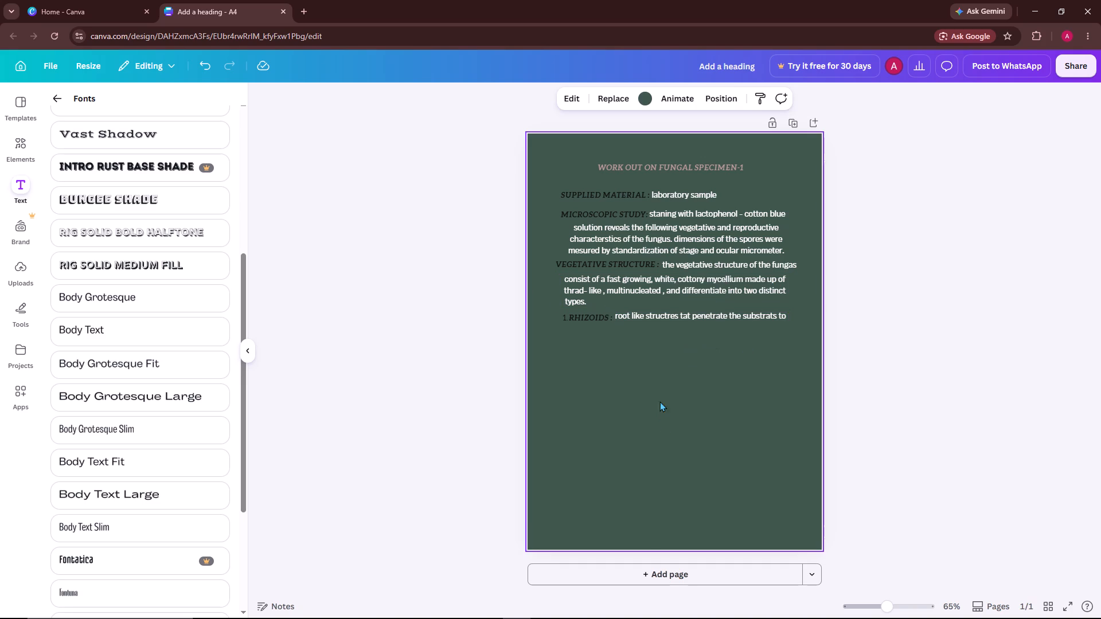
# Move the one-line rhizoids text slightly down, level with the "RHIZOIDS :" label.
pyautogui.click(689, 319)
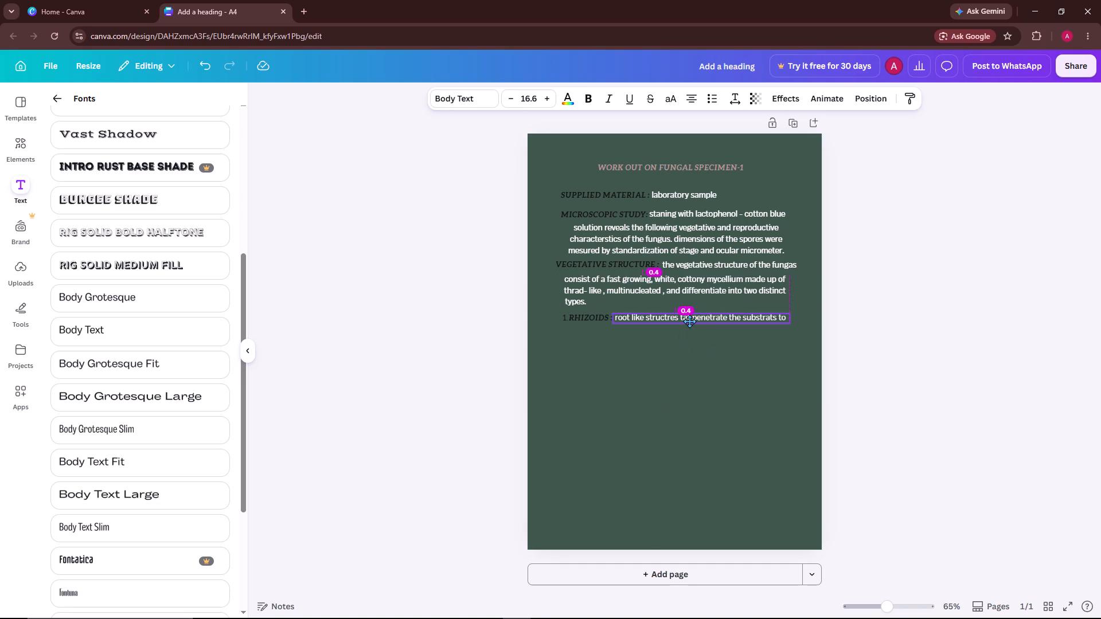
pyautogui.click(612, 344)
# Duplicate the vegetative structure paragraph box and place the copy directly below the rhizoids line.
pyautogui.click(665, 289)
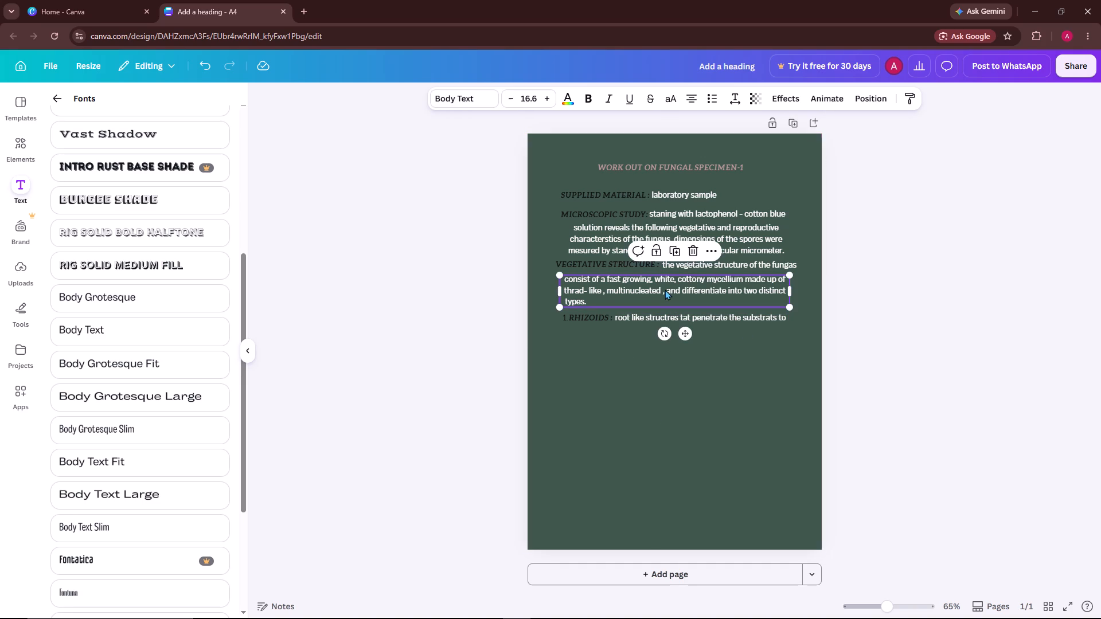
pyautogui.click(680, 253)
pyautogui.moveTo(667, 297); pyautogui.dragTo(657, 350)
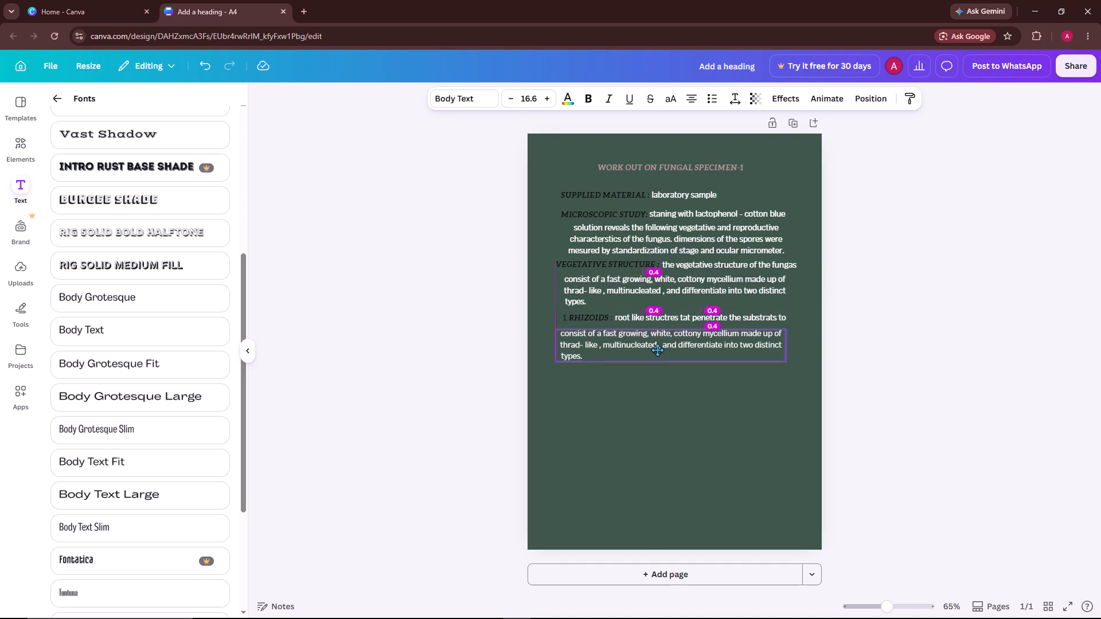
pyautogui.moveTo(657, 350); pyautogui.dragTo(659, 342)
# Replace the duplicated paragraph's text with the copied "anchor the fungas and secrets digestive enzymes to absorb mut".
pyautogui.click(672, 342)
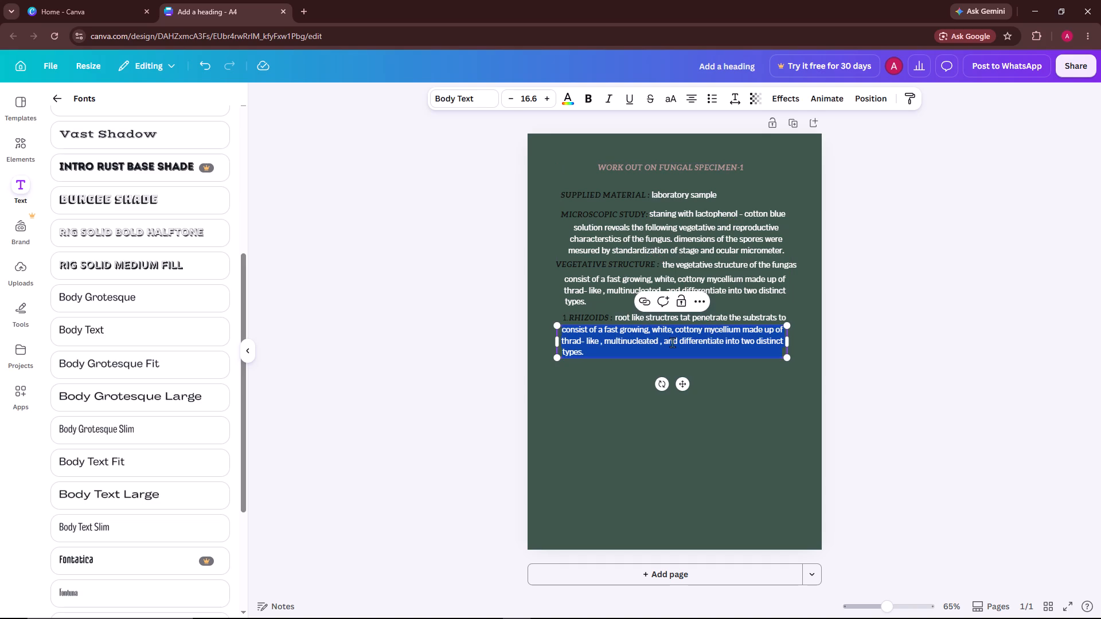
pyautogui.press('BackSpace')
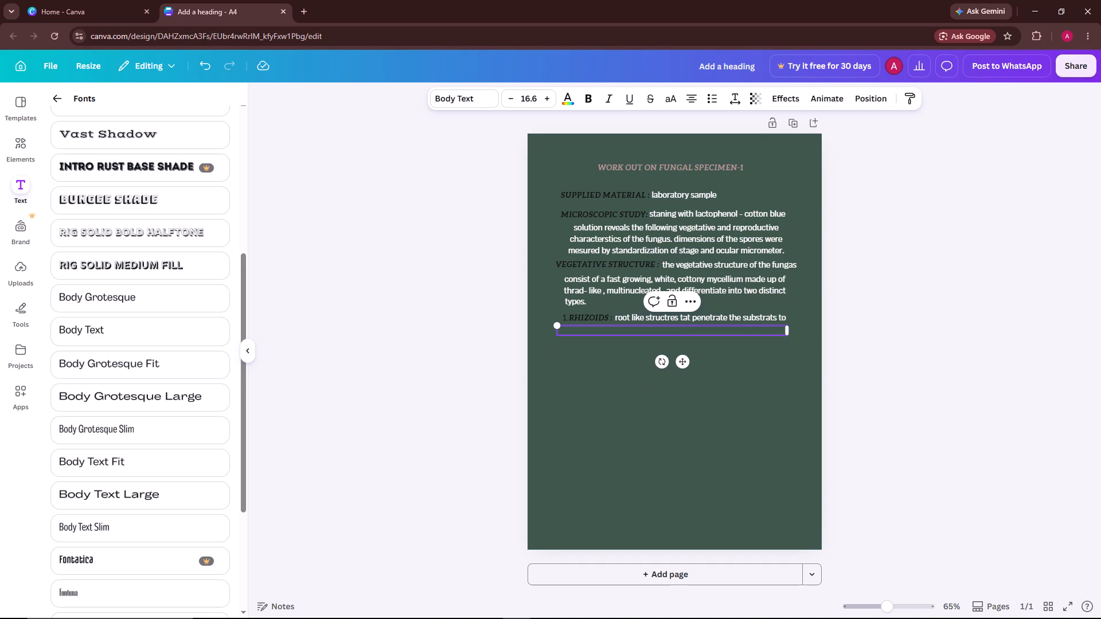
pyautogui.hotkey('ctrl', 'v')
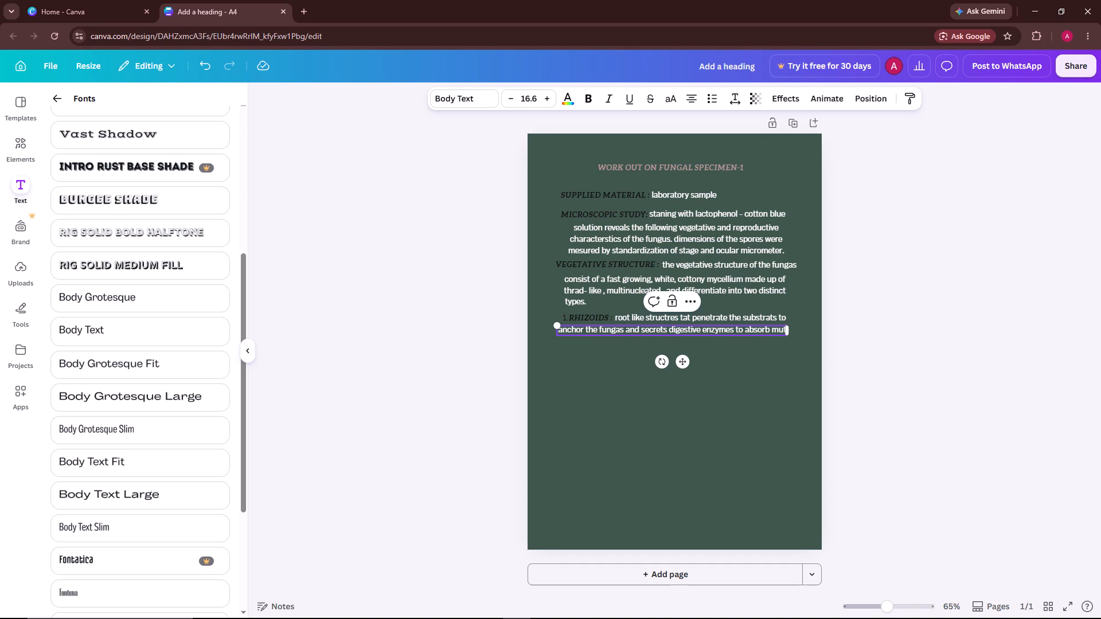
# Change the final "mut" of the rhizoids description to "nutrients.".
pyautogui.press('BackSpace')
pyautogui.press('BackSpace')
pyautogui.press('BackSpace')
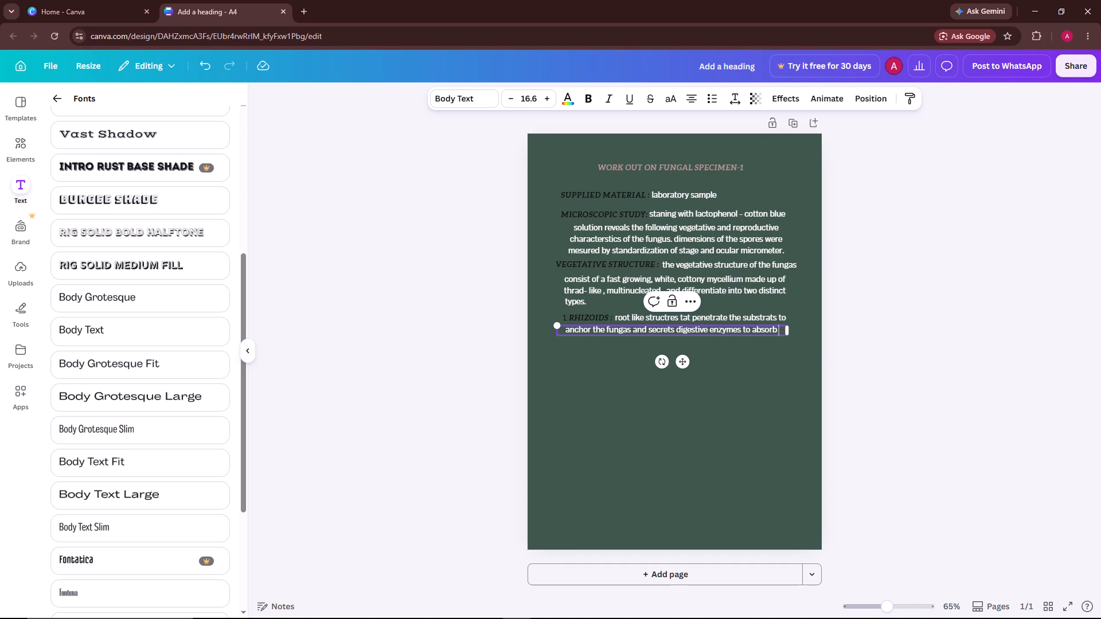
pyautogui.write('nut')
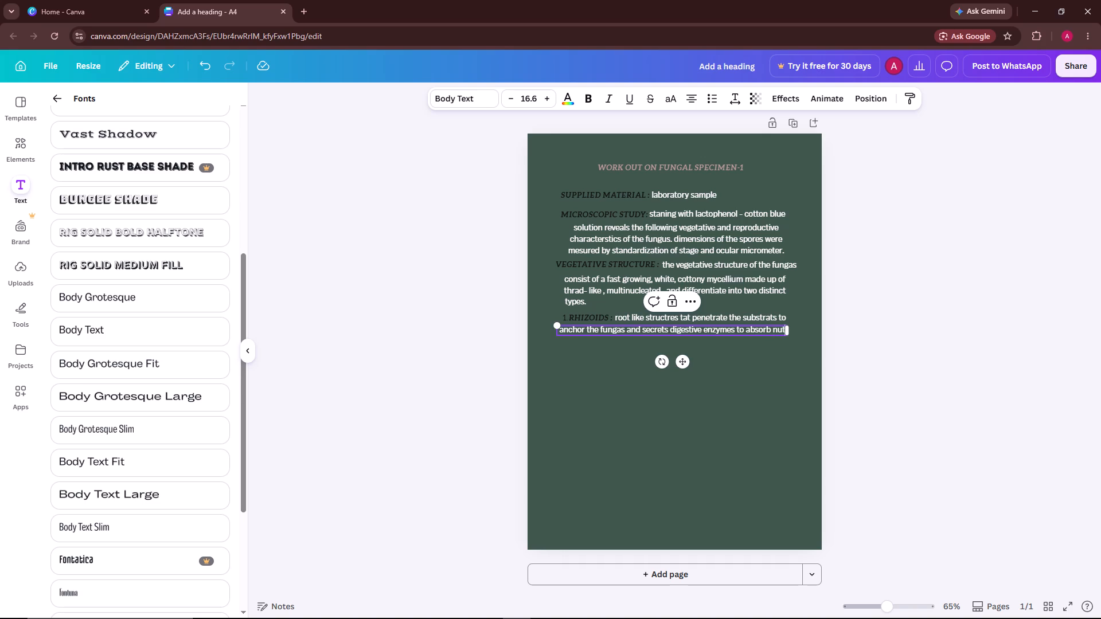
pyautogui.write('ri')
pyautogui.write('ent')
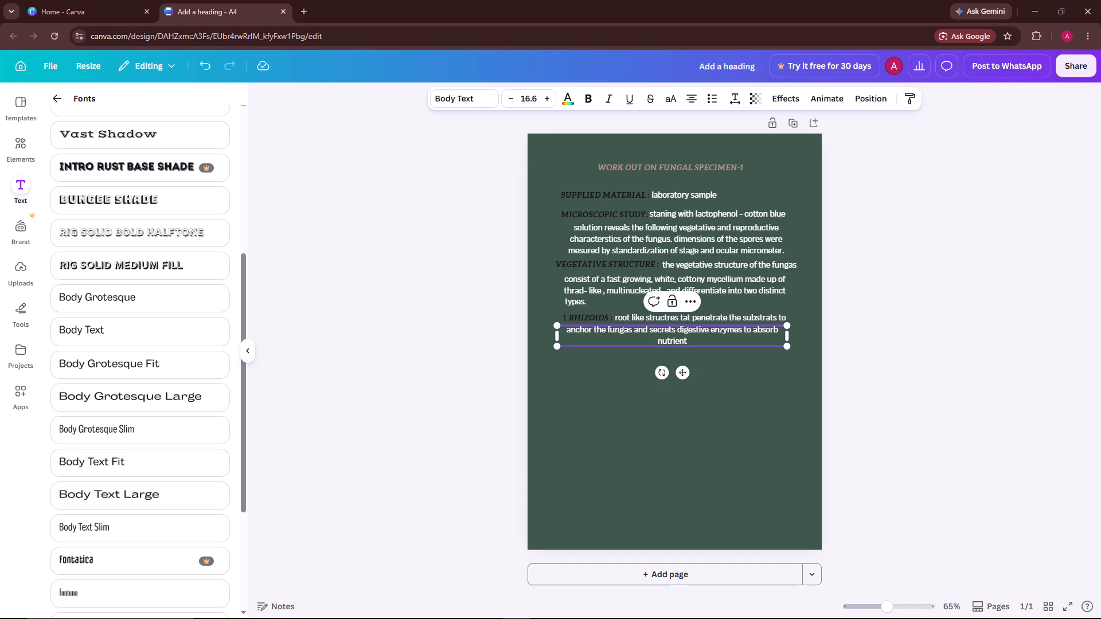
pyautogui.press('s')
pyautogui.write('>')
pyautogui.press('space')
pyautogui.press('BackSpace')
pyautogui.press('BackSpace')
pyautogui.press('BackSpace')
pyautogui.press('BackSpace')
pyautogui.press('BackSpace')
pyautogui.press('BackSpace')
pyautogui.press('BackSpace')
pyautogui.press('BackSpace')
pyautogui.press('BackSpace')
pyautogui.press('BackSpace')
pyautogui.press('BackSpace')
pyautogui.press('BackSpace')
pyautogui.press('BackSpace')
pyautogui.press('BackSpace')
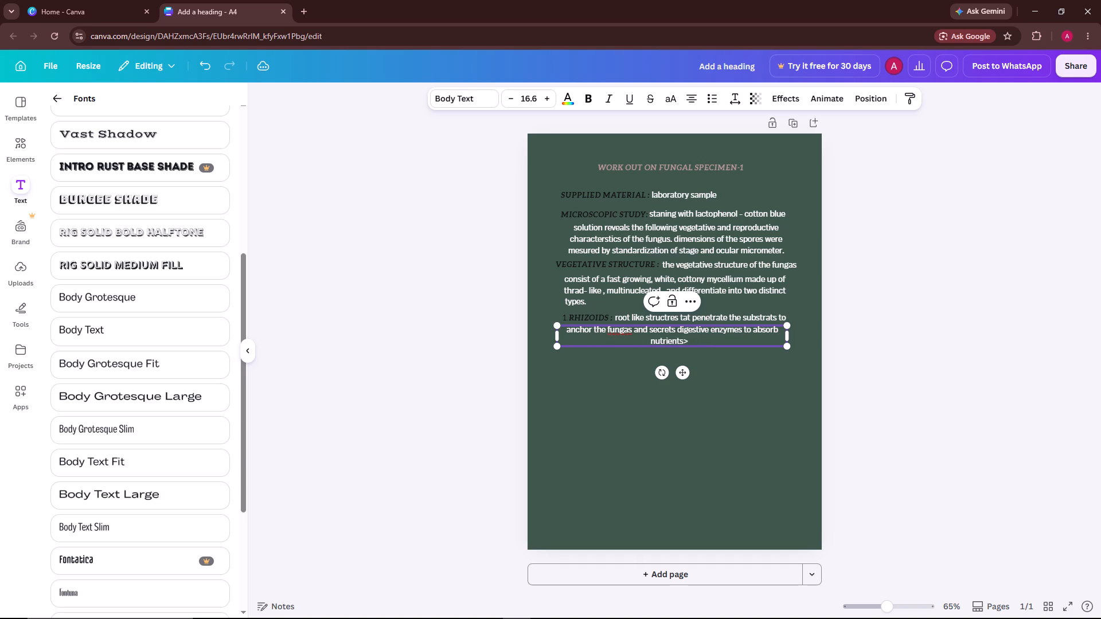
pyautogui.press('BackSpace')
pyautogui.press('BackSpace')
pyautogui.press('BackSpace')
pyautogui.press('BackSpace')
pyautogui.write('s.')
pyautogui.press('space')
# Adjust the trailing spaces after "nutrients." so the word lines up under the start of "anchor the fungas".
pyautogui.press('BackSpace')
pyautogui.press('BackSpace')
pyautogui.press('BackSpace')
pyautogui.press('BackSpace')
pyautogui.press('BackSpace')
pyautogui.press('BackSpace')
pyautogui.press('BackSpace')
pyautogui.press('BackSpace')
pyautogui.press('BackSpace')
pyautogui.press('BackSpace')
pyautogui.press('BackSpace')
pyautogui.press('BackSpace')
pyautogui.press('BackSpace')
pyautogui.press('BackSpace')
pyautogui.press('BackSpace')
pyautogui.press('BackSpace')
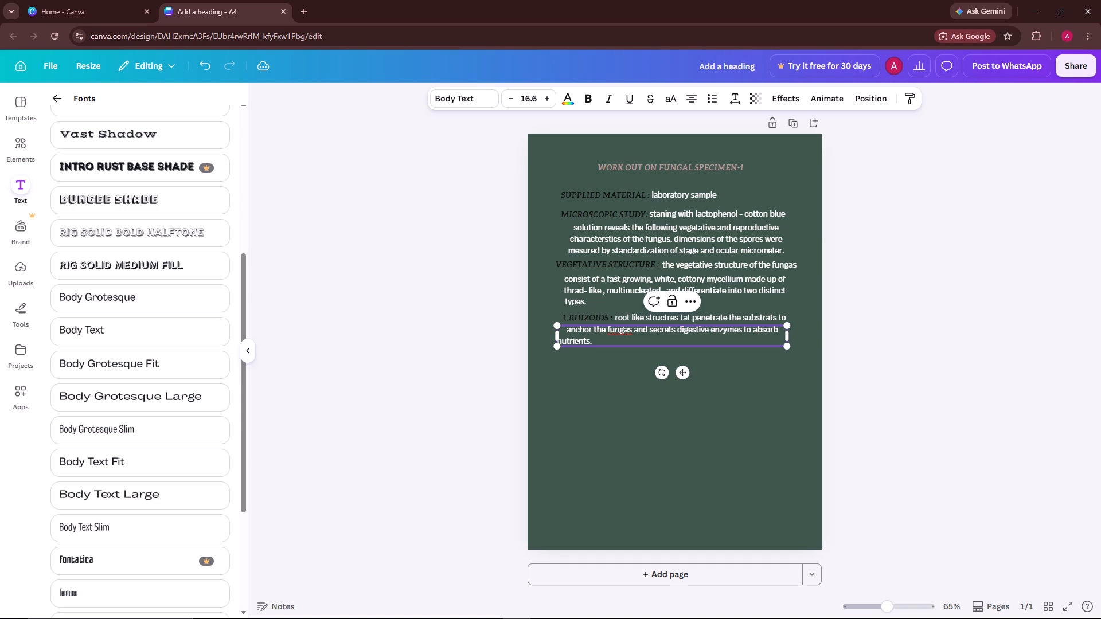
pyautogui.press('BackSpace')
pyautogui.press('BackSpace')
pyautogui.press('BackSpace')
pyautogui.press('BackSpace')
pyautogui.press('BackSpace')
pyautogui.press('BackSpace')
pyautogui.press('BackSpace')
pyautogui.press('BackSpace')
pyautogui.press('BackSpace')
pyautogui.press('BackSpace')
pyautogui.press('BackSpace')
pyautogui.press('BackSpace')
pyautogui.press('BackSpace')
pyautogui.press('BackSpace')
pyautogui.press('BackSpace')
pyautogui.press('BackSpace')
pyautogui.press('BackSpace')
pyautogui.press('BackSpace')
pyautogui.press('BackSpace')
pyautogui.press('BackSpace')
pyautogui.press('BackSpace')
pyautogui.press('BackSpace')
pyautogui.press('BackSpace')
pyautogui.press('BackSpace')
pyautogui.press('BackSpace')
pyautogui.press('BackSpace')
pyautogui.press('BackSpace')
pyautogui.press('BackSpace')
pyautogui.press('space')
pyautogui.press('space')
pyautogui.press('space')
pyautogui.press('space')
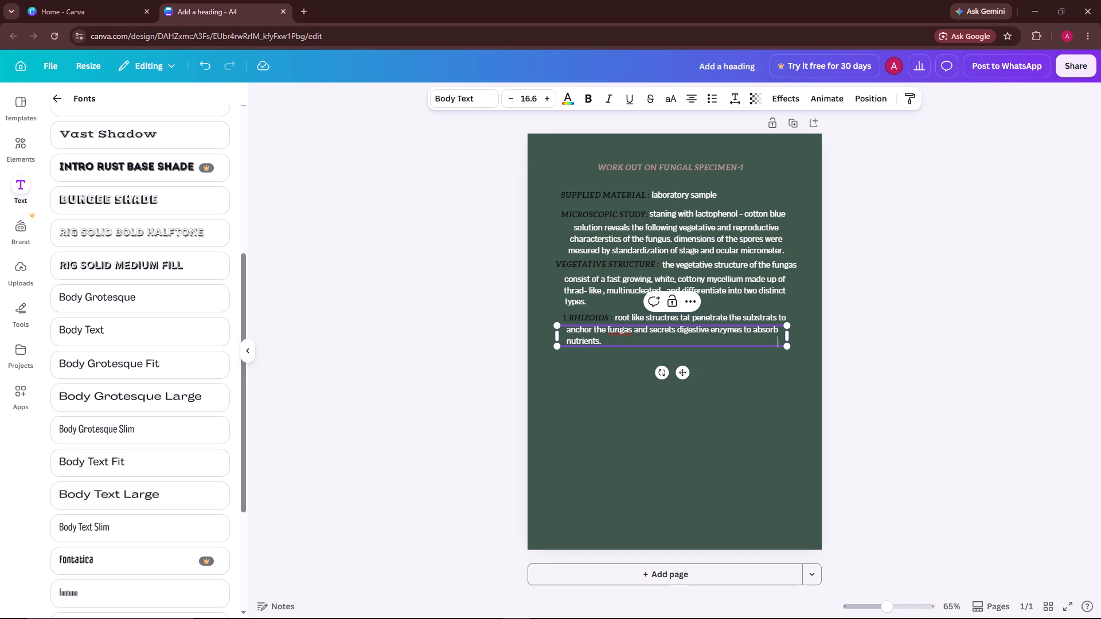
pyautogui.click(630, 486)
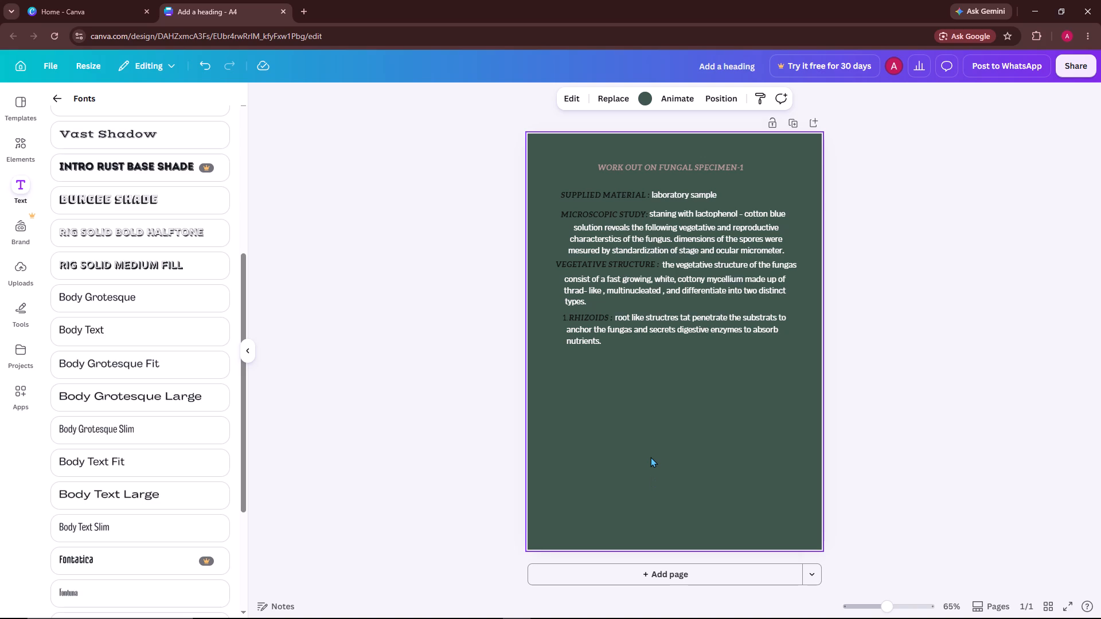
# Duplicate the "1. RHIZOIDS :" label and place the copy just below the "nutrients." line.
pyautogui.click(573, 315)
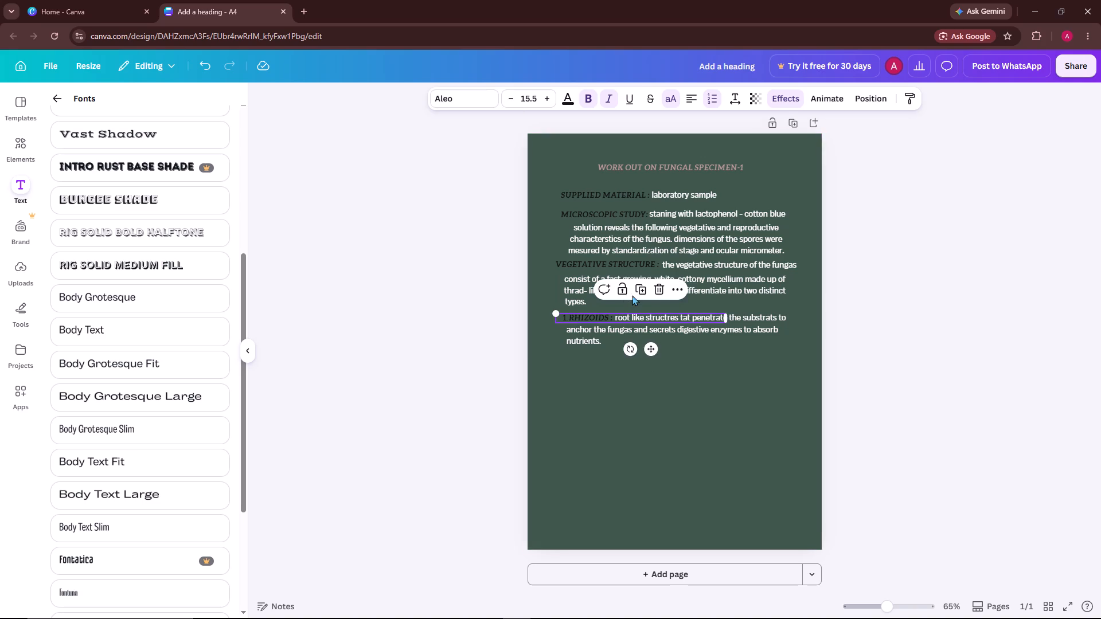
pyautogui.click(642, 287)
pyautogui.moveTo(599, 322); pyautogui.dragTo(592, 342)
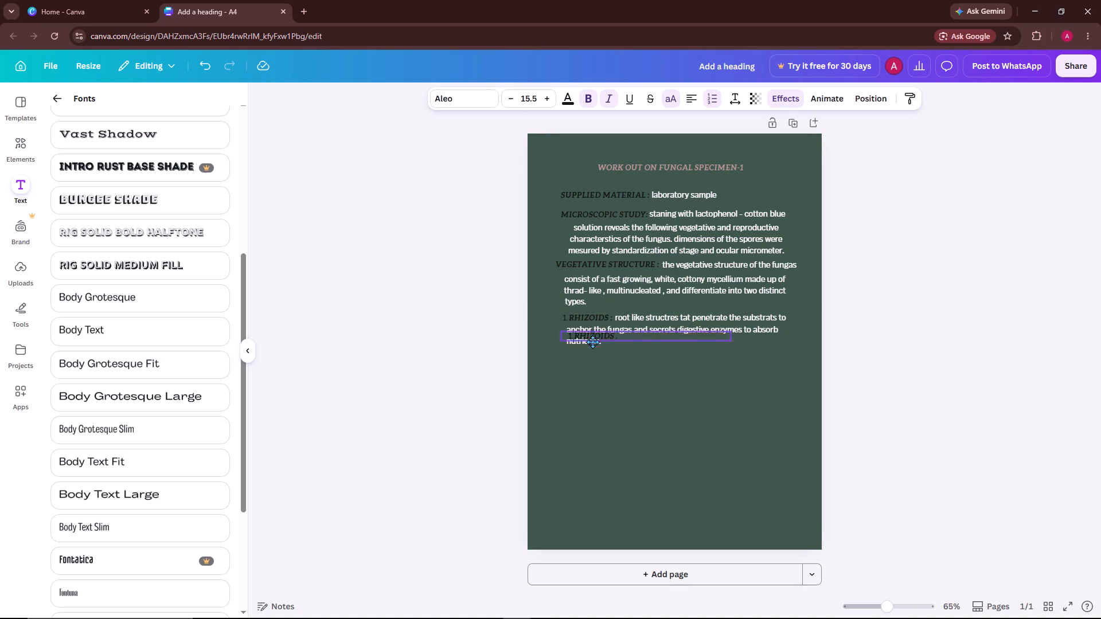
pyautogui.moveTo(592, 342); pyautogui.dragTo(592, 357)
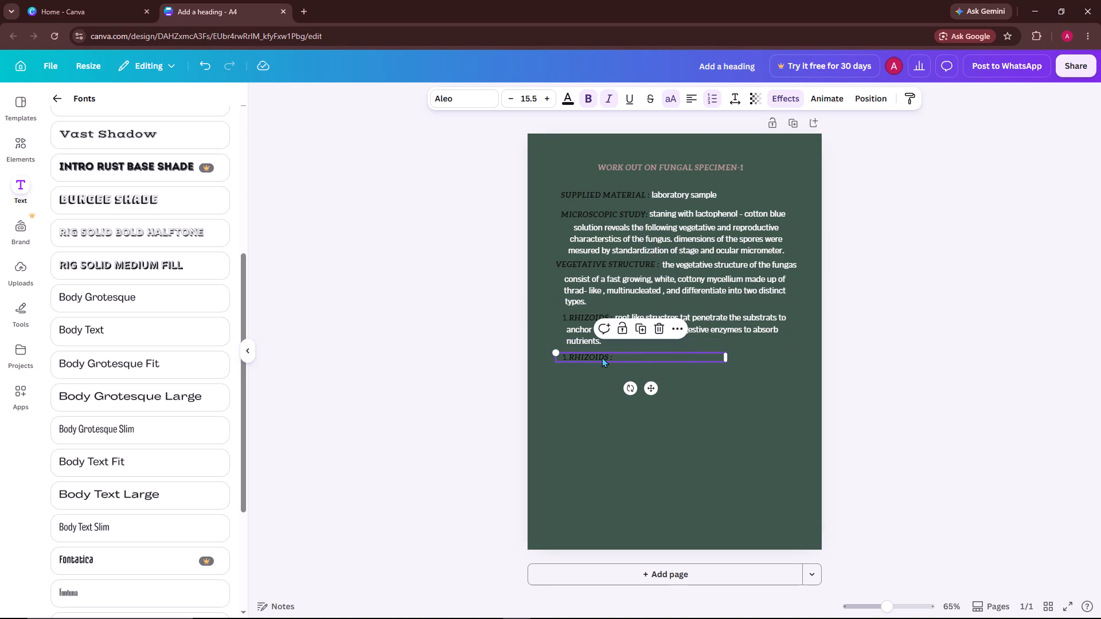
pyautogui.moveTo(602, 357); pyautogui.dragTo(602, 352)
# Change the duplicated "RHIZOIDS :" label's list number to 2.
pyautogui.click(569, 352)
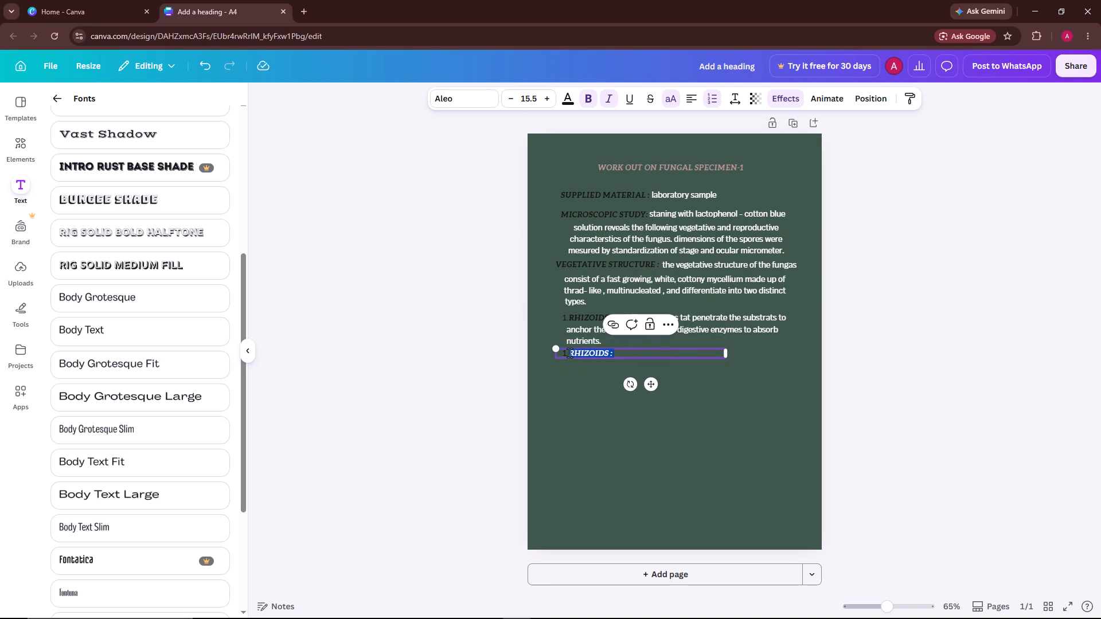
pyautogui.click(565, 352)
pyautogui.click(565, 352)
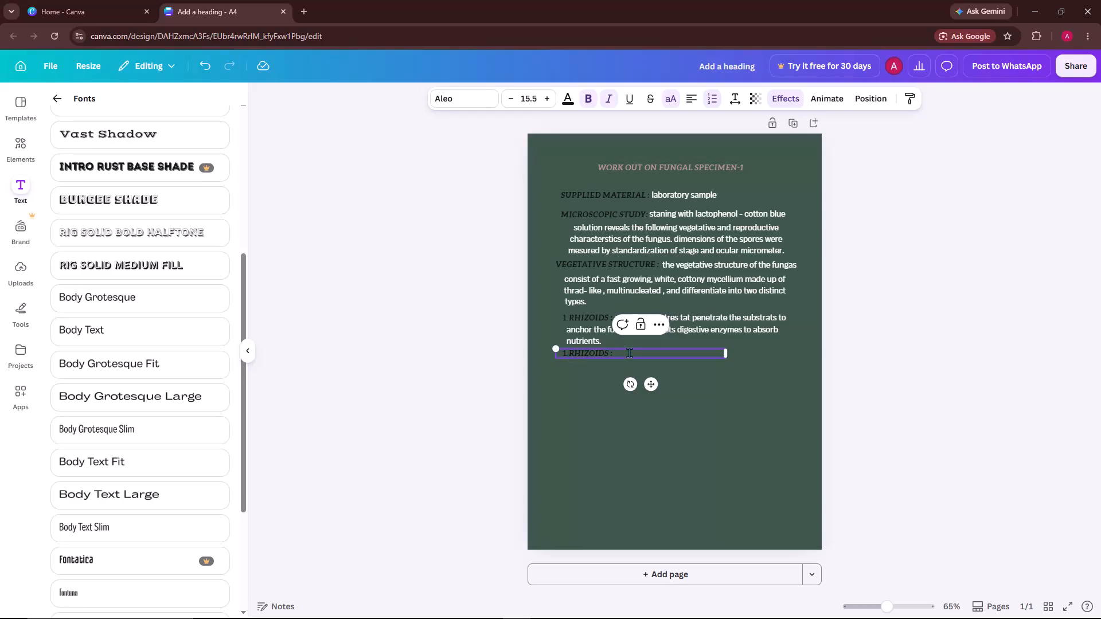
pyautogui.press('BackSpace')
pyautogui.press('BackSpace')
pyautogui.press('2')
pyautogui.write('.')
pyautogui.press('space')
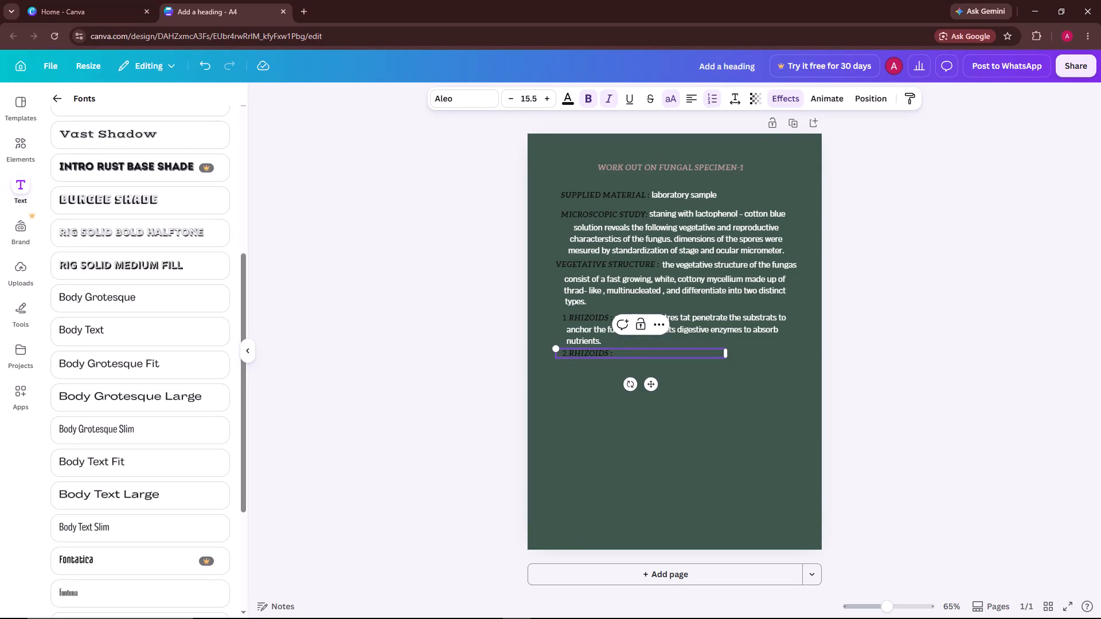
pyautogui.press('space')
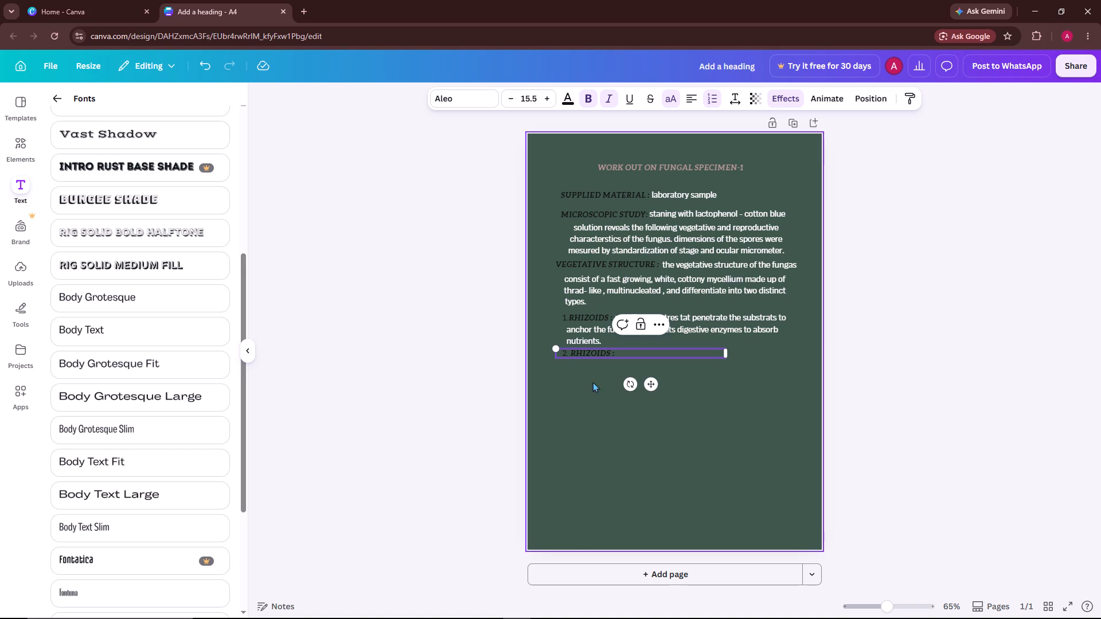
# Replace the text of the list item 2 label with "STOLONS :".
pyautogui.click(620, 351)
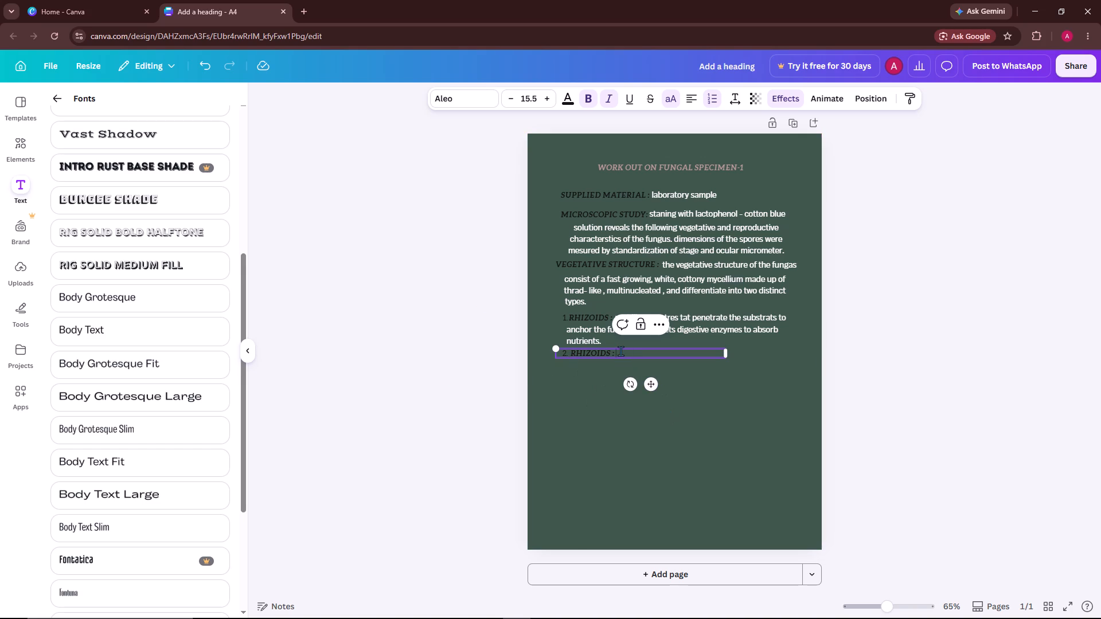
pyautogui.press('BackSpace')
pyautogui.press('BackSpace')
pyautogui.press('BackSpace')
pyautogui.press('BackSpace')
pyautogui.press('BackSpace')
pyautogui.press('BackSpace')
pyautogui.press('BackSpace')
pyautogui.press('BackSpace')
pyautogui.press('BackSpace')
pyautogui.press('BackSpace')
pyautogui.press('BackSpace')
pyautogui.press('BackSpace')
pyautogui.write('sto')
pyautogui.write('li')
pyautogui.press('BackSpace')
pyautogui.press('o')
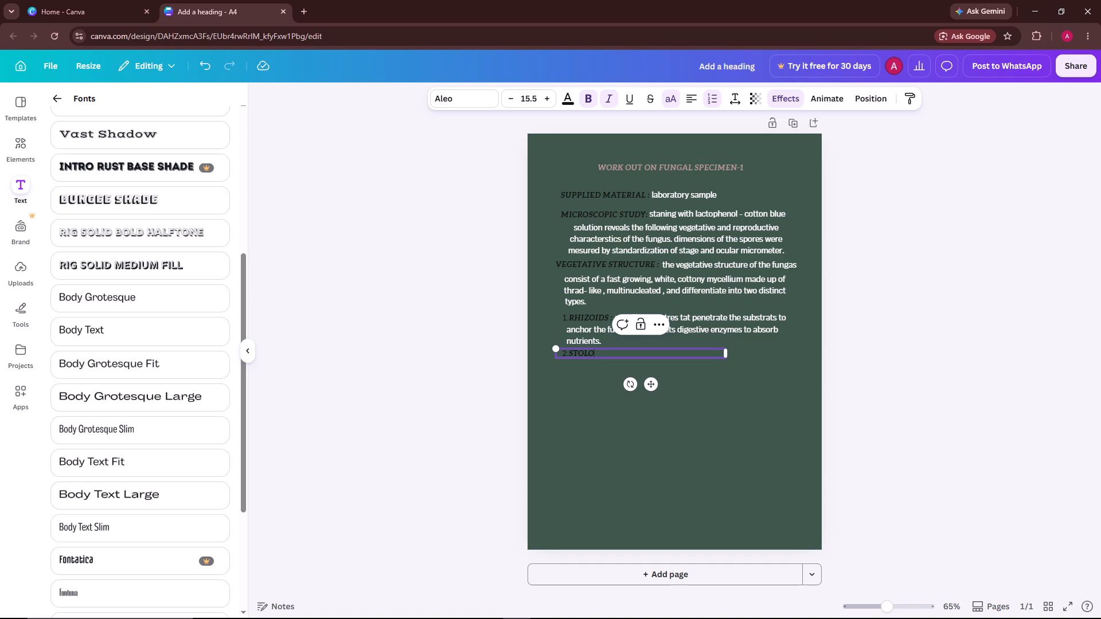
pyautogui.write('ns')
pyautogui.press('space')
pyautogui.hotkey('shift', ':')
pyautogui.click(604, 425)
# Duplicate the first line of the rhizoids description and place the copy beside the "STOLONS :" label.
pyautogui.click(661, 316)
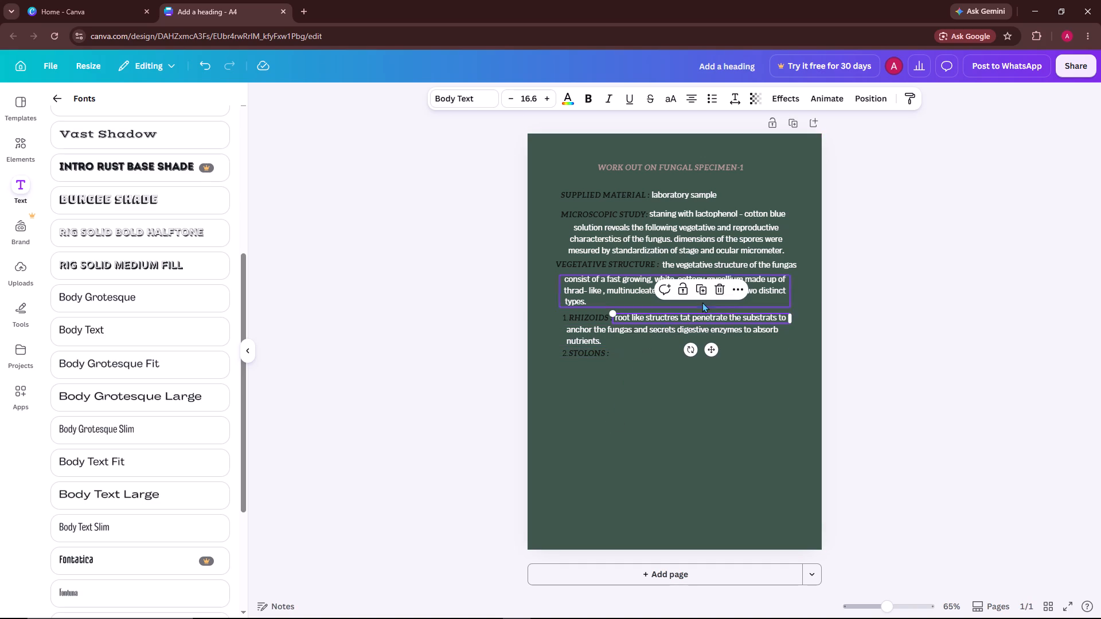
pyautogui.click(705, 295)
pyautogui.moveTo(688, 326); pyautogui.dragTo(678, 355)
pyautogui.click(655, 389)
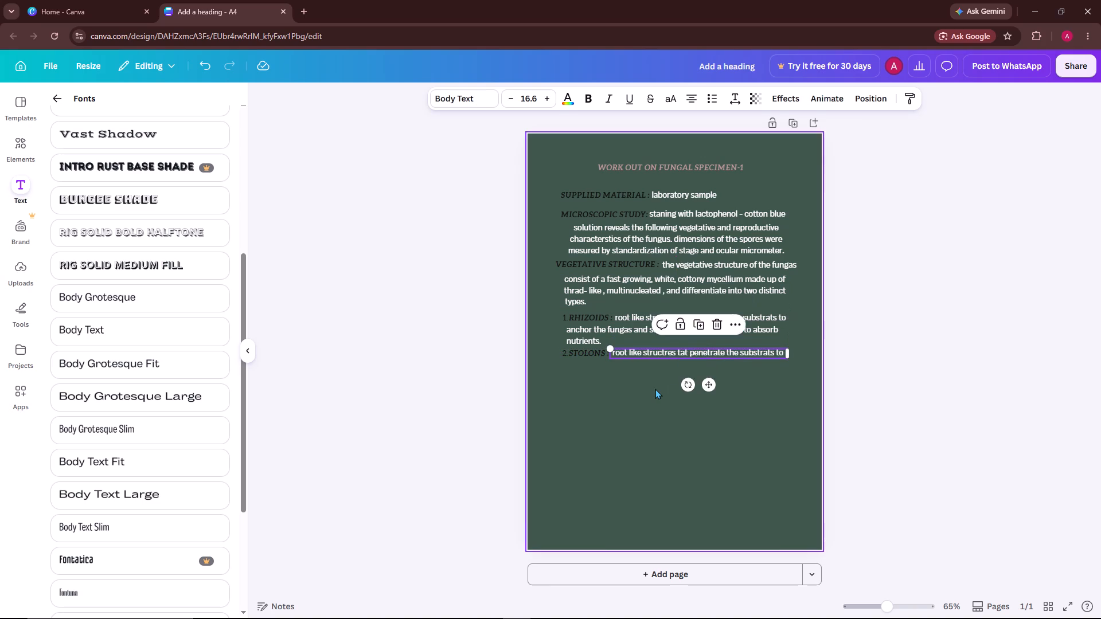
# Replace the copied text beside "STOLONS :" with "areal, arching hyphae".
pyautogui.click(700, 355)
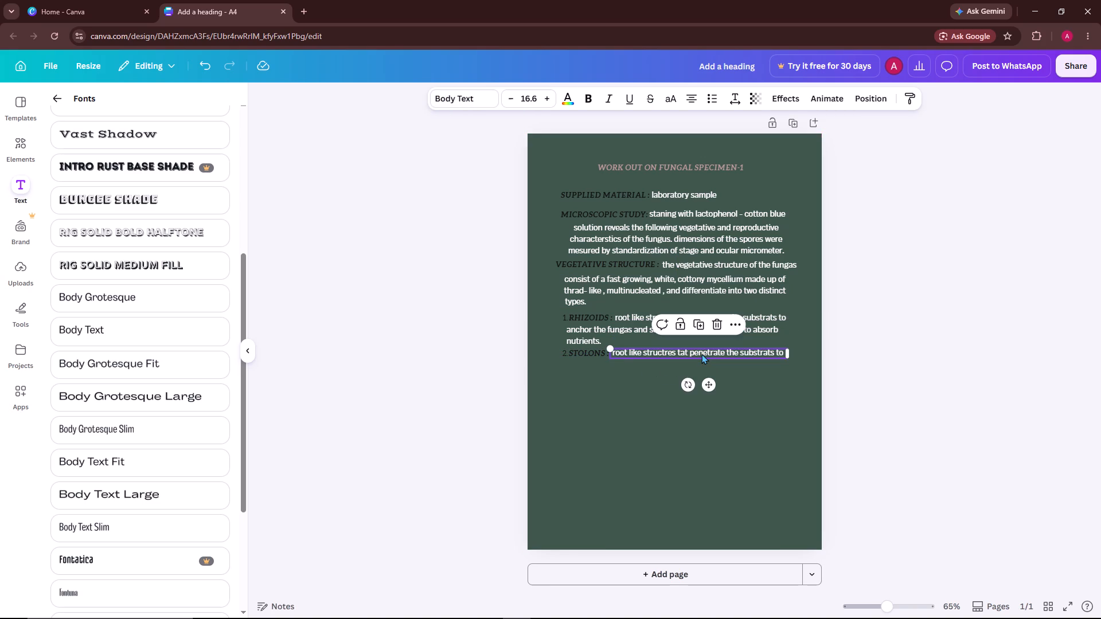
pyautogui.click(701, 354)
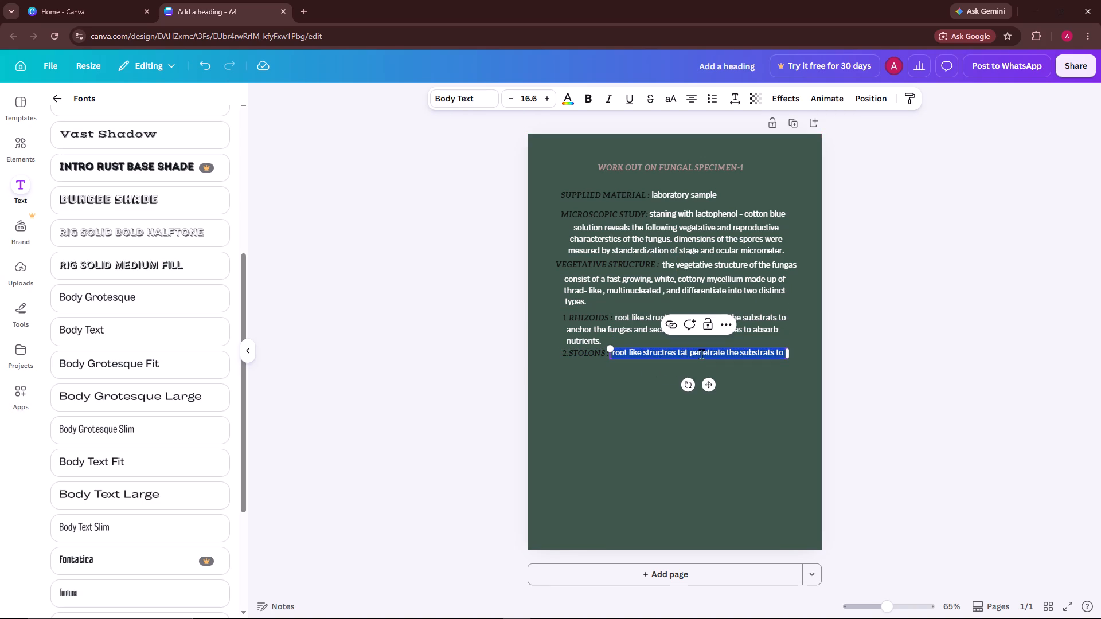
pyautogui.press('BackSpace')
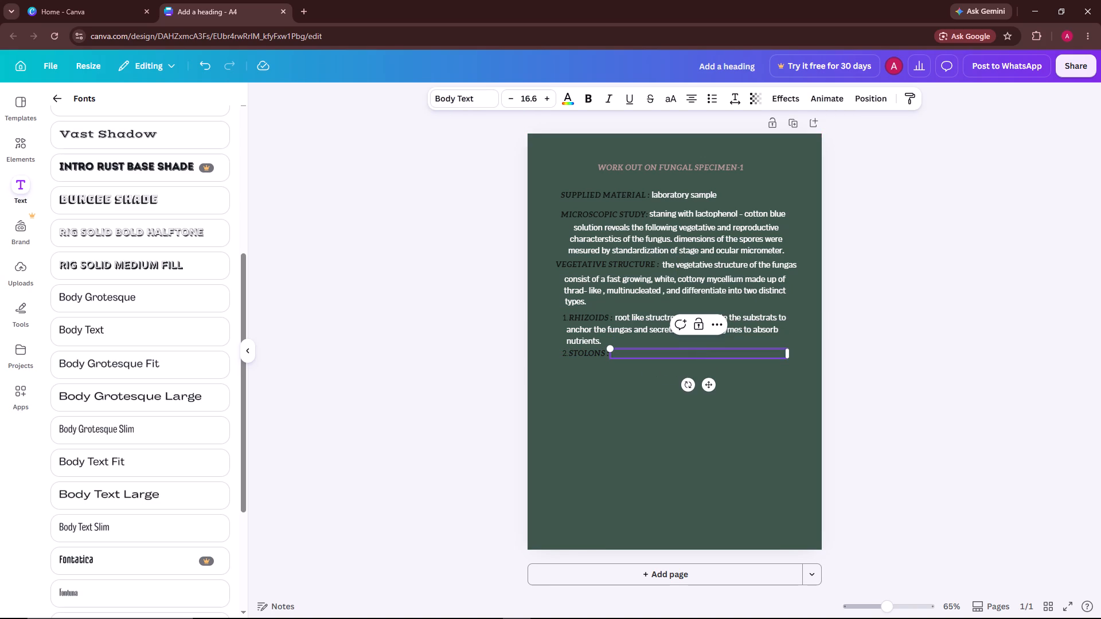
pyautogui.write('areal')
pyautogui.write(',')
pyautogui.press('space')
pyautogui.press('a')
pyautogui.press('r')
pyautogui.write('ching,')
pyautogui.press('space')
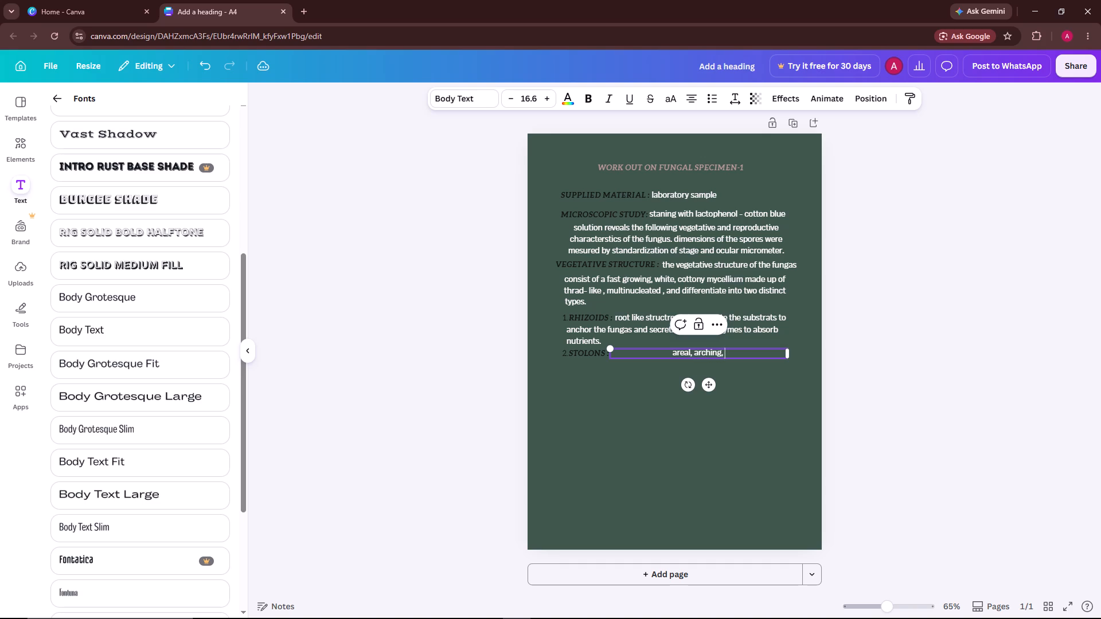
pyautogui.press('BackSpace')
pyautogui.press('BackSpace')
pyautogui.press('space')
pyautogui.write('hy')
pyautogui.write('phae')
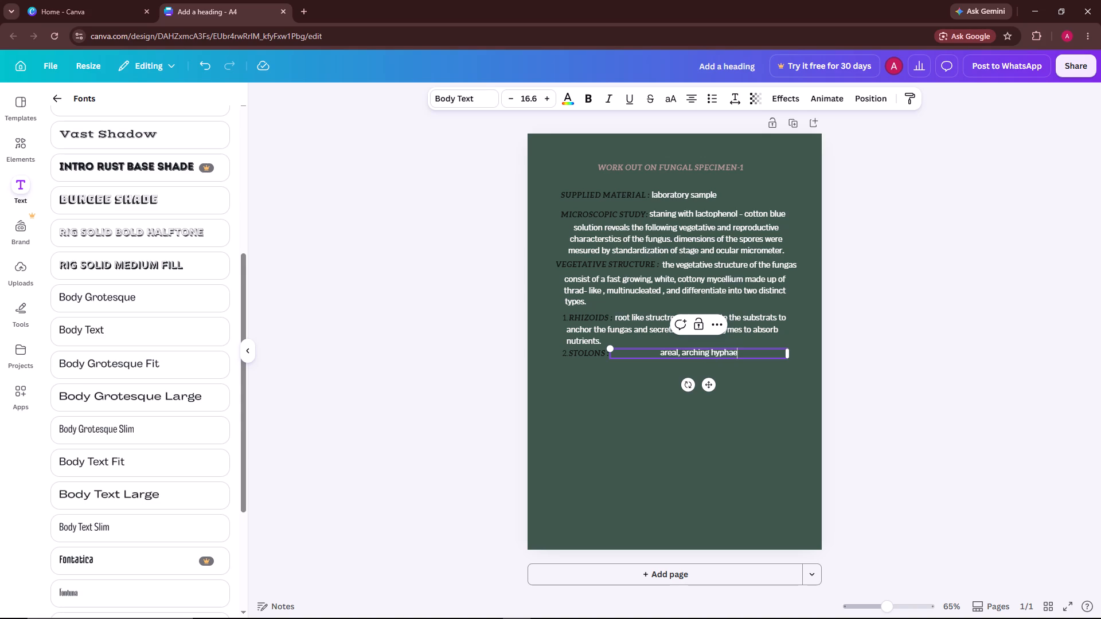
# Extend the line beside "STOLONS :" with "that run horizontally acros" after "areal, arching hyphae".
pyautogui.write('tah')
pyautogui.press('BackSpace')
pyautogui.press('BackSpace')
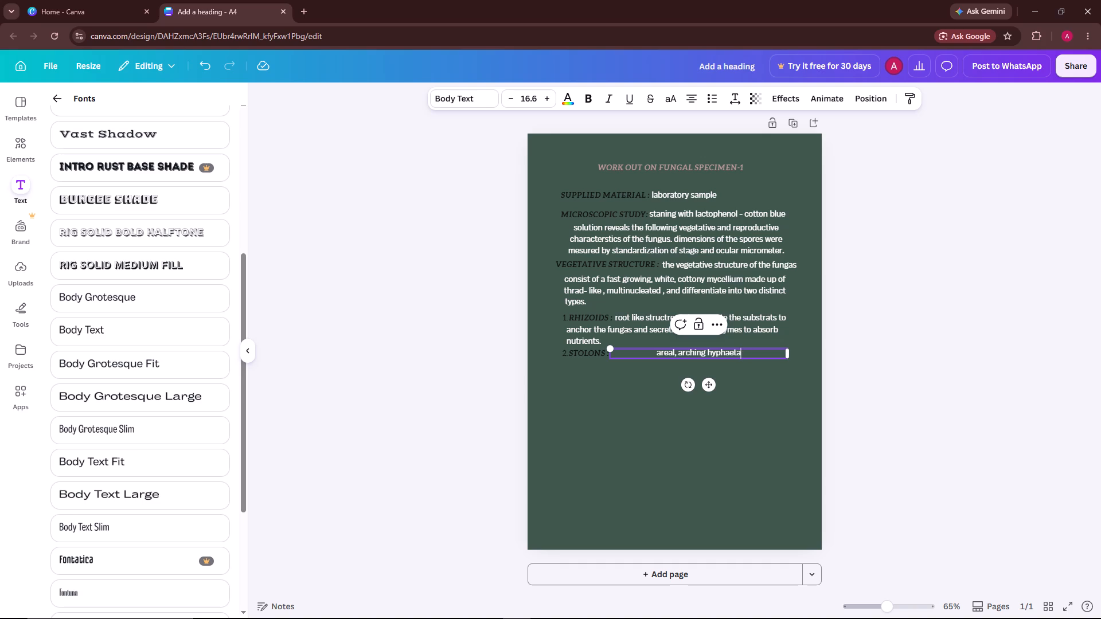
pyautogui.press('BackSpace')
pyautogui.press('space')
pyautogui.write('that')
pyautogui.press('space')
pyautogui.write('run')
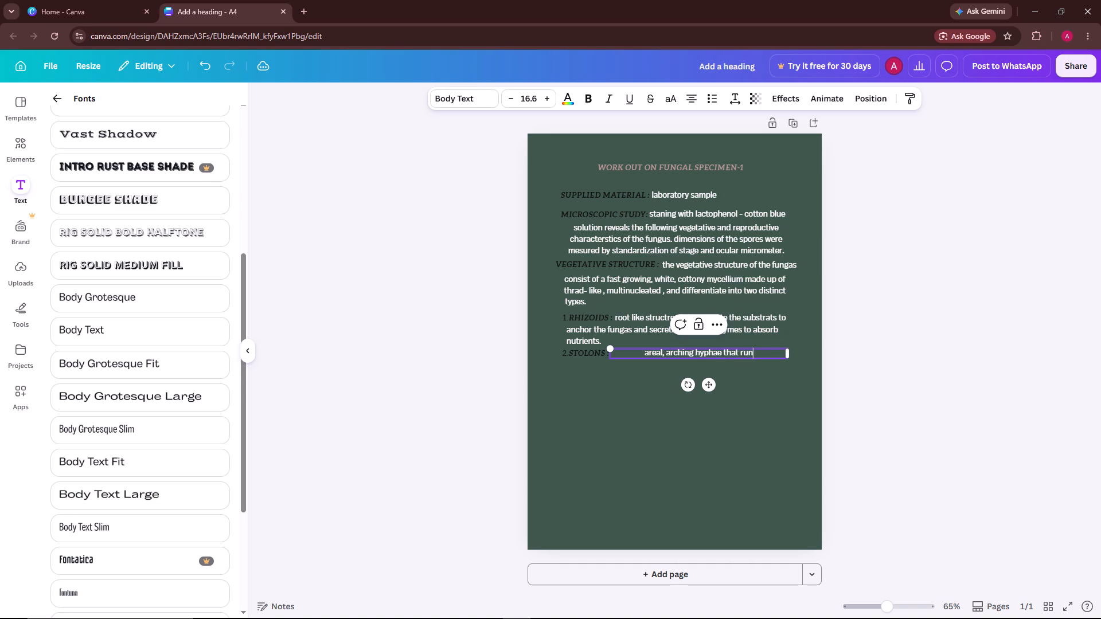
pyautogui.press('space')
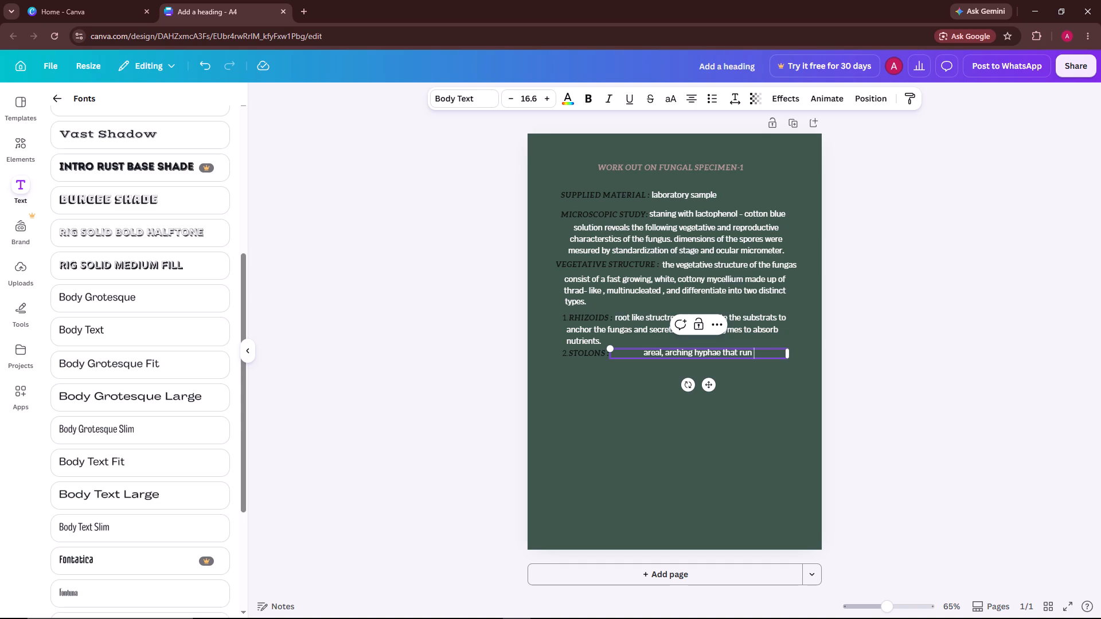
pyautogui.write('ho')
pyautogui.press('r')
pyautogui.press('i')
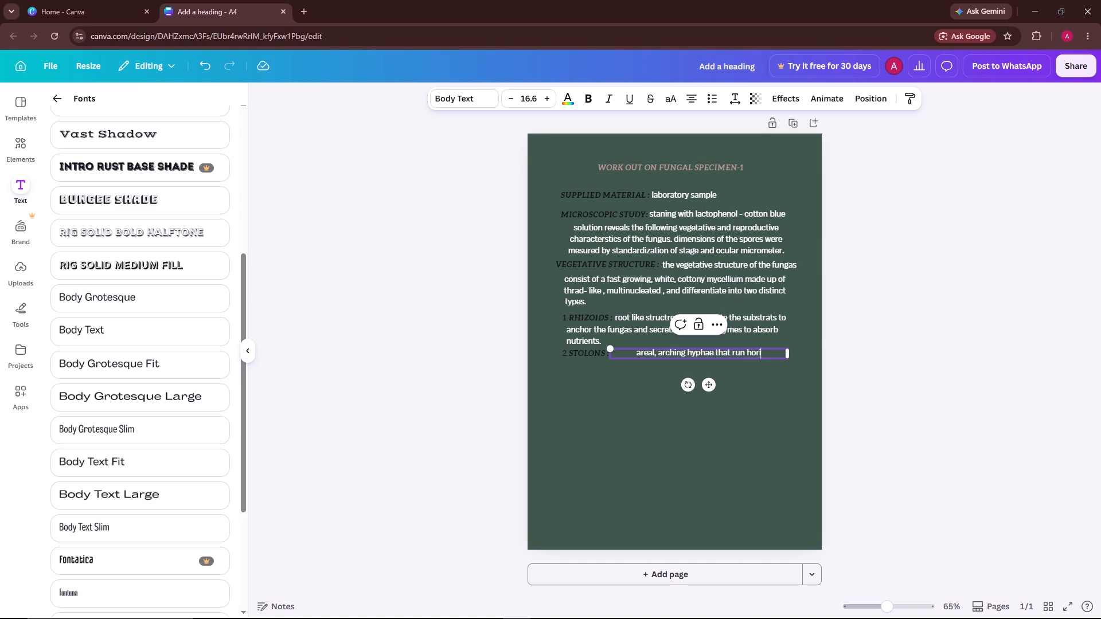
pyautogui.write('zontal')
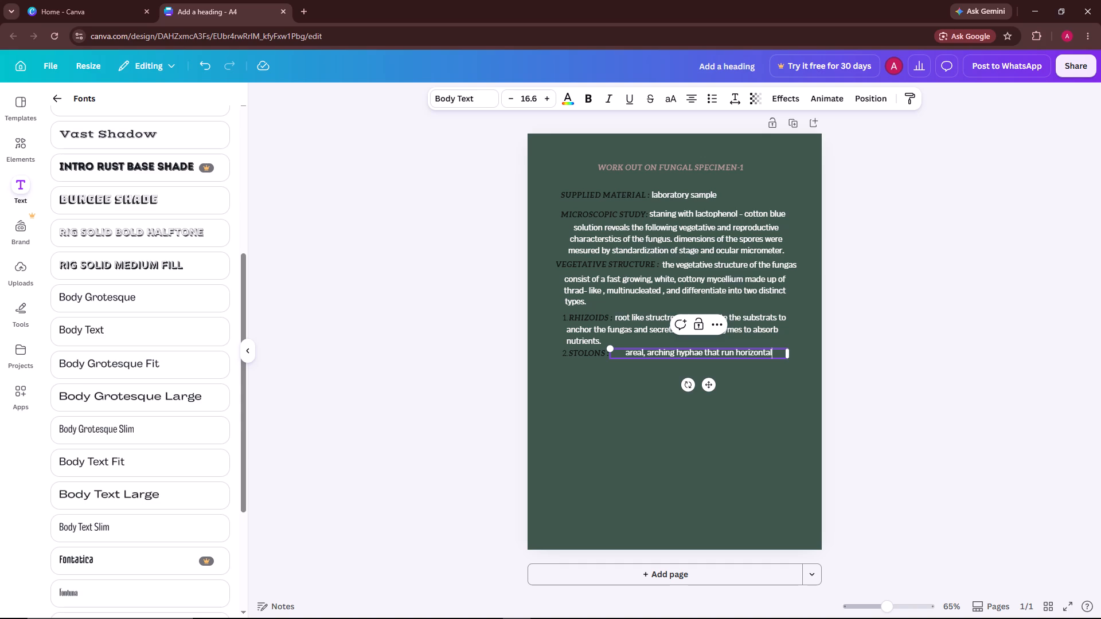
pyautogui.write('ly')
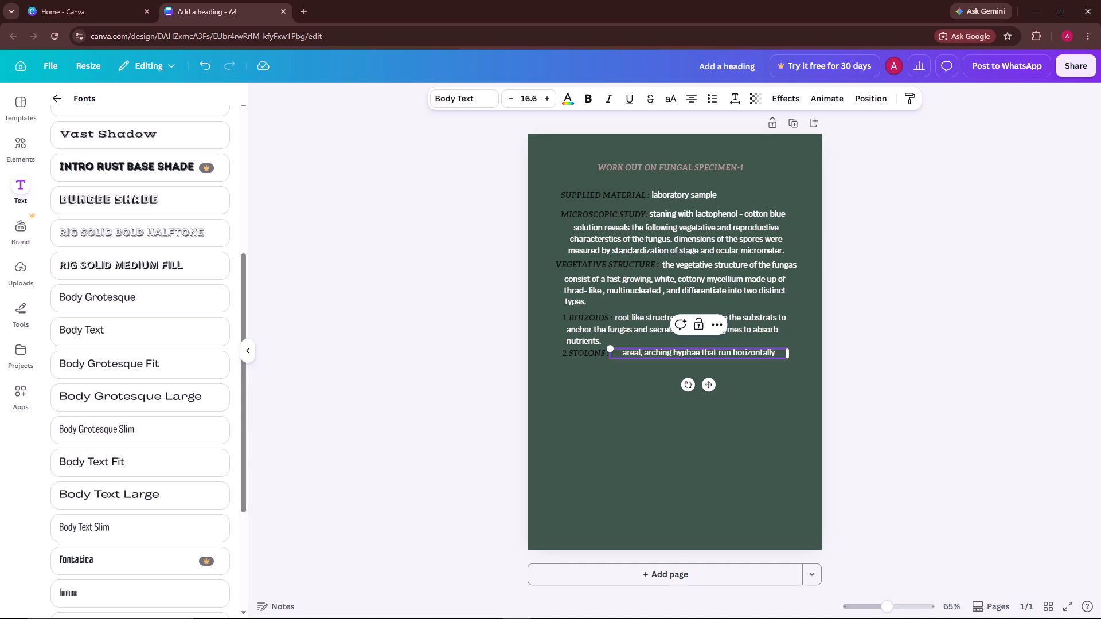
pyautogui.press('space')
pyautogui.write('acr')
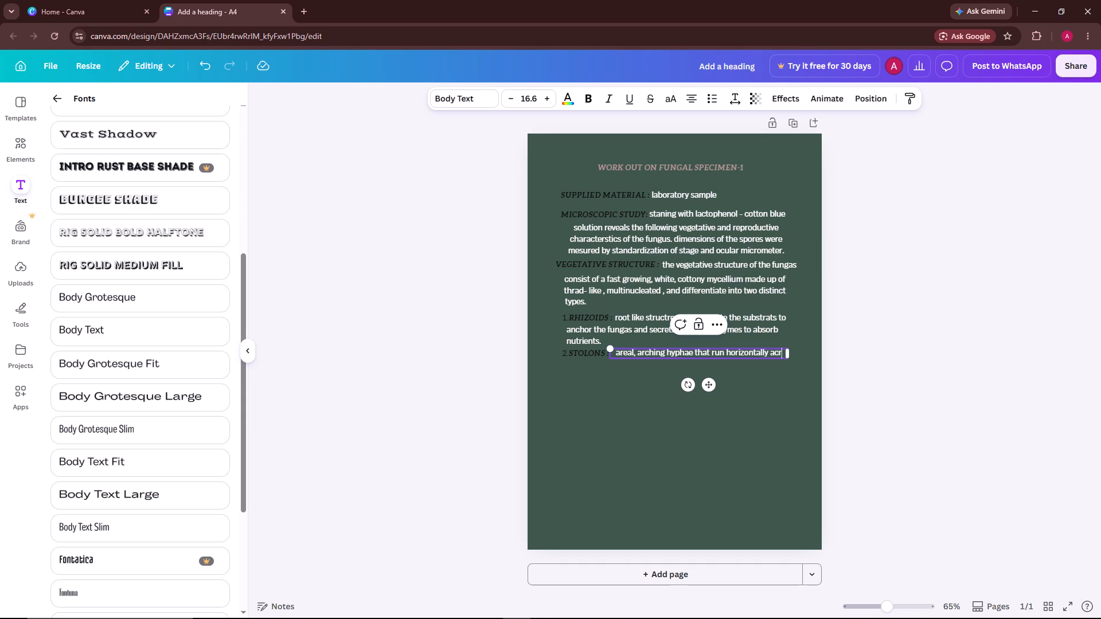
pyautogui.press('o')
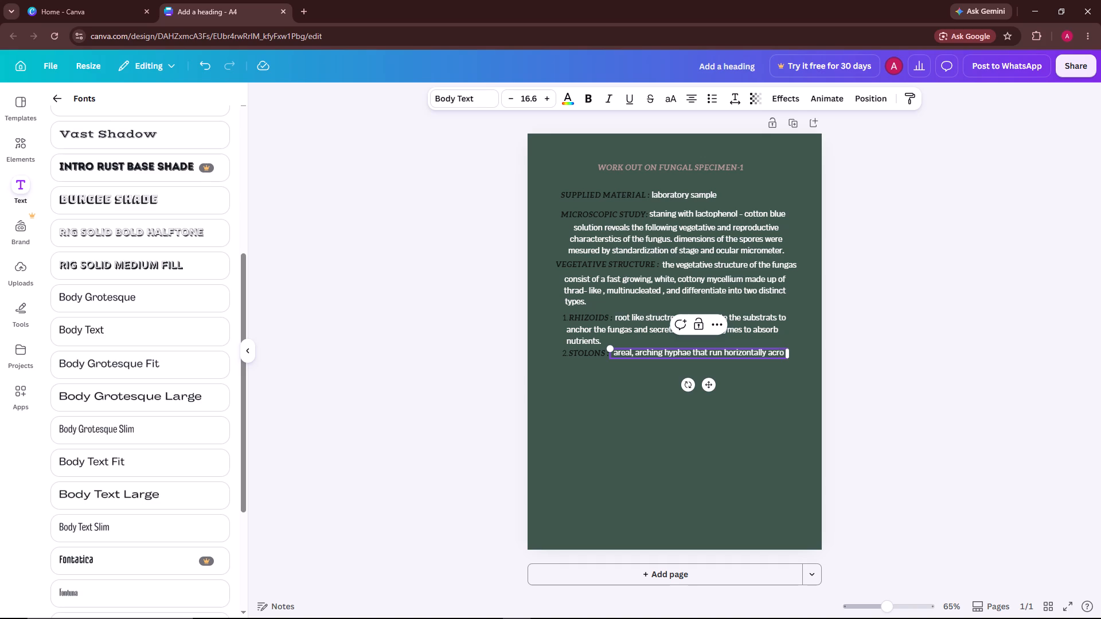
pyautogui.write('ss')
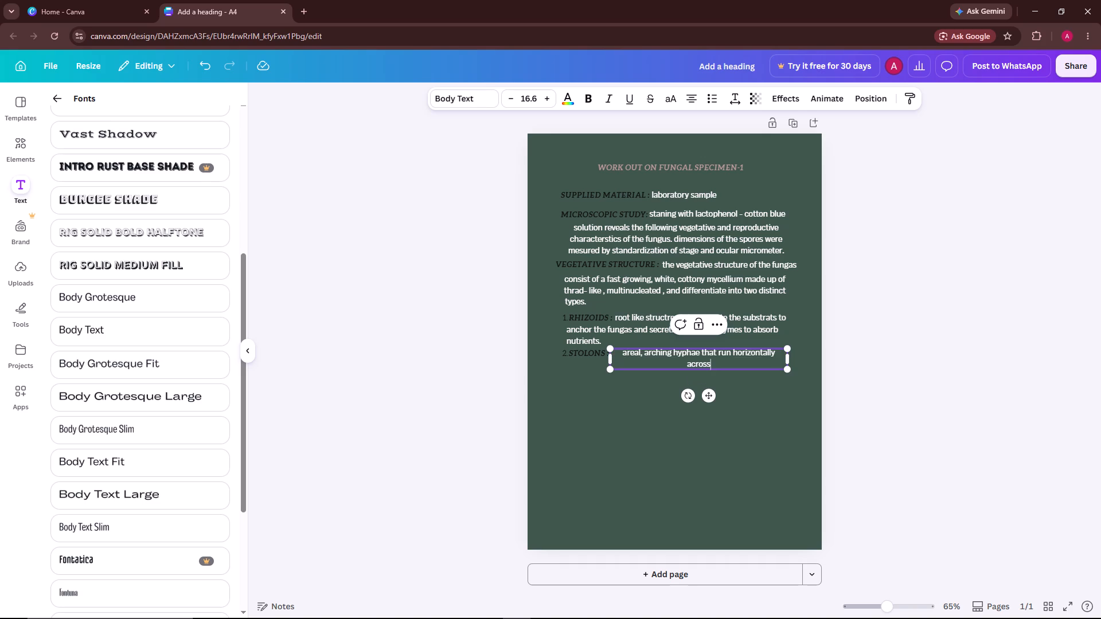
pyautogui.press('BackSpace')
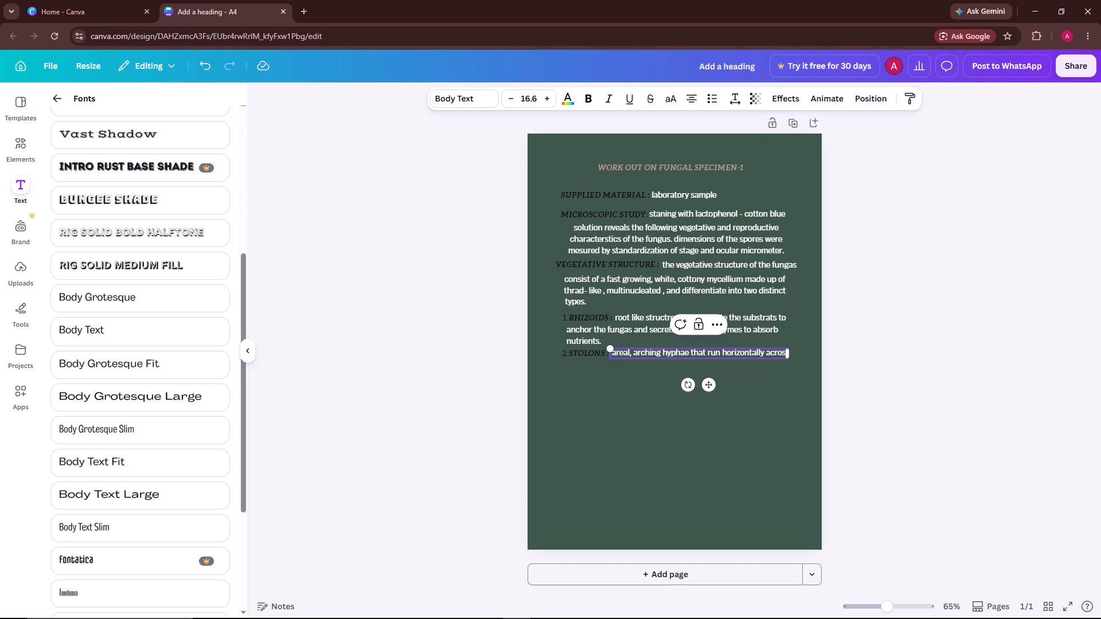
pyautogui.click(667, 401)
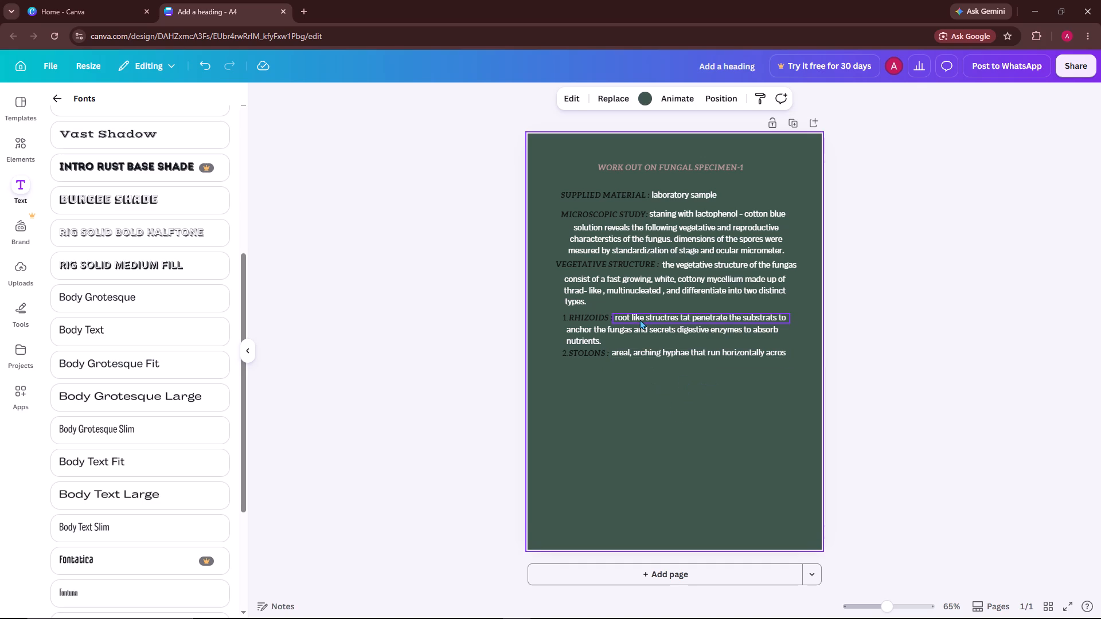
# Duplicate the lower text block of the rhizoids description and place the copy under the stolons line.
pyautogui.click(628, 339)
pyautogui.click(675, 306)
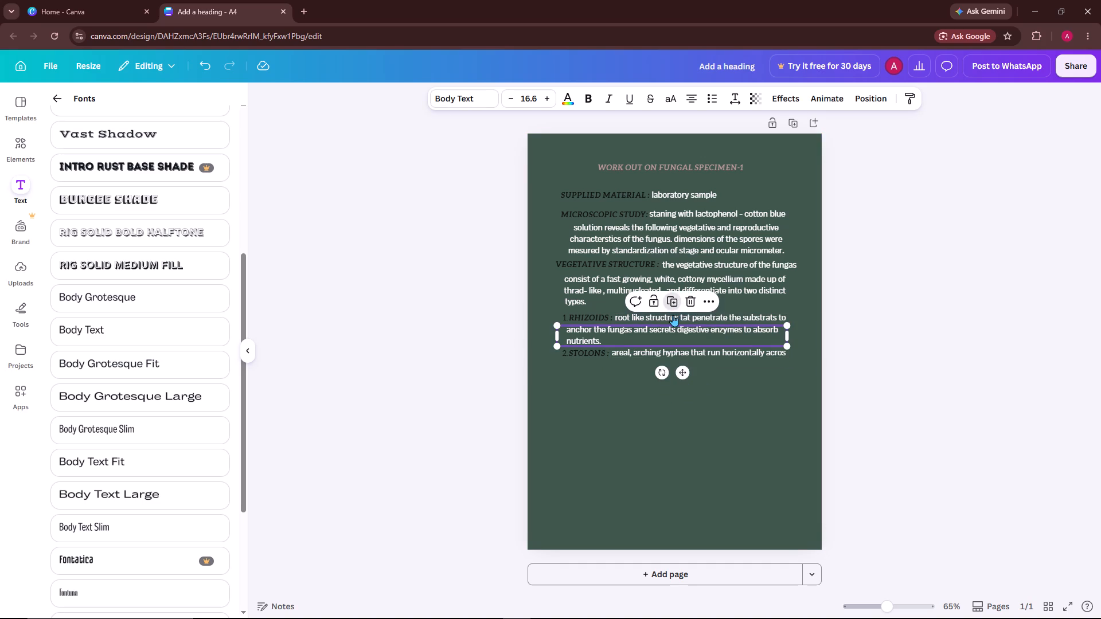
pyautogui.moveTo(666, 338); pyautogui.dragTo(659, 368)
# Replace the copied text under the stolons line with "the surface of the substrate".
pyautogui.click(659, 368)
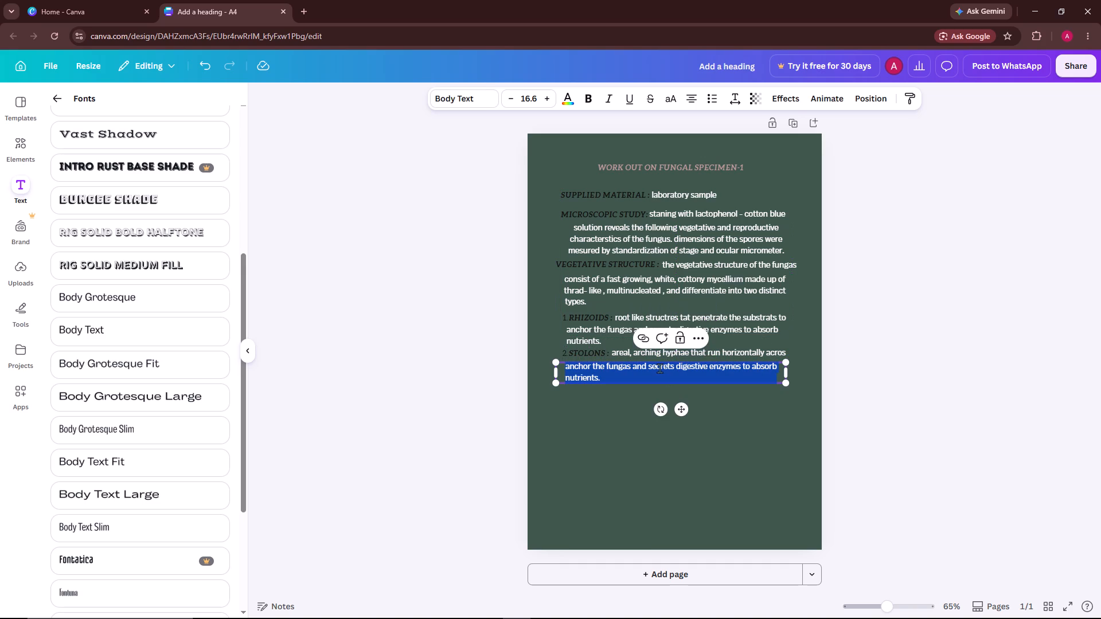
pyautogui.press('BackSpace')
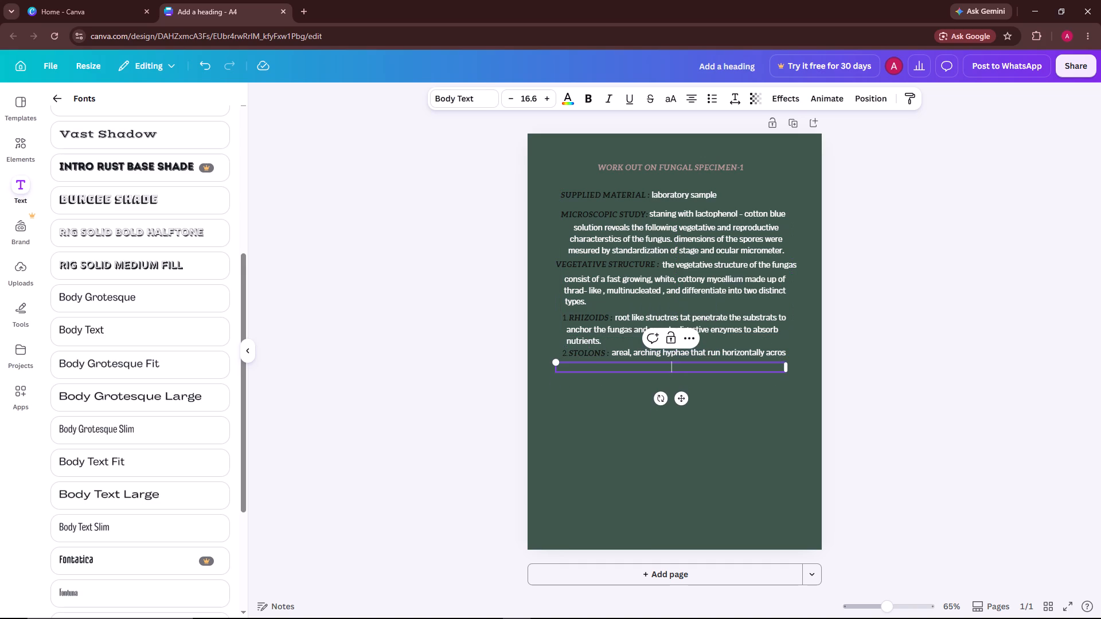
pyautogui.write('the')
pyautogui.press('space')
pyautogui.write('surface')
pyautogui.press('space')
pyautogui.write('of')
pyautogui.press('space')
pyautogui.write('the')
pyautogui.press('space')
pyautogui.write('sub')
pyautogui.write('st')
pyautogui.write('rate')
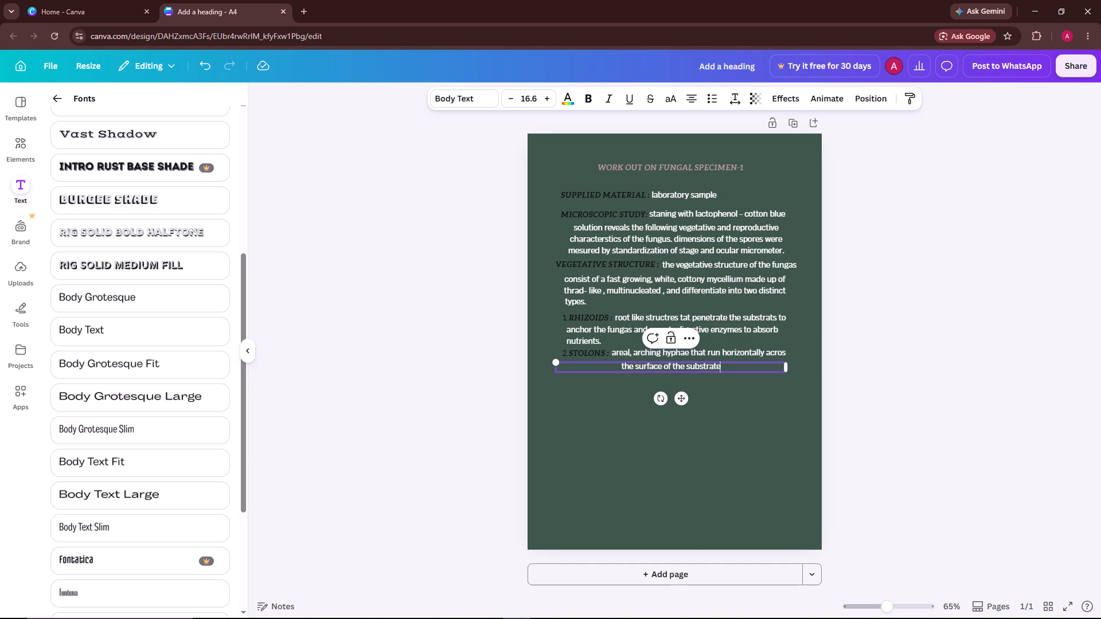
# Continue the second stolons text block with ", connecting diffrent droup of rhizoids.".
pyautogui.write(',')
pyautogui.press('space')
pyautogui.write('co')
pyautogui.write('nnecting')
pyautogui.press('space')
pyautogui.write('diffre')
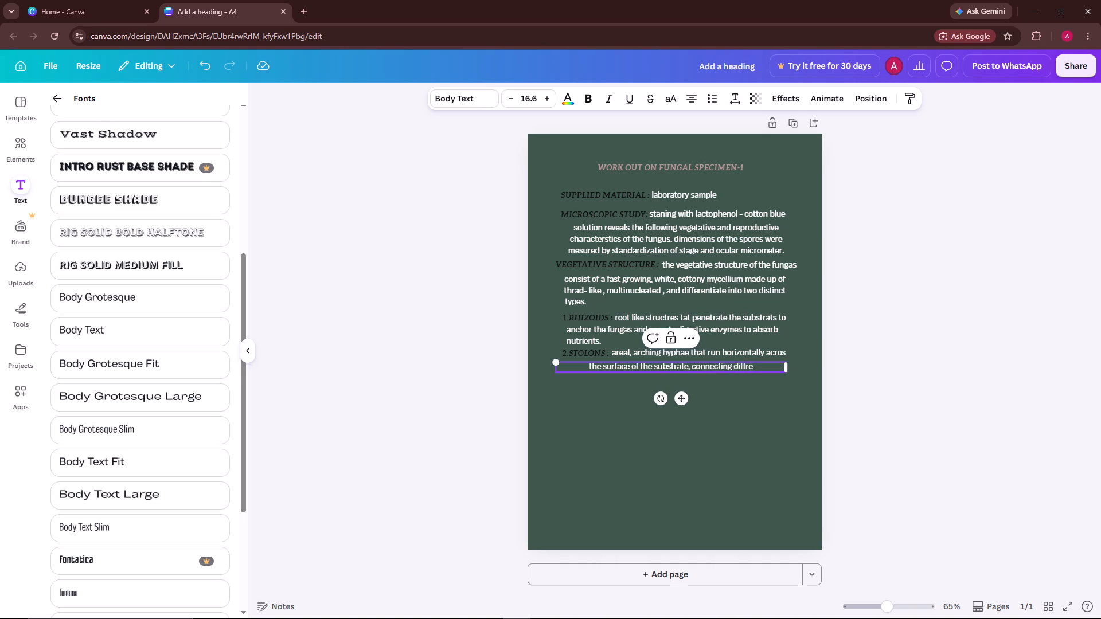
pyautogui.write('nt')
pyautogui.press('space')
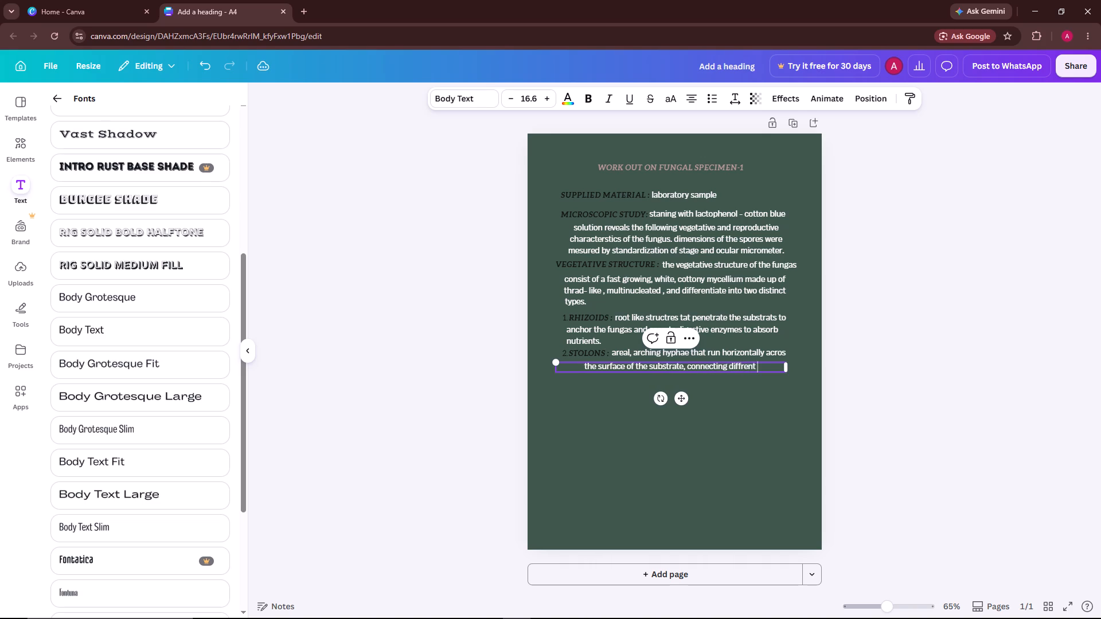
pyautogui.write('droup')
pyautogui.press('space')
pyautogui.write('of')
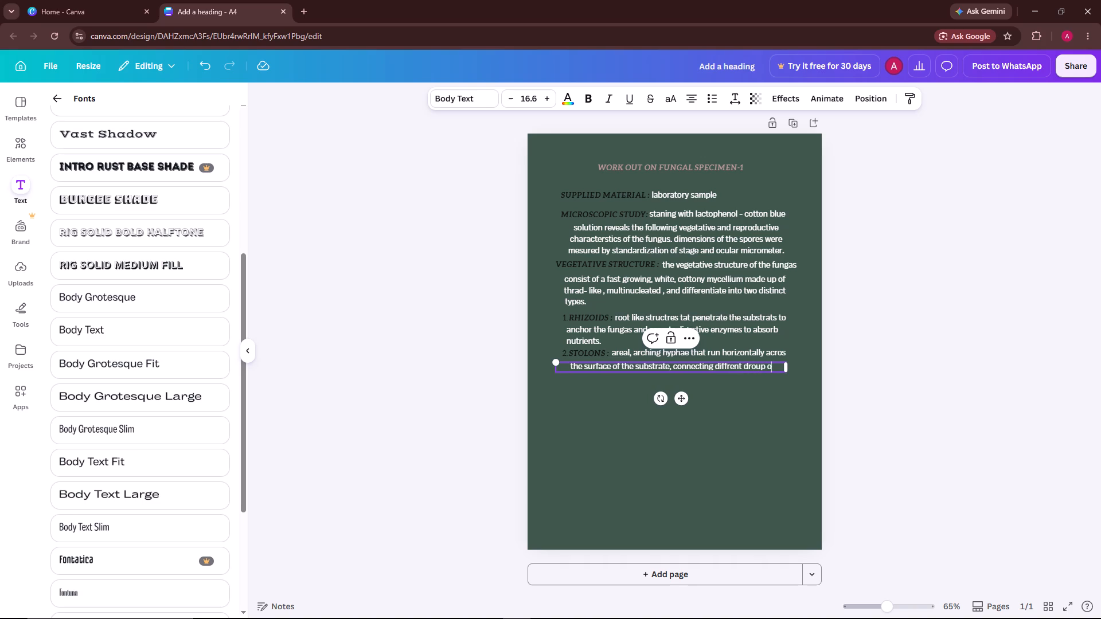
pyautogui.press('space')
pyautogui.write('rhi')
pyautogui.write('zoi')
pyautogui.write('ds')
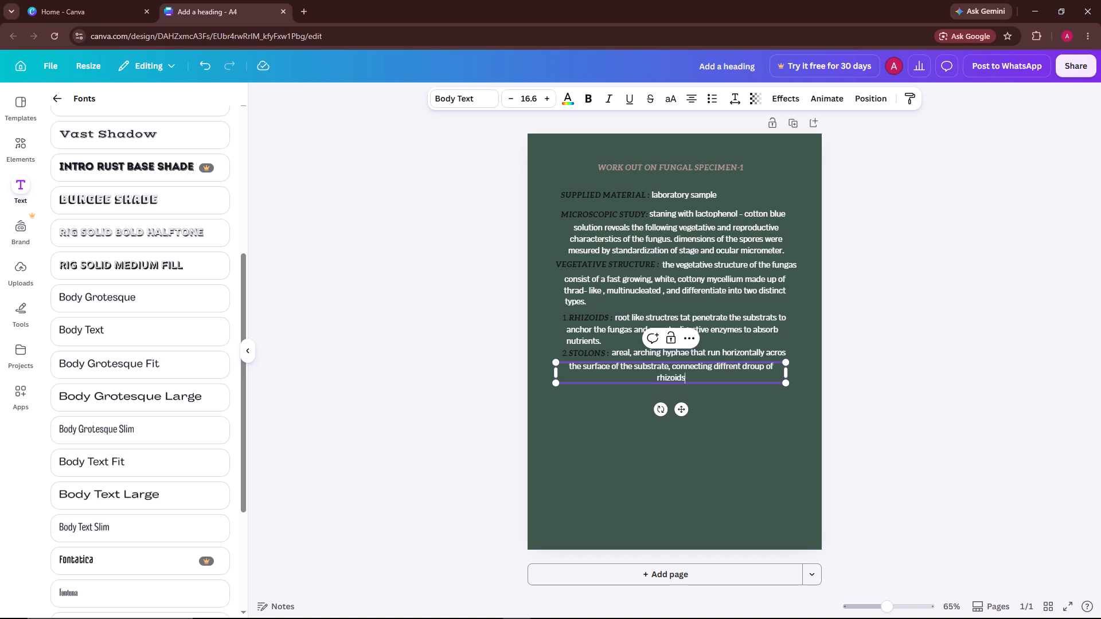
pyautogui.write('.')
# Pad the end of "rhizoids." with spaces so it lines up with the start of the line above, and collapse the fonts list.
pyautogui.press('space')
pyautogui.press('space')
pyautogui.press('space')
pyautogui.press('space')
pyautogui.press('space')
pyautogui.press('space')
pyautogui.press('space')
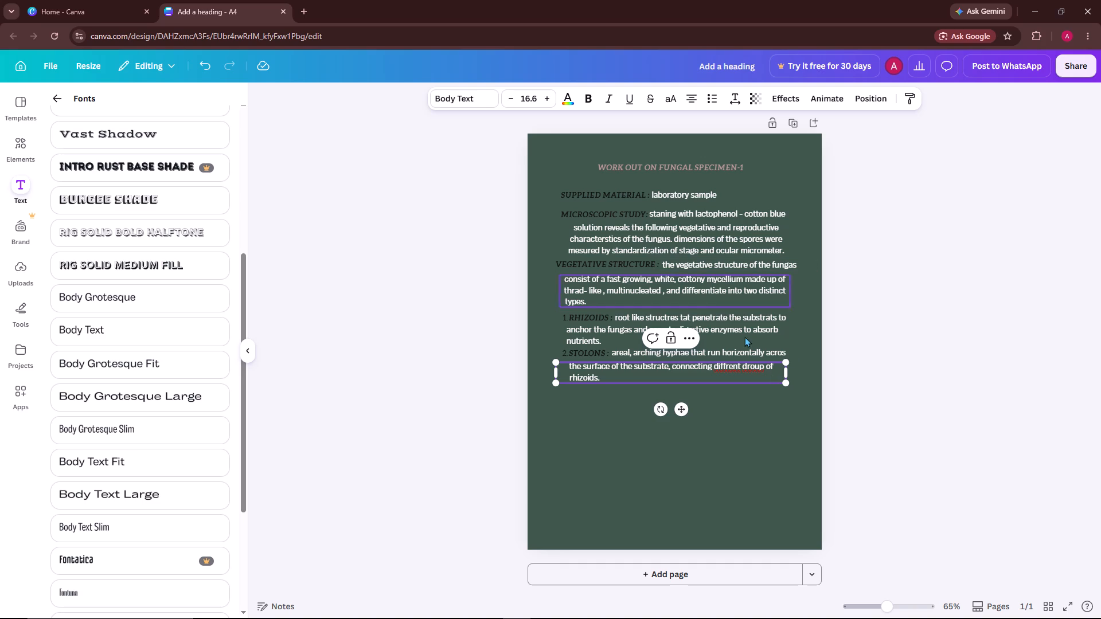
pyautogui.click(895, 362)
pyautogui.click(246, 344)
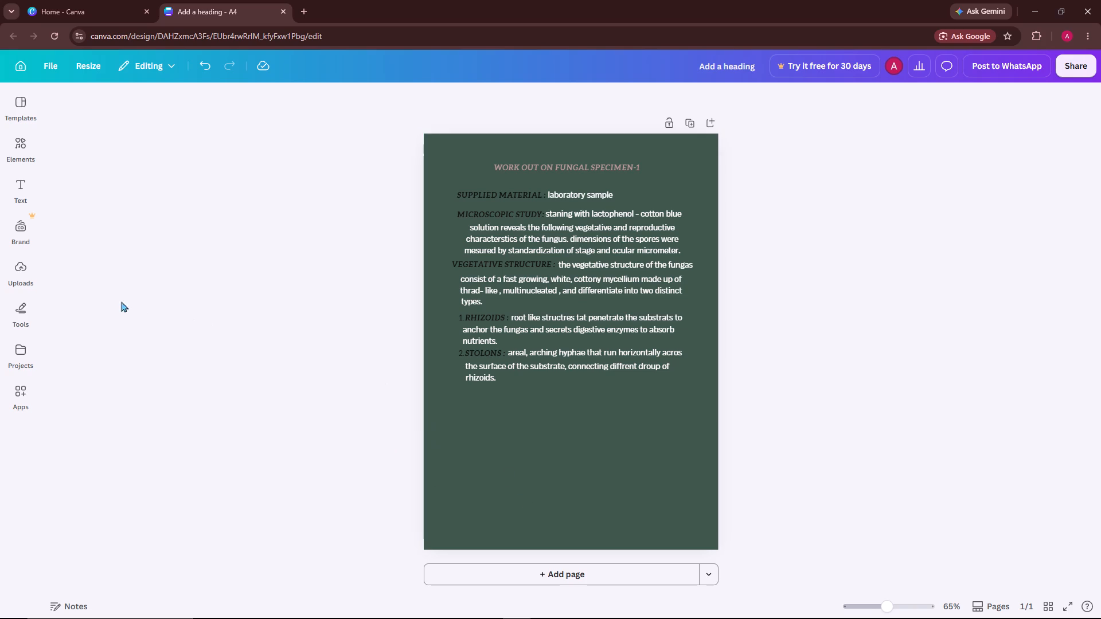
# Duplicate the "STOLONS :" label and place the copy in the empty area below the stolons description.
pyautogui.click(467, 357)
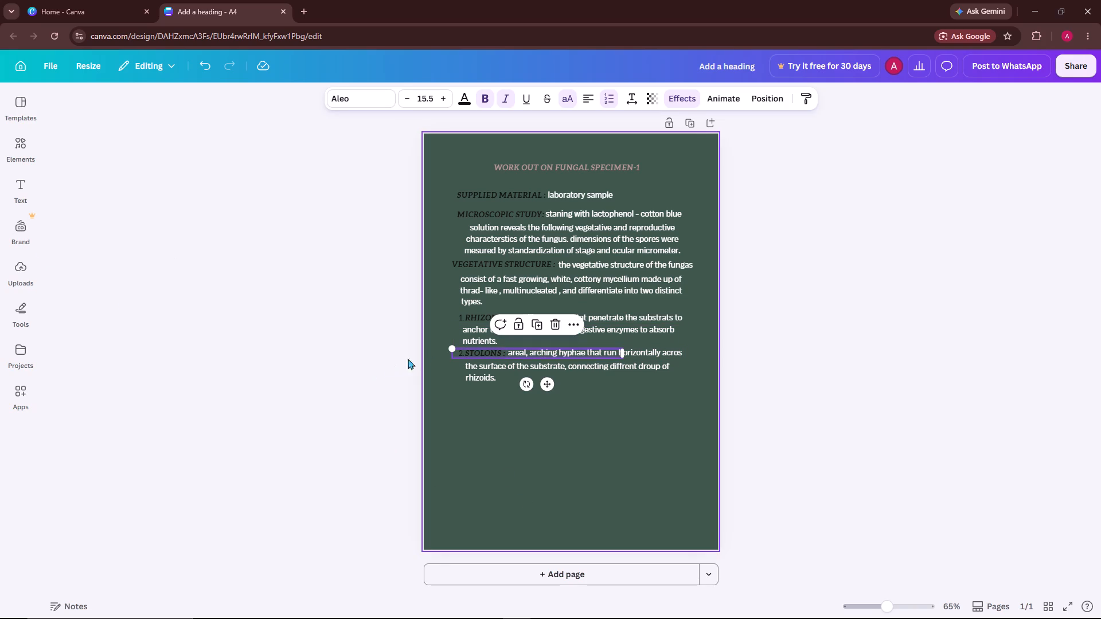
pyautogui.click(545, 323)
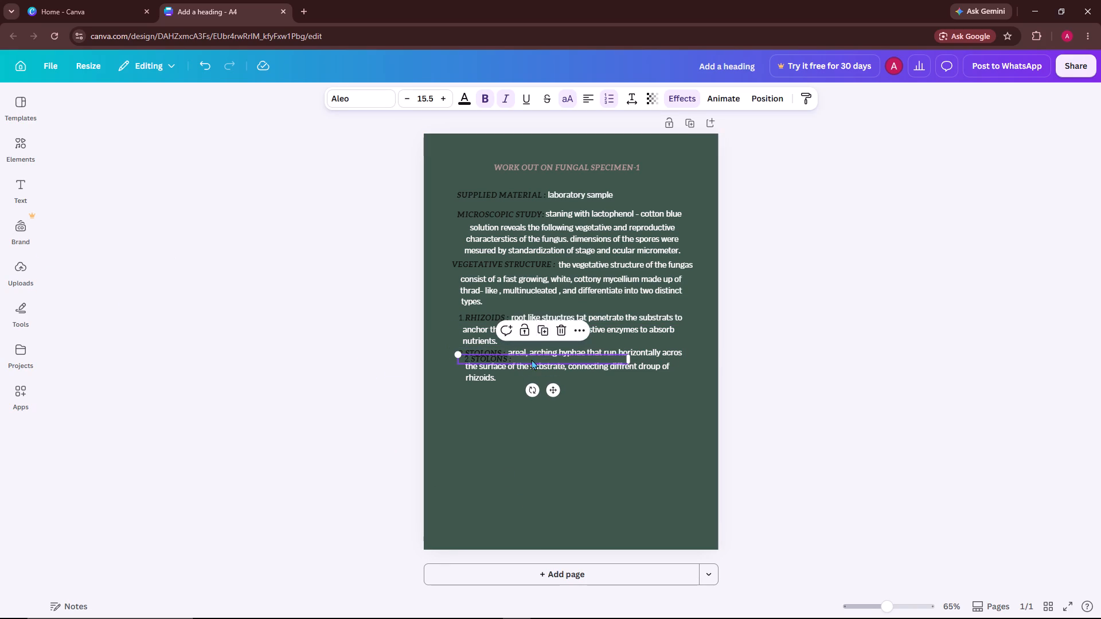
pyautogui.moveTo(530, 359); pyautogui.dragTo(595, 418)
# Remove the list number from the copied label and replace its text with "END".
pyautogui.click(595, 418)
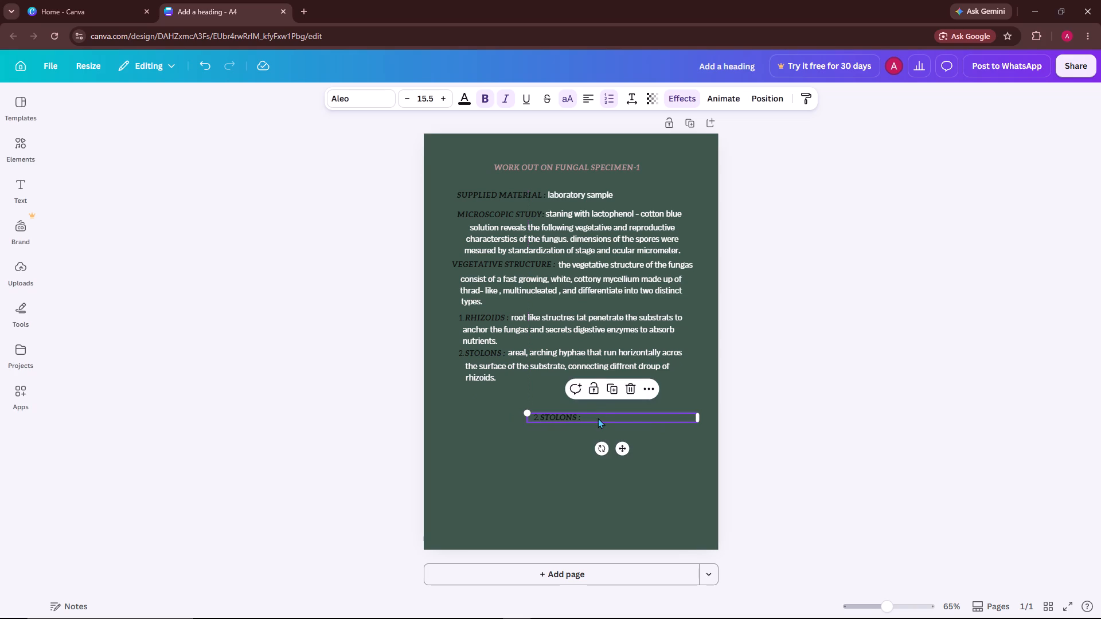
pyautogui.click(598, 418)
pyautogui.press('BackSpace')
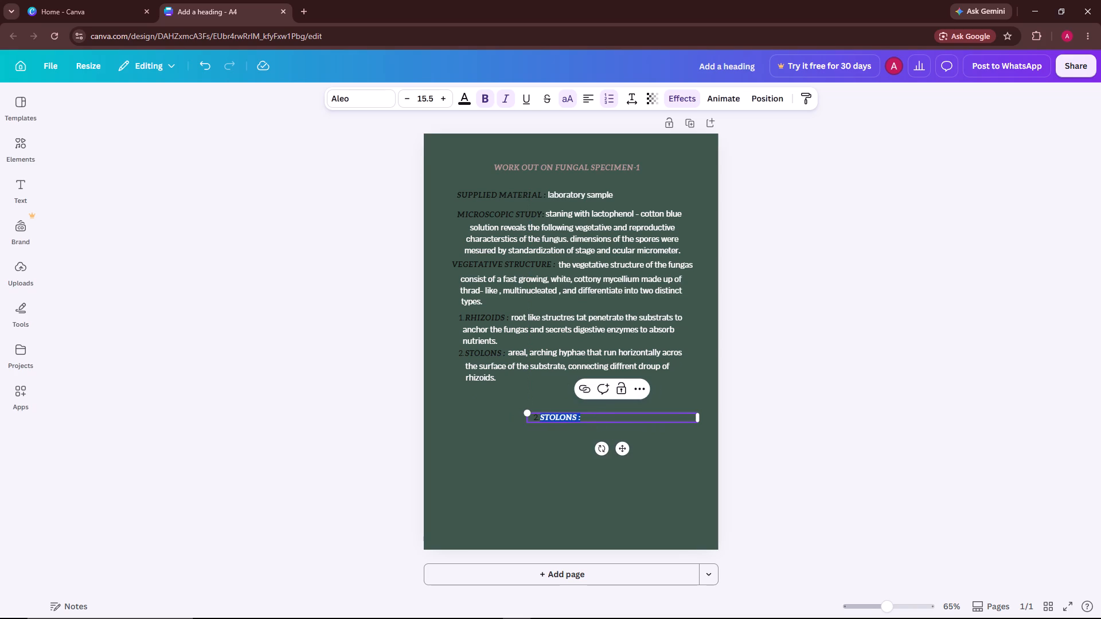
pyautogui.press('BackSpace')
pyautogui.press('BackSpace')
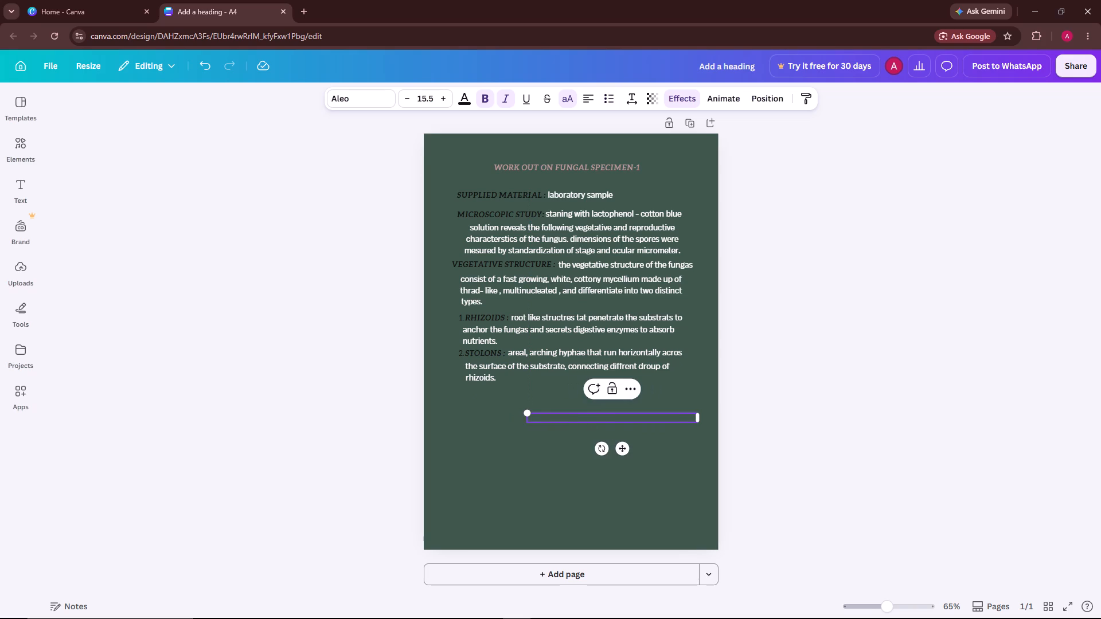
pyautogui.write('end')
pyautogui.click(569, 477)
# Move the "END" label slightly lower and close to the page's horizontal centre.
pyautogui.moveTo(534, 418); pyautogui.dragTo(554, 418)
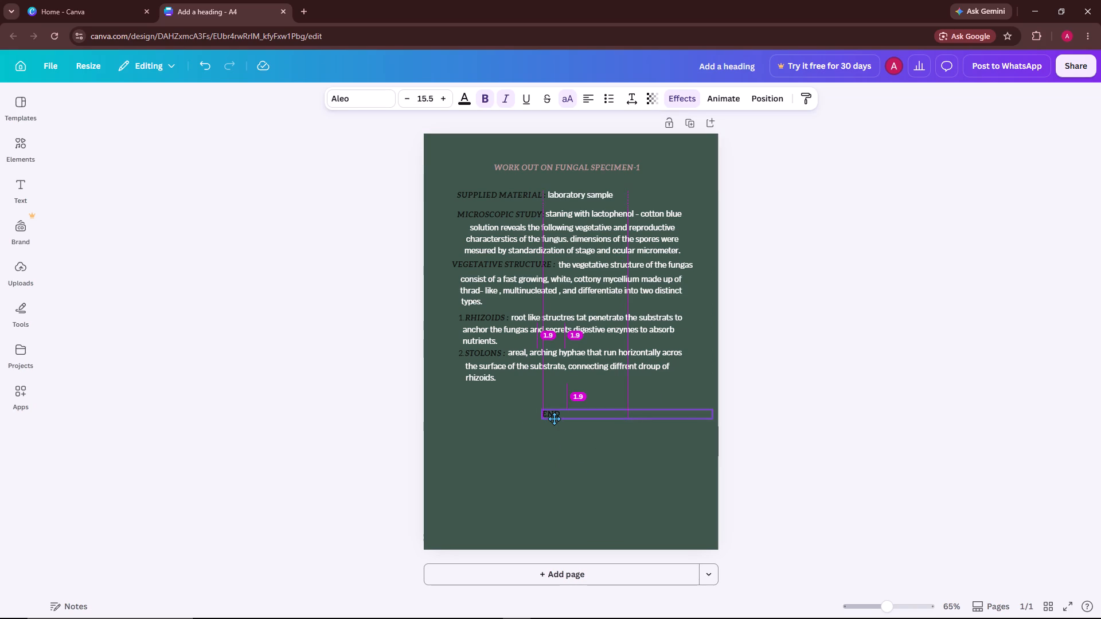
pyautogui.moveTo(554, 418); pyautogui.dragTo(557, 434)
pyautogui.click(485, 457)
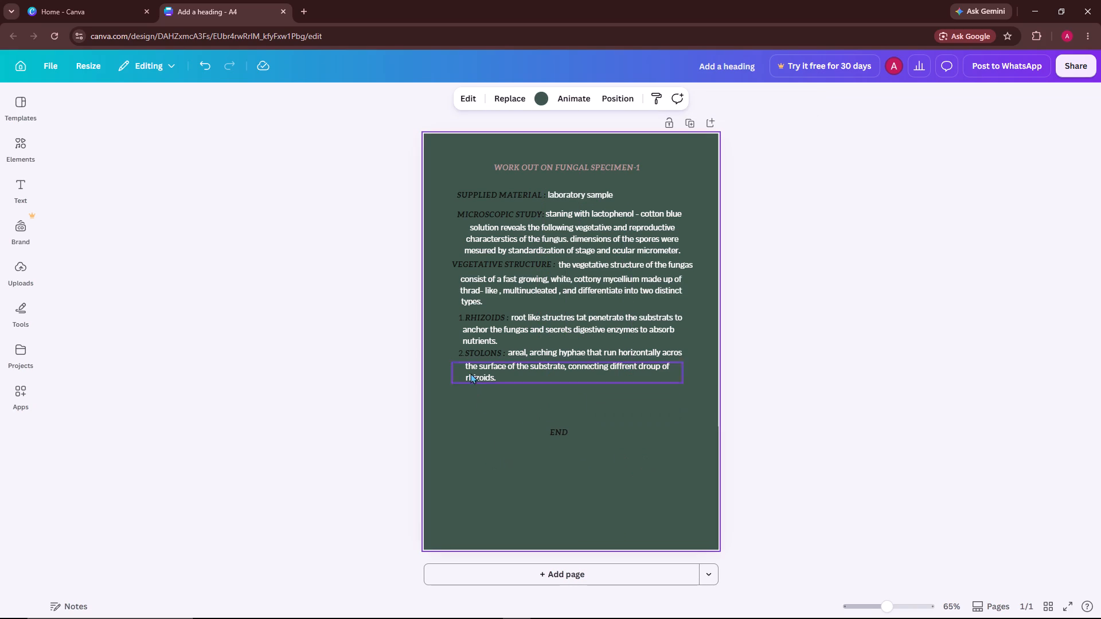
# Leave the design and return to the Canva home page.
pyautogui.click(25, 71)
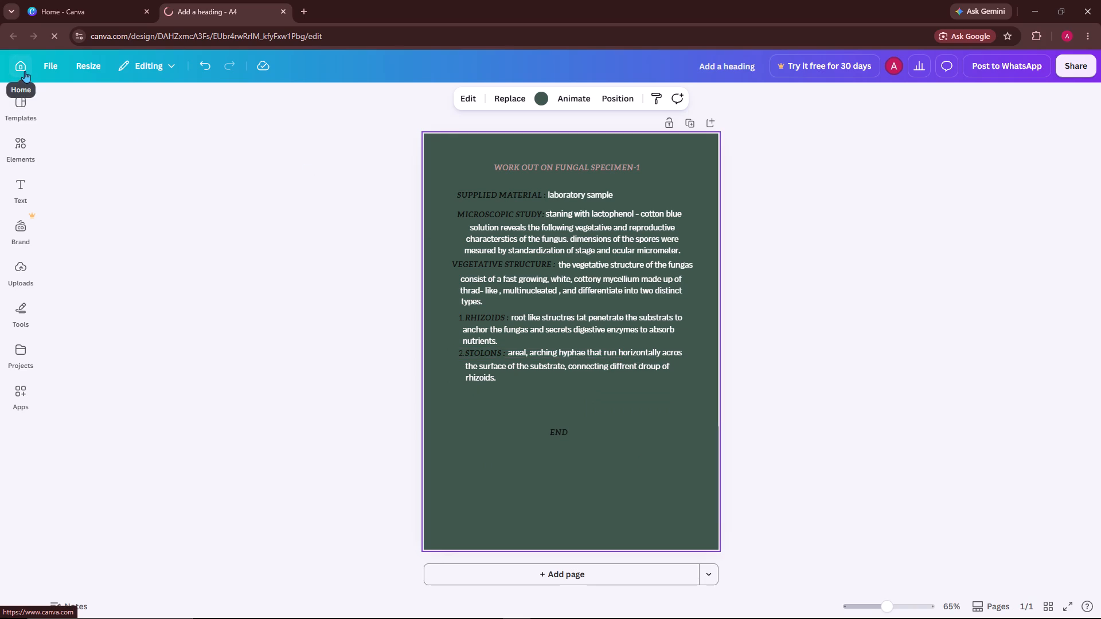